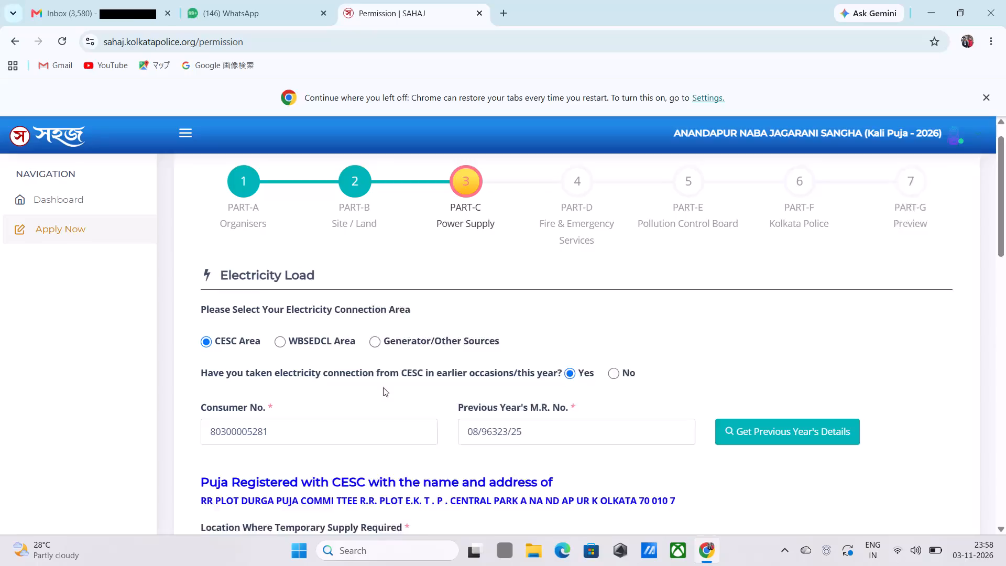
Replace the CESC consumer number in the Electricity Load section with the puja's own 11-digit consumer number.
scroll(385, 385, up, 2)
scroll(388, 383, down, 3)
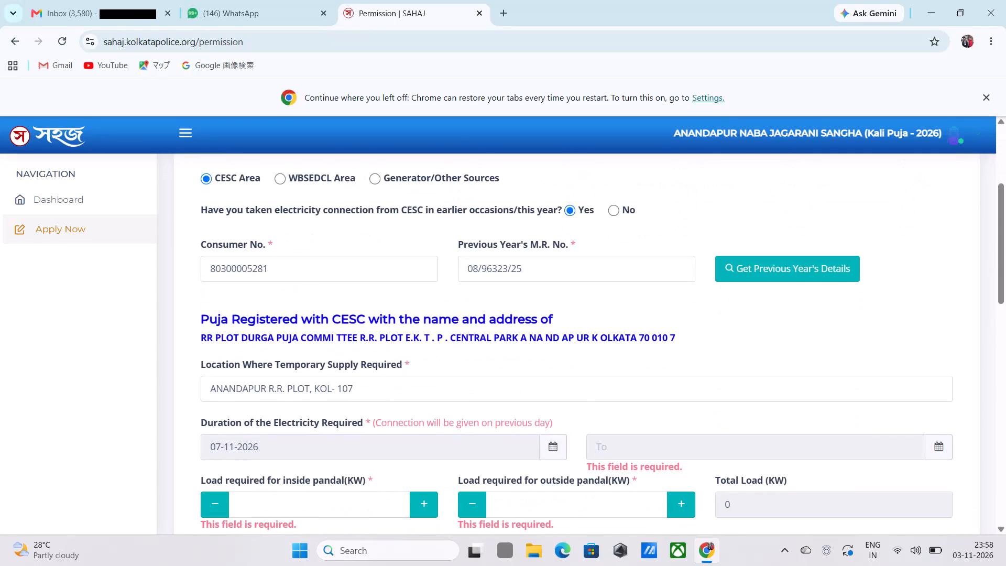
click(349, 265)
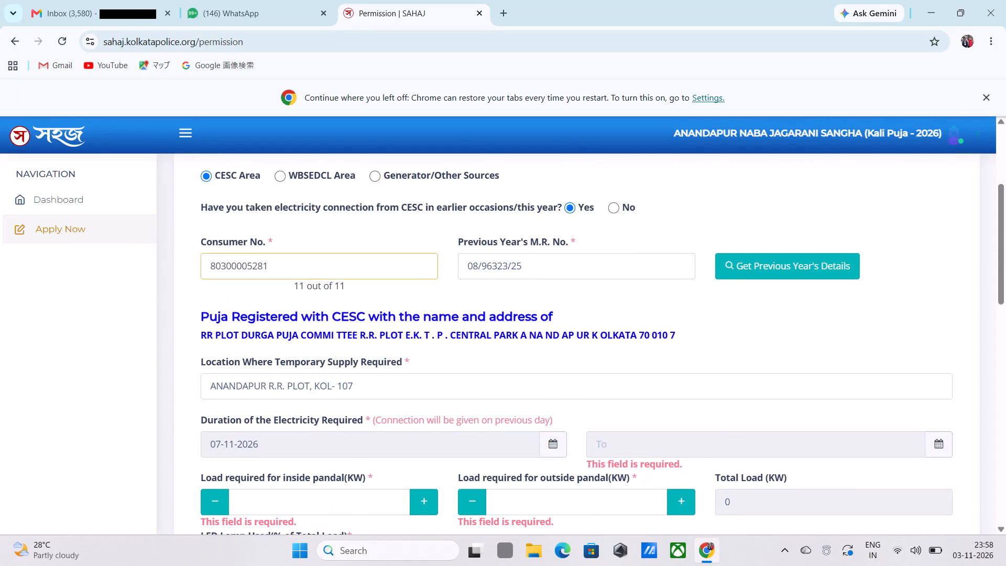
key(BackSpace)
key(BackSpace)
key(BackSpace)
key(BackSpace)
key(BackSpace)
key(BackSpace)
key(BackSpace)
key(BackSpace)
key(BackSpace)
key(BackSpace)
key(BackSpace)
key(BackSpace)
key(BackSpace)
key(BackSpace)
key(BackSpace)
key(BackSpace)
key(BackSpace)
key(BackSpace)
key(BackSpace)
key(BackSpace)
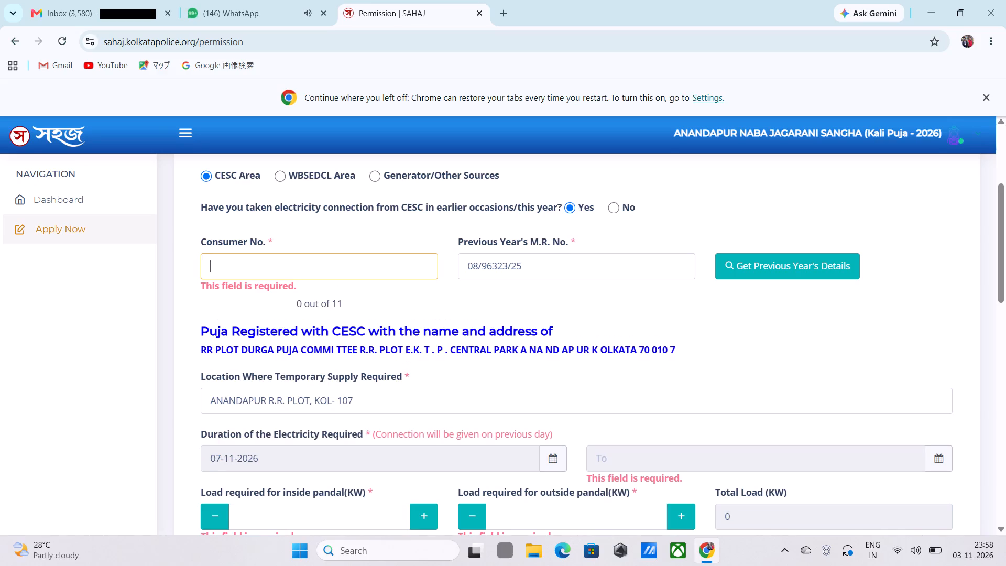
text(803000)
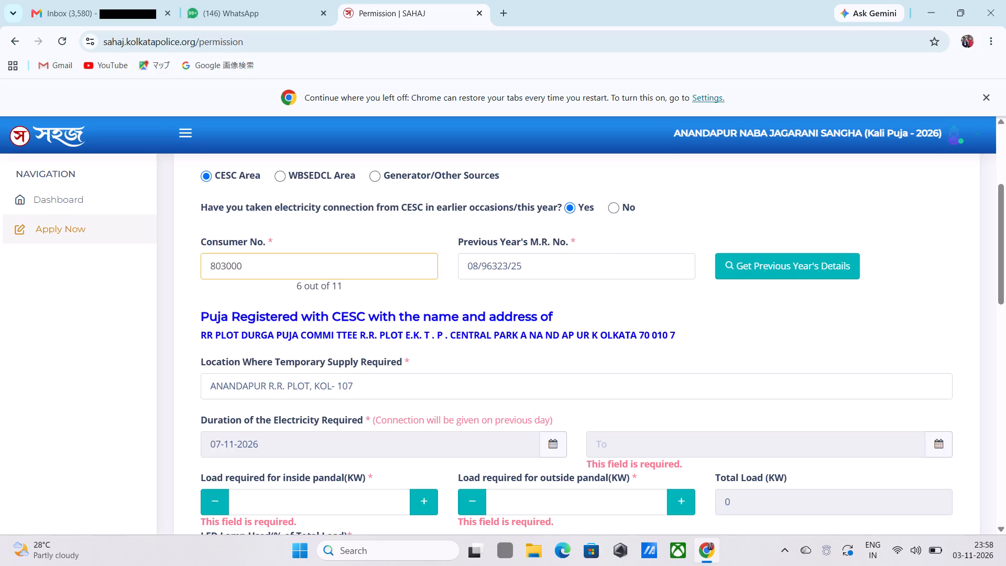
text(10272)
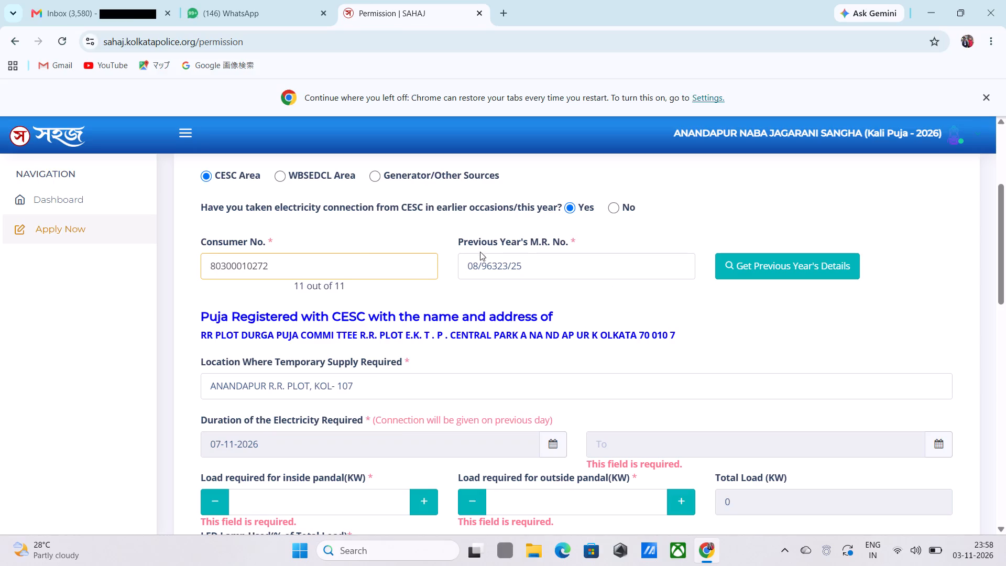
click(491, 265)
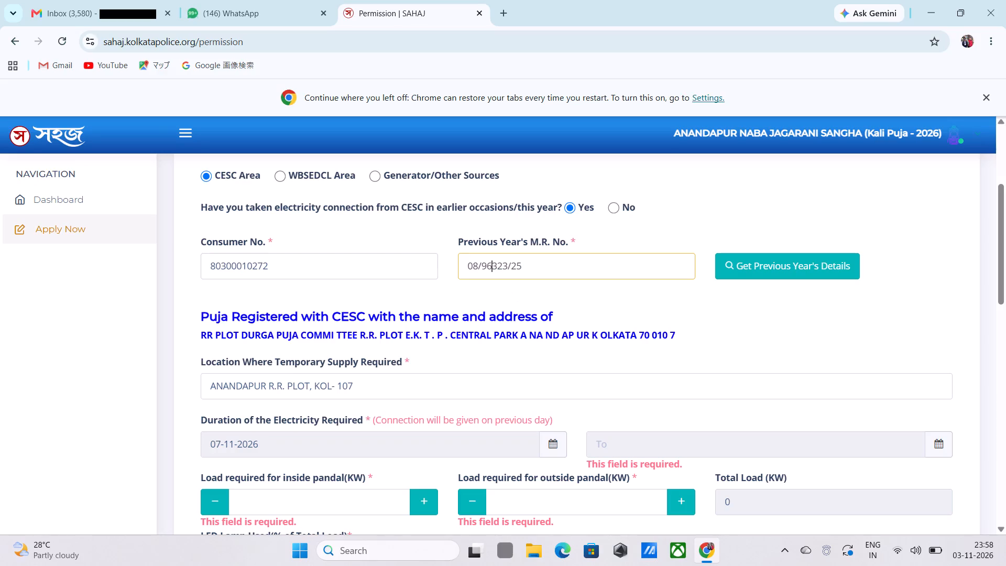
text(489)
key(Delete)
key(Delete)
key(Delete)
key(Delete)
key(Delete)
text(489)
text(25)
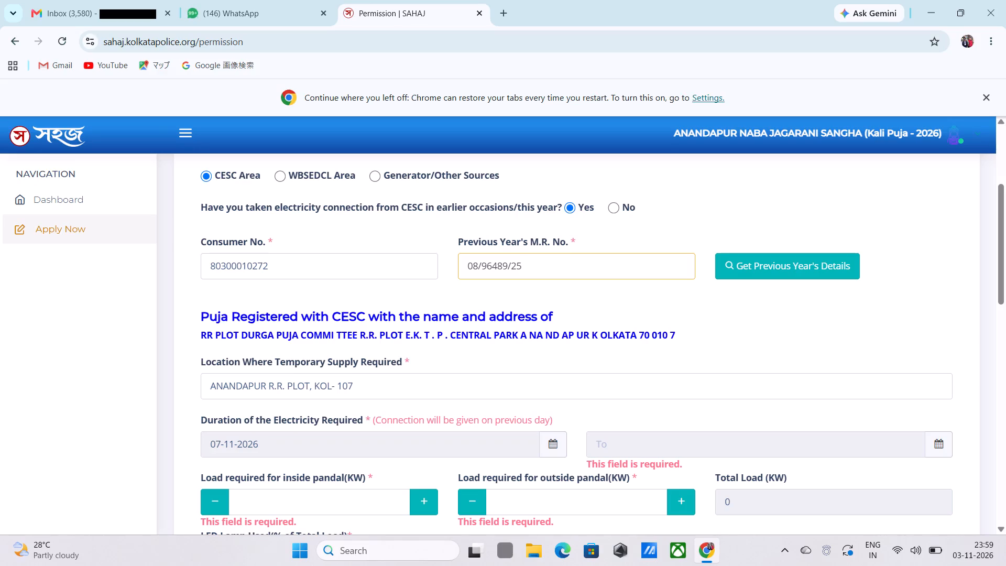
Retrieve the previous year's details for the entered consumer and M.R. numbers.
click(348, 270)
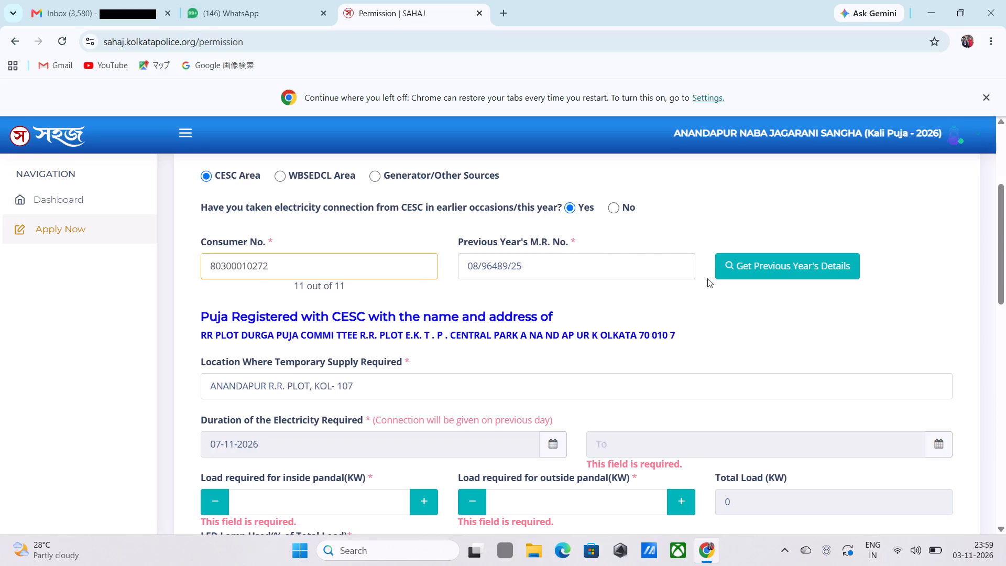
click(749, 263)
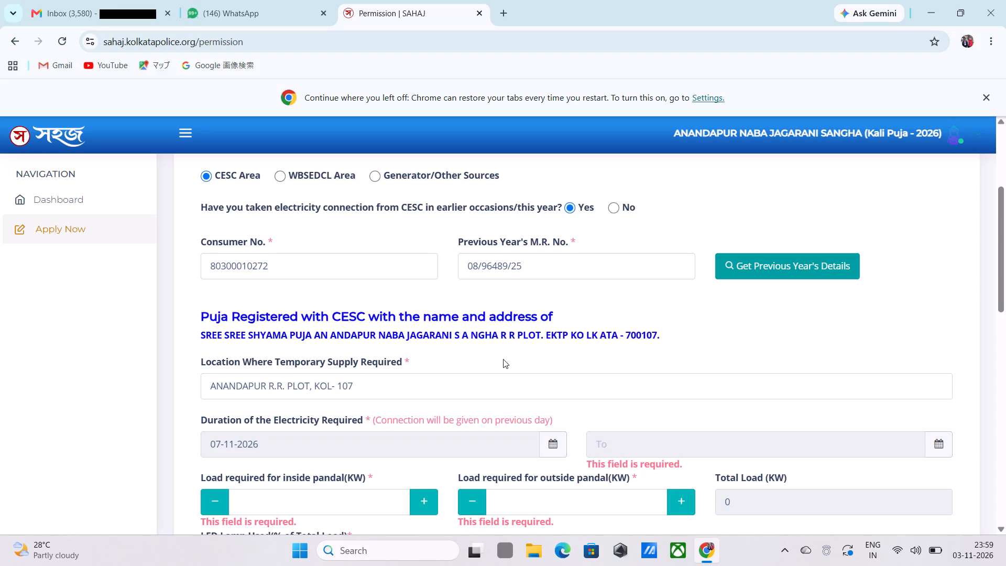
Insert "R R PLOT PLAY GROUND, " at the start of the location where temporary supply is required.
scroll(503, 360, down, 2)
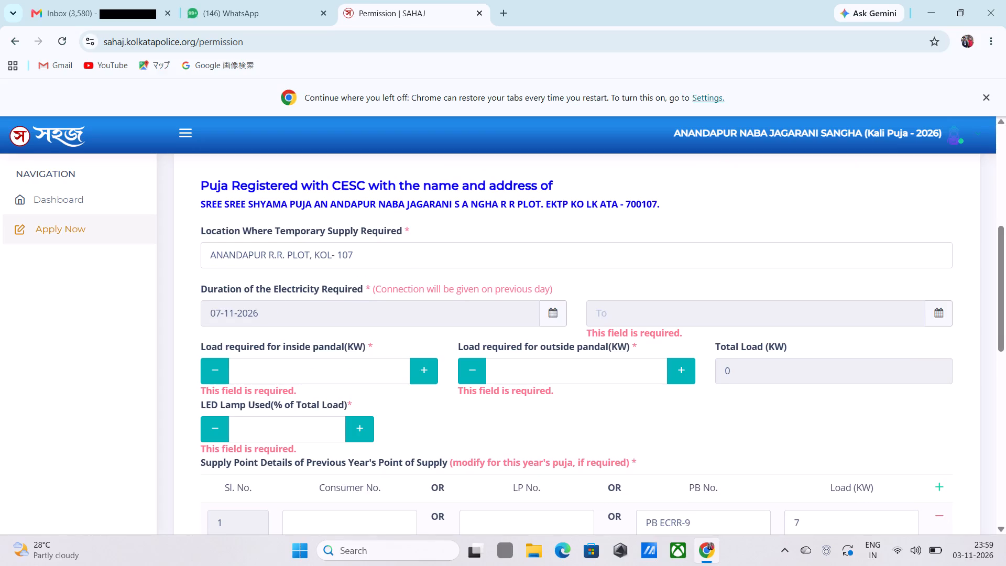
drag(417, 256, 422, 261)
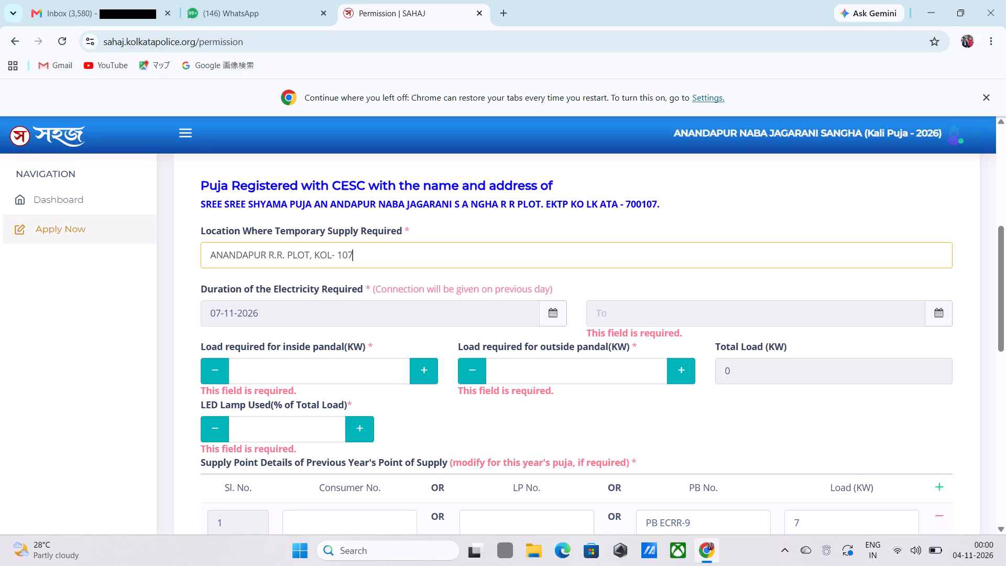
scroll(446, 261, up, 4)
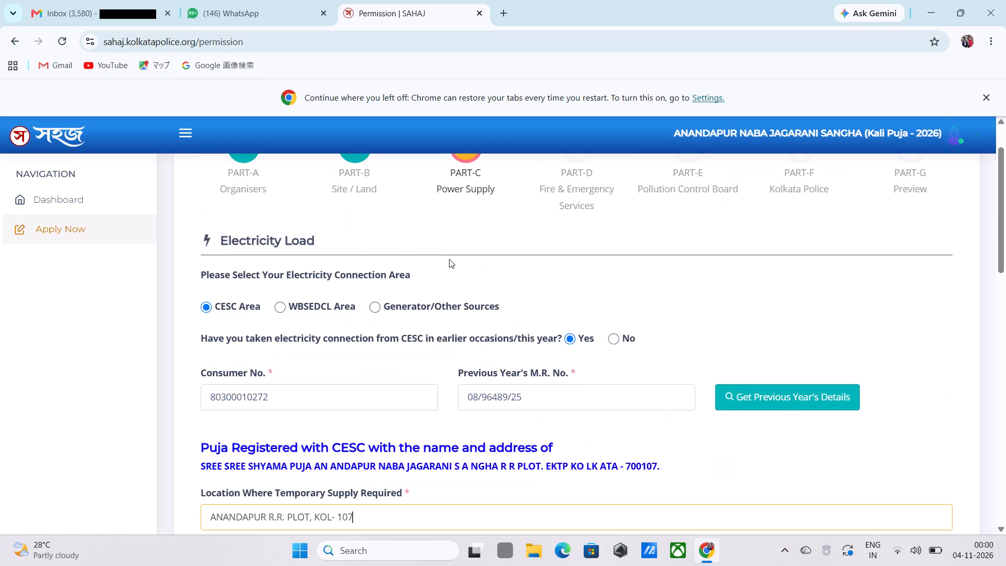
scroll(449, 259, up, 5)
scroll(455, 291, down, 4)
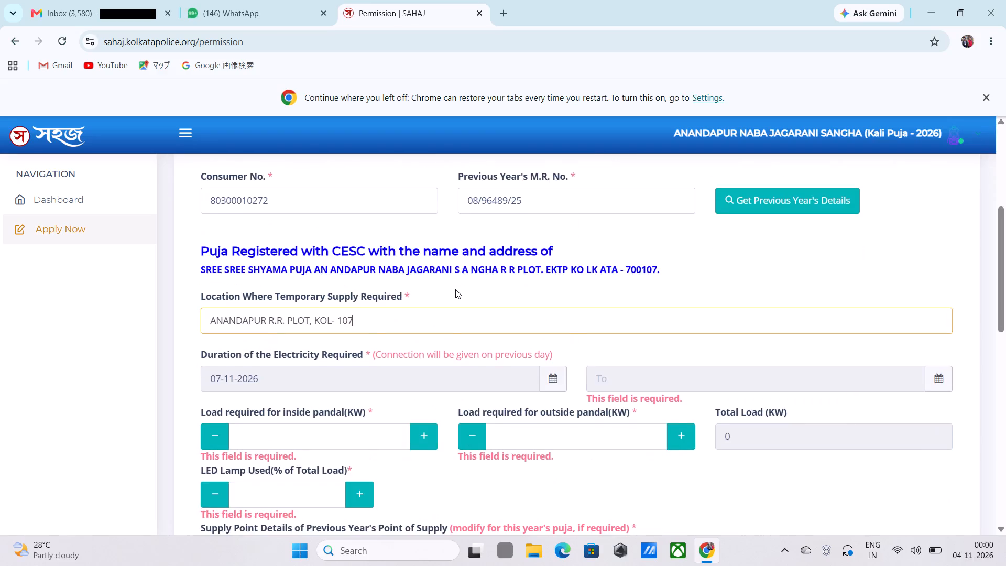
scroll(455, 289, down, 2)
scroll(363, 306, up, 1)
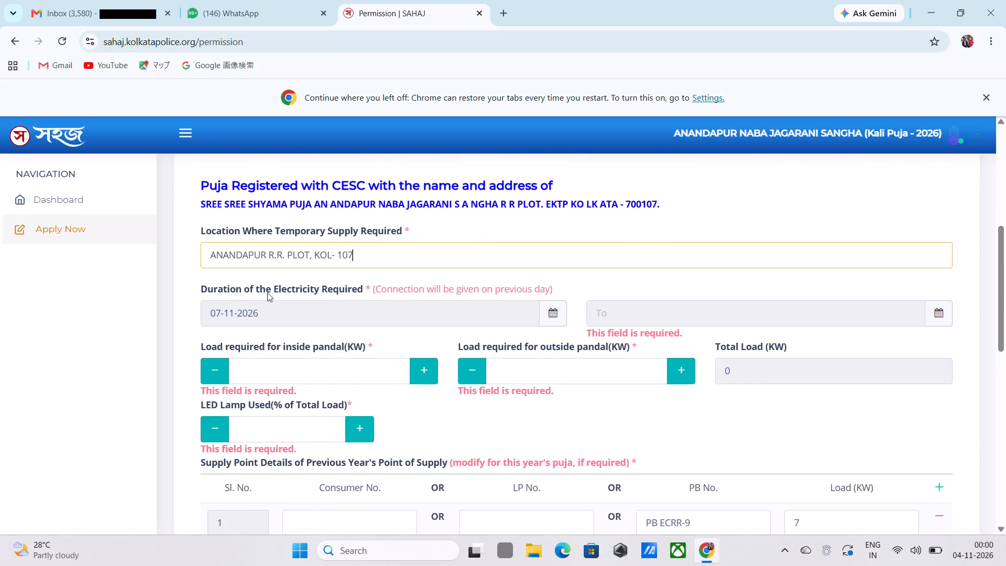
click(211, 255)
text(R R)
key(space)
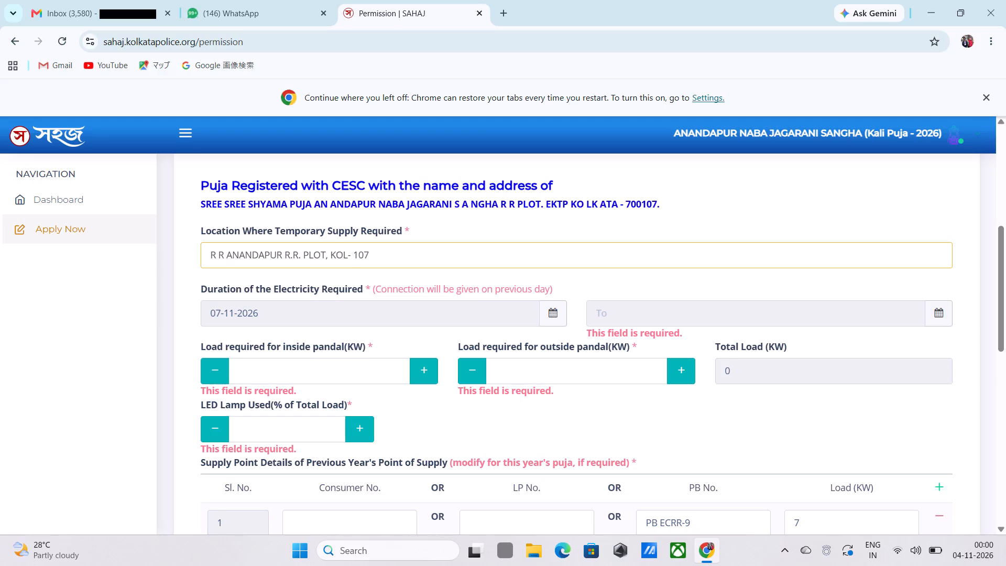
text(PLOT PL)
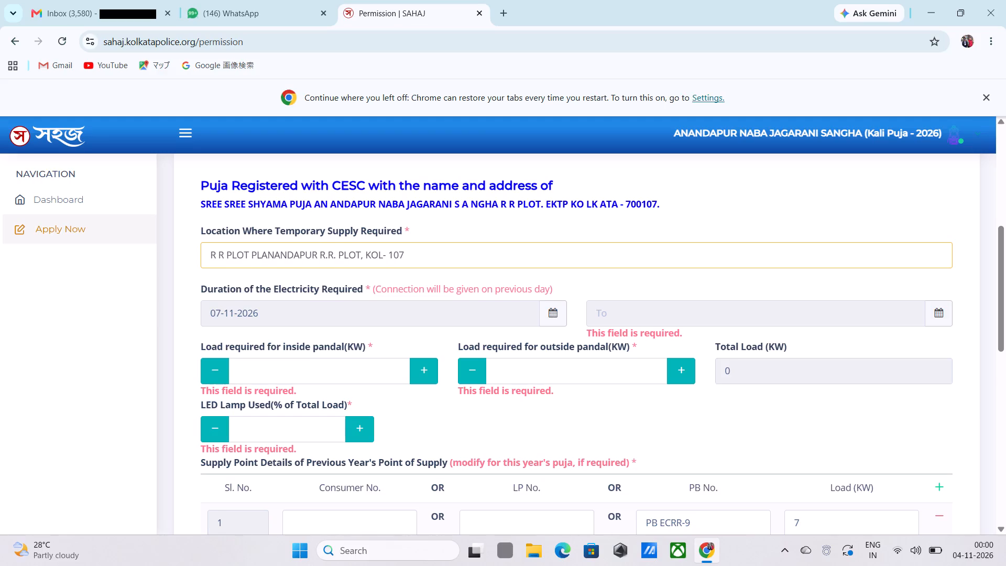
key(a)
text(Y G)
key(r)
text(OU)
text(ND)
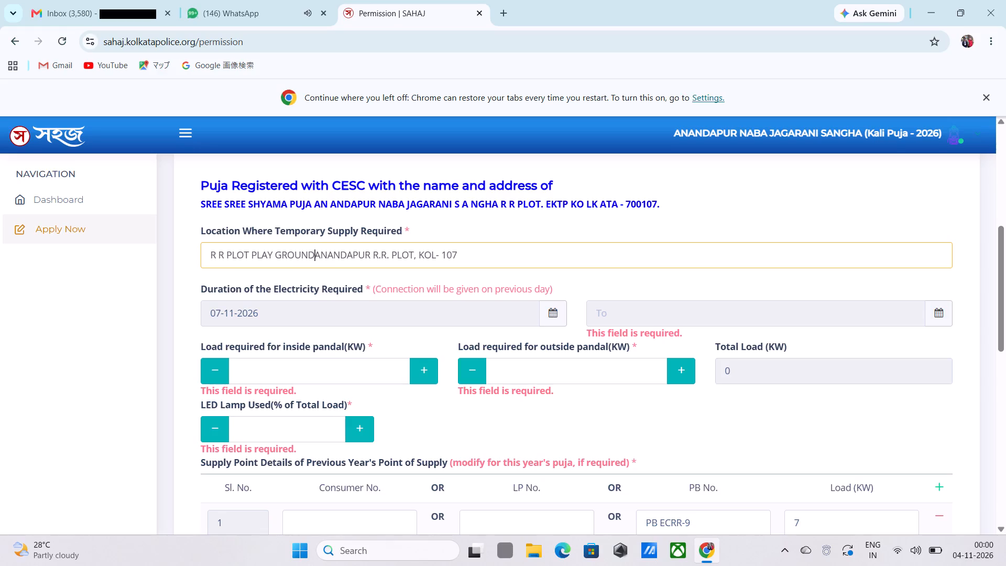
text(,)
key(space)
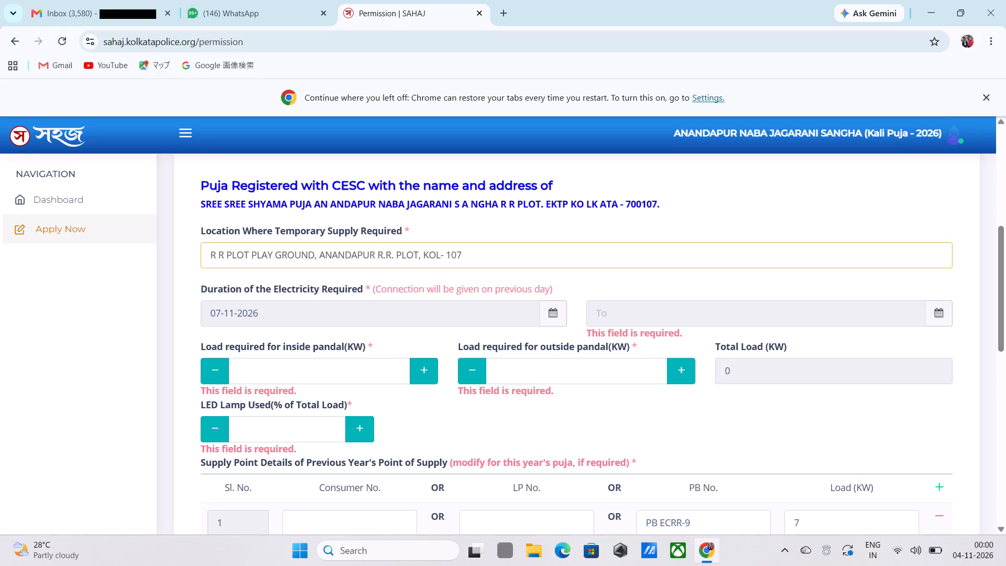
Change "R.R. PLOT" in the supply location to "R R PLOT", without the periods.
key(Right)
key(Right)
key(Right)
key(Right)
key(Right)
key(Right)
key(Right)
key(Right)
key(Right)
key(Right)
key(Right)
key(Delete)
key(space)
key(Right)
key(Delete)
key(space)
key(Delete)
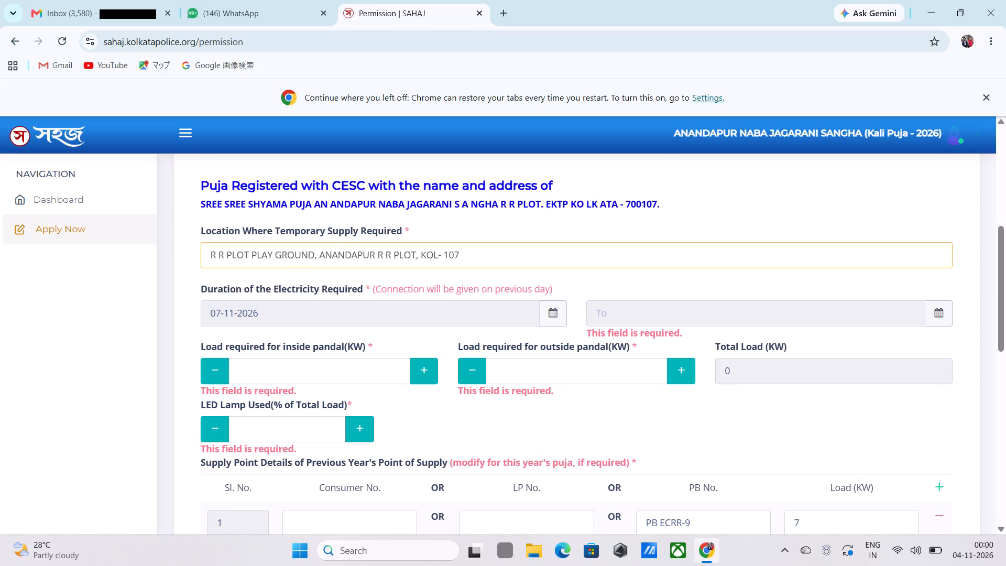
Expand "KOL- 107" at the end of the supply location to "KOLKATA 700107".
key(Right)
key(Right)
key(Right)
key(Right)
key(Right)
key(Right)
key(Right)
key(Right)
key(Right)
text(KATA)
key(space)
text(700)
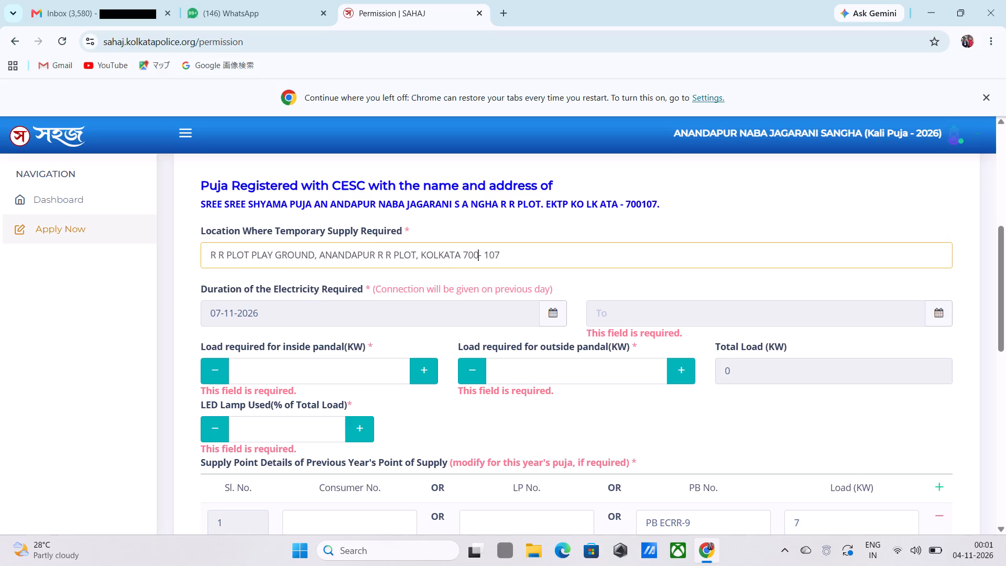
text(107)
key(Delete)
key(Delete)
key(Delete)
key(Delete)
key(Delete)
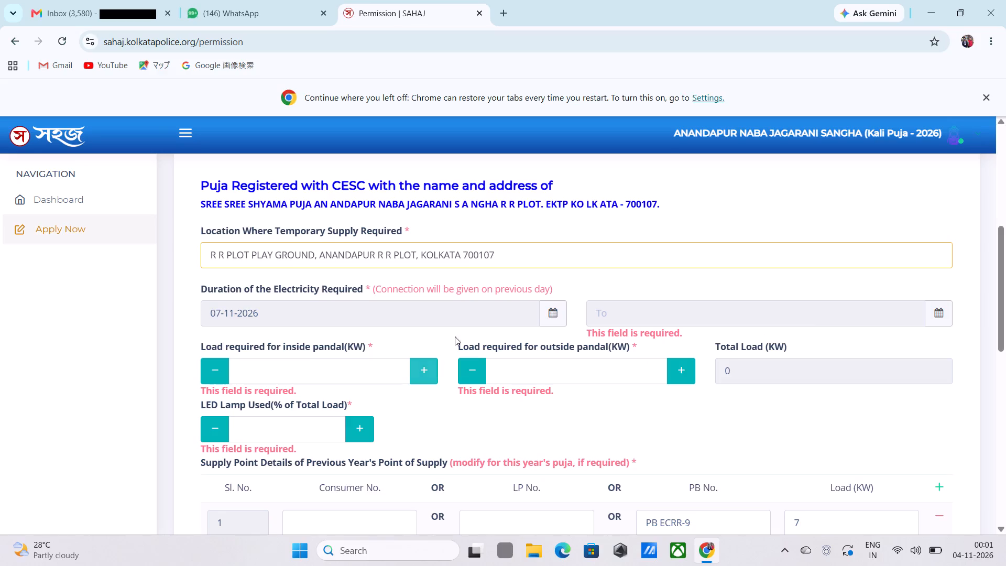
Set the end date of the electricity duration to 11-11-2026.
click(669, 318)
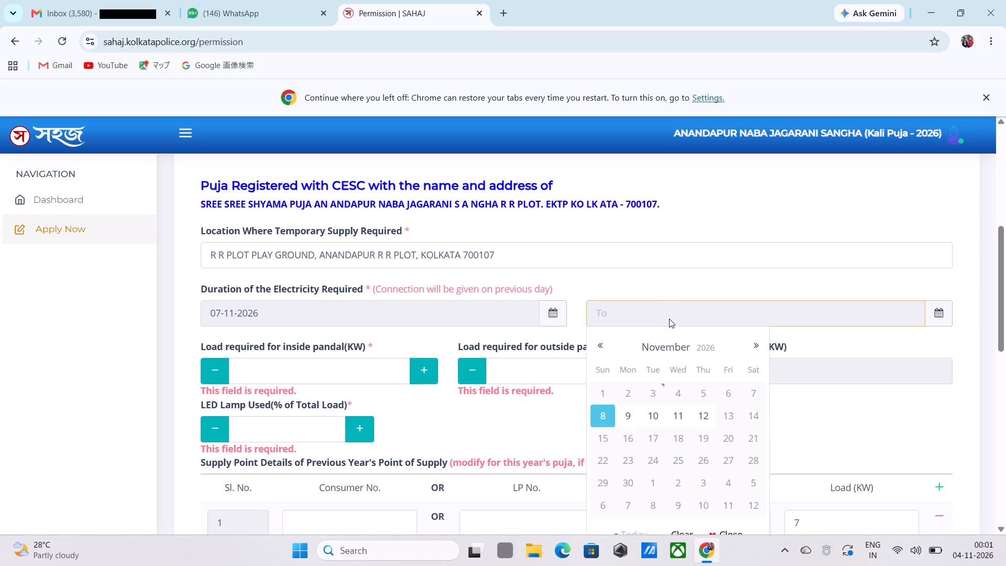
click(679, 416)
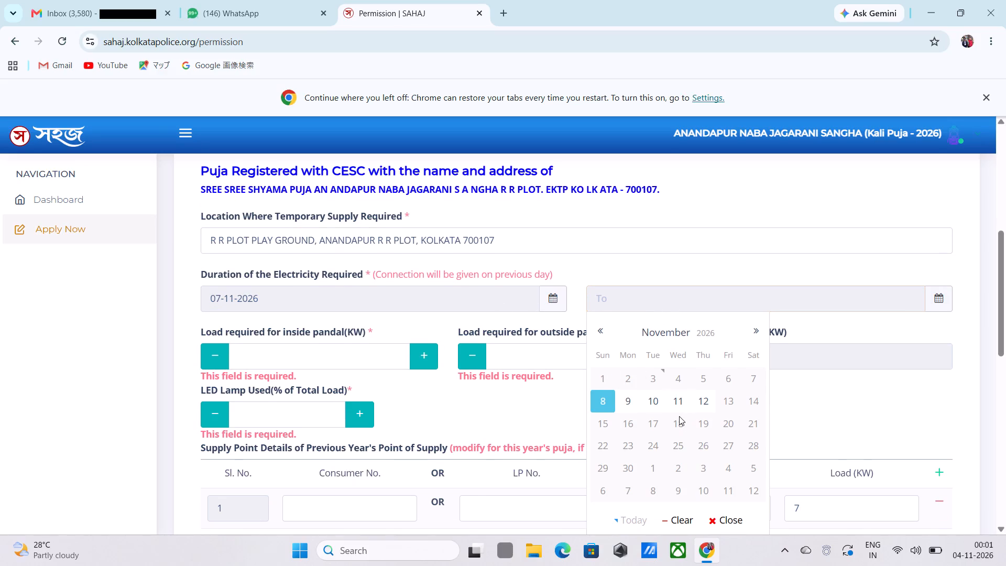
click(677, 401)
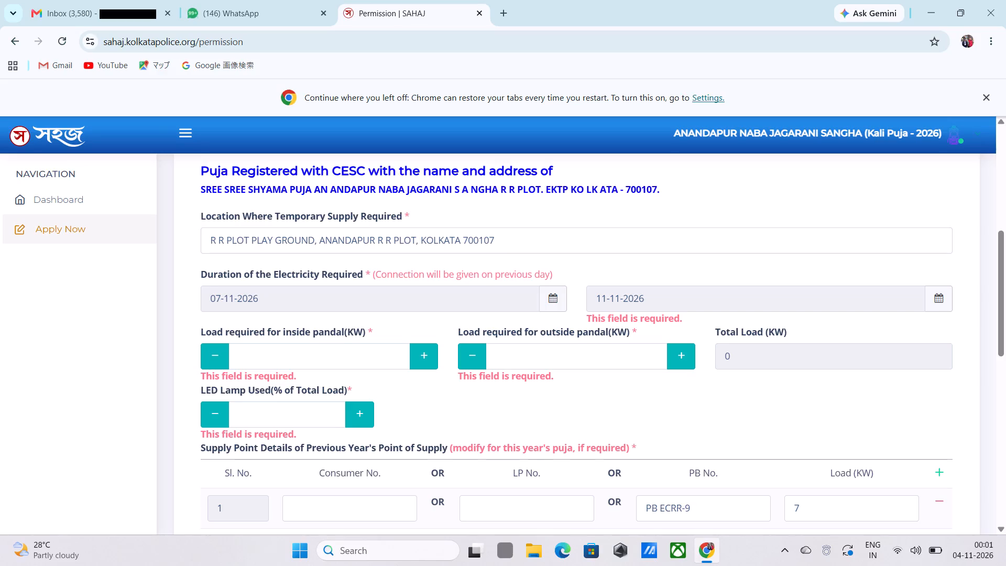
Enter the required loads as 3 KW inside the pandal and 4 KW outside the pandal.
click(359, 355)
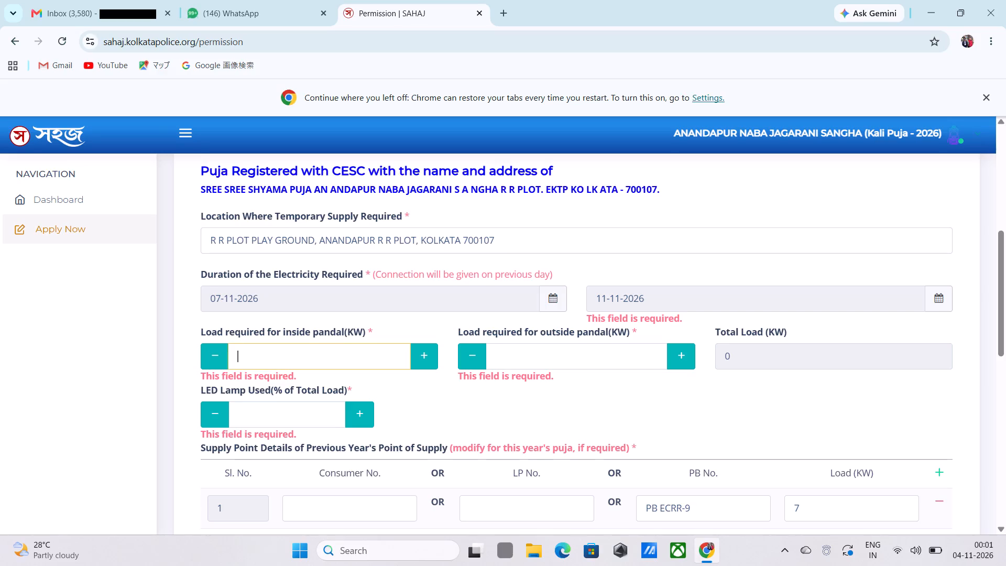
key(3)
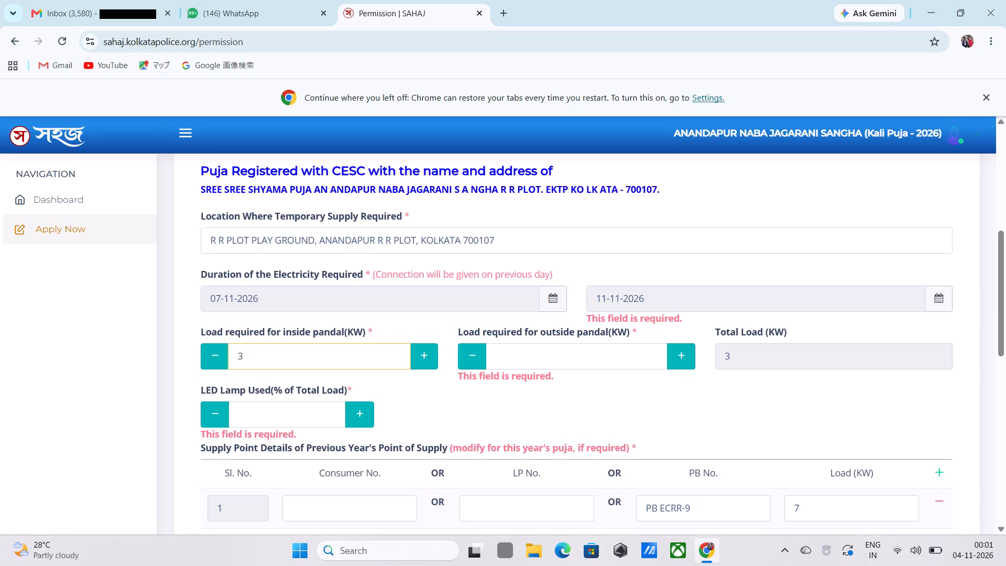
click(552, 358)
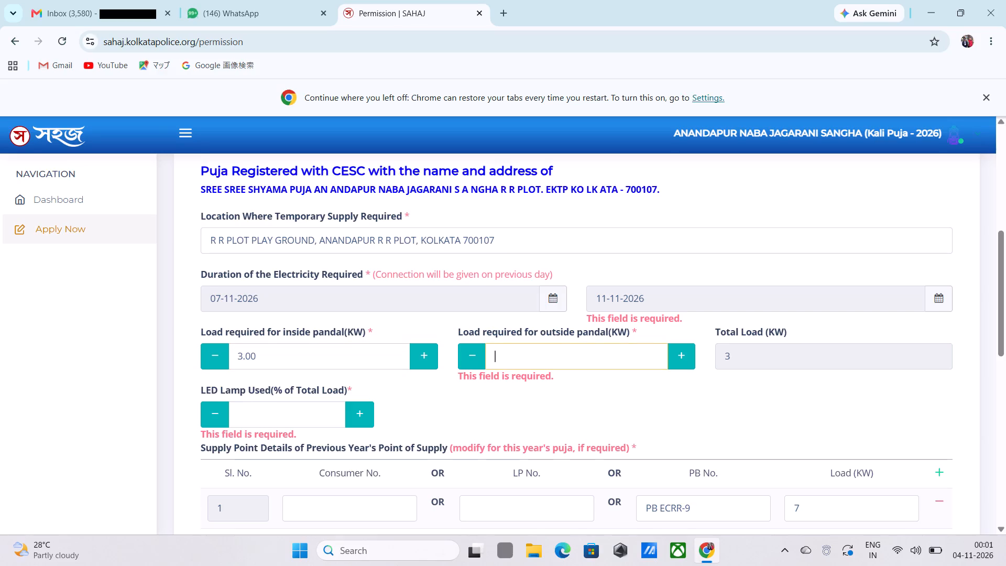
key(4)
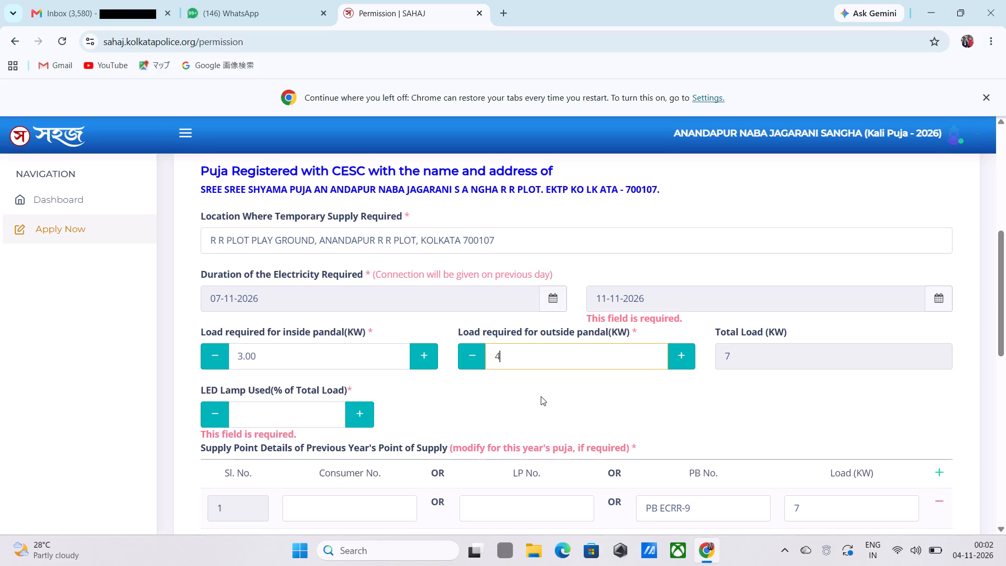
Start filling in the LED lamp usage as a percentage of total load.
scroll(541, 395, down, 2)
scroll(491, 337, up, 3)
scroll(503, 343, down, 2)
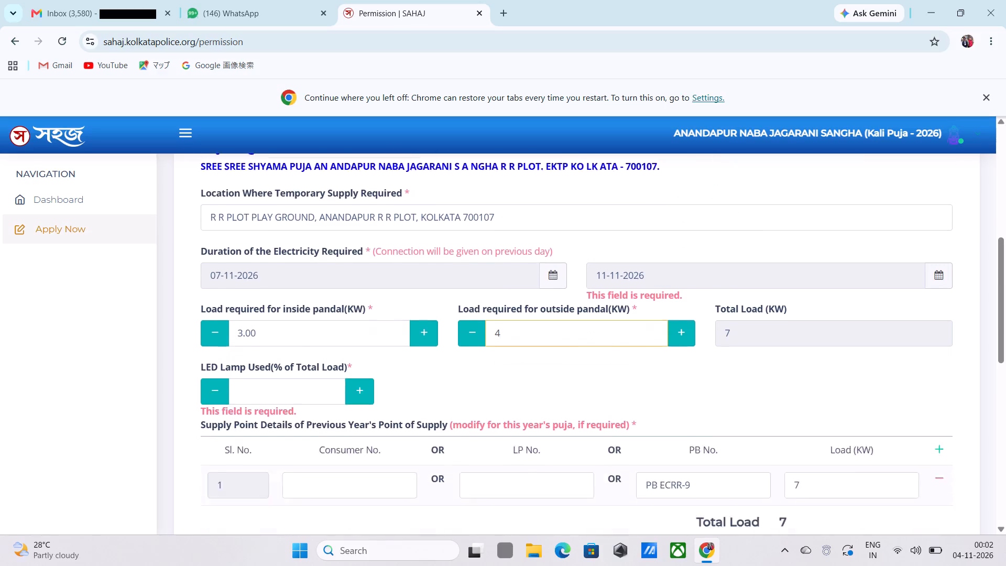
scroll(503, 343, down, 1)
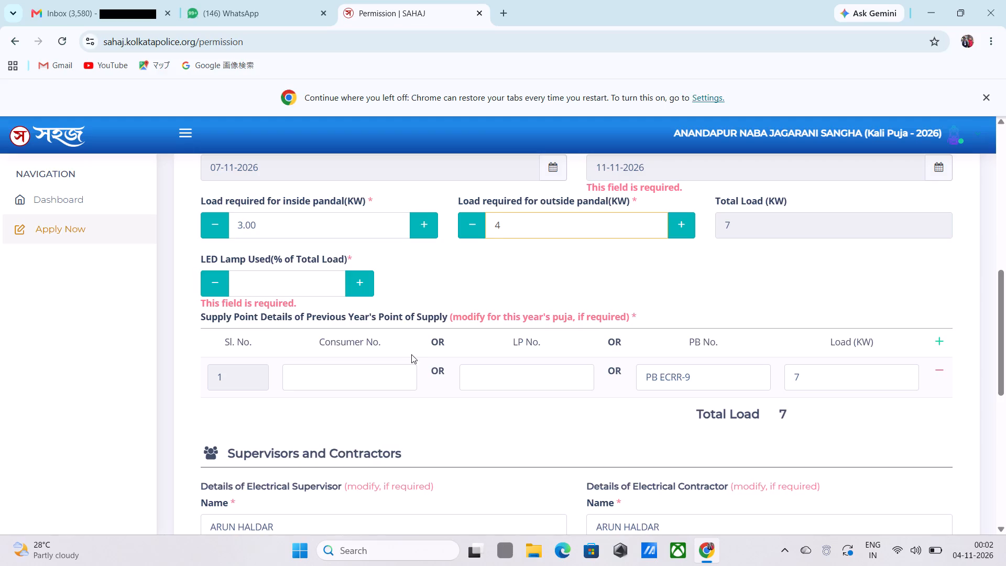
scroll(412, 352, up, 1)
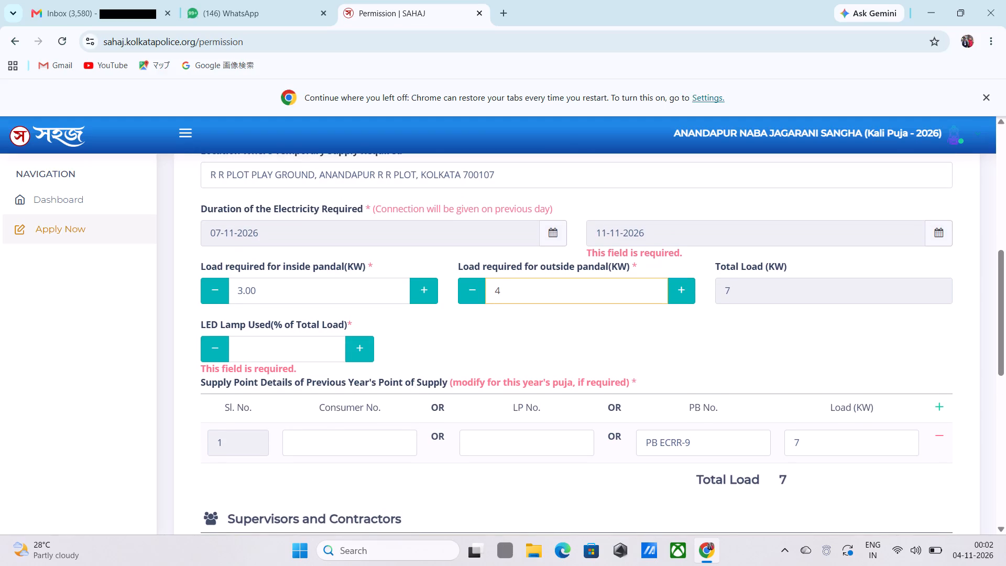
click(314, 342)
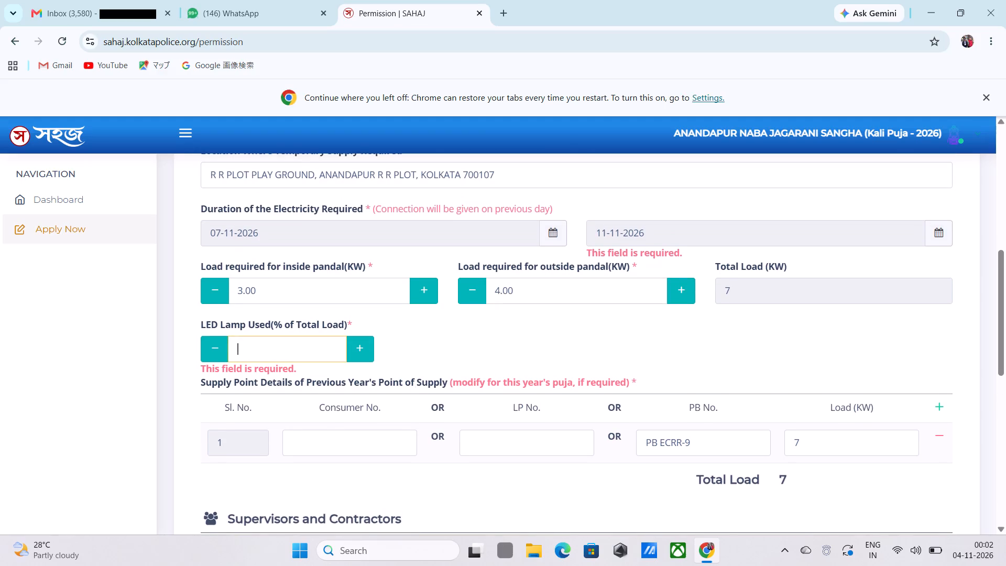
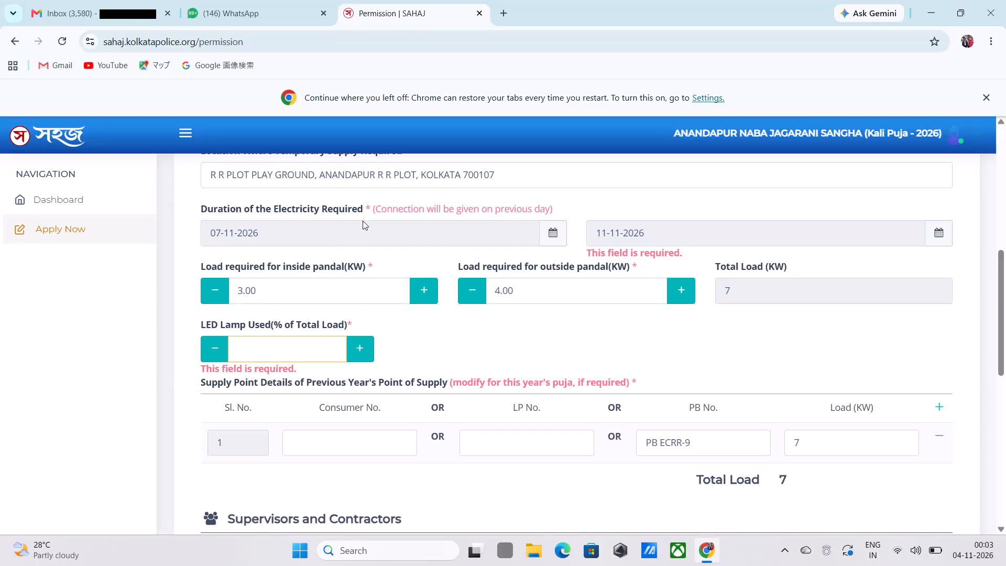
Set the LED lamp usage to 85 percent of the total load.
scroll(551, 274, up, 3)
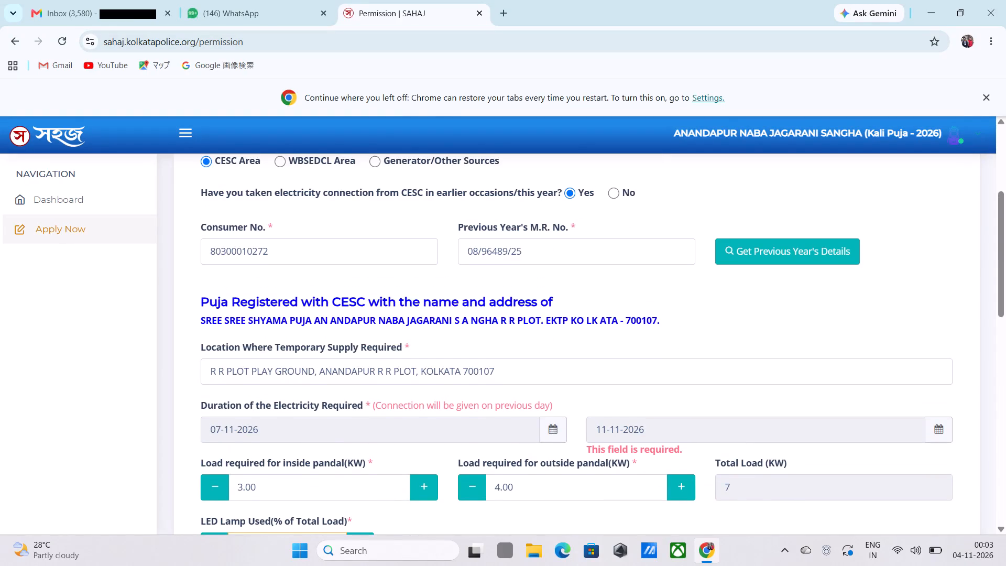
scroll(613, 379, down, 2)
scroll(502, 379, down, 1)
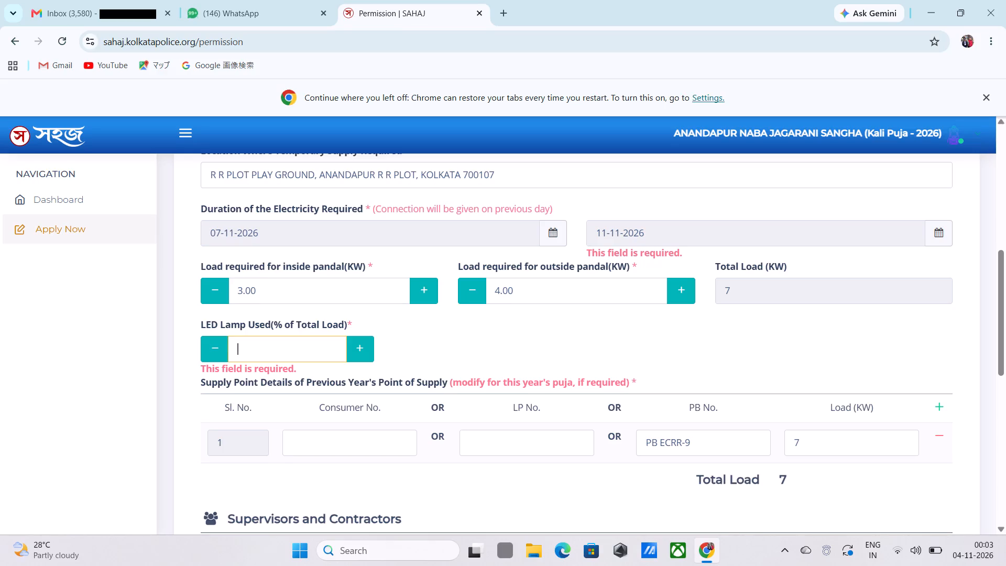
text(80)
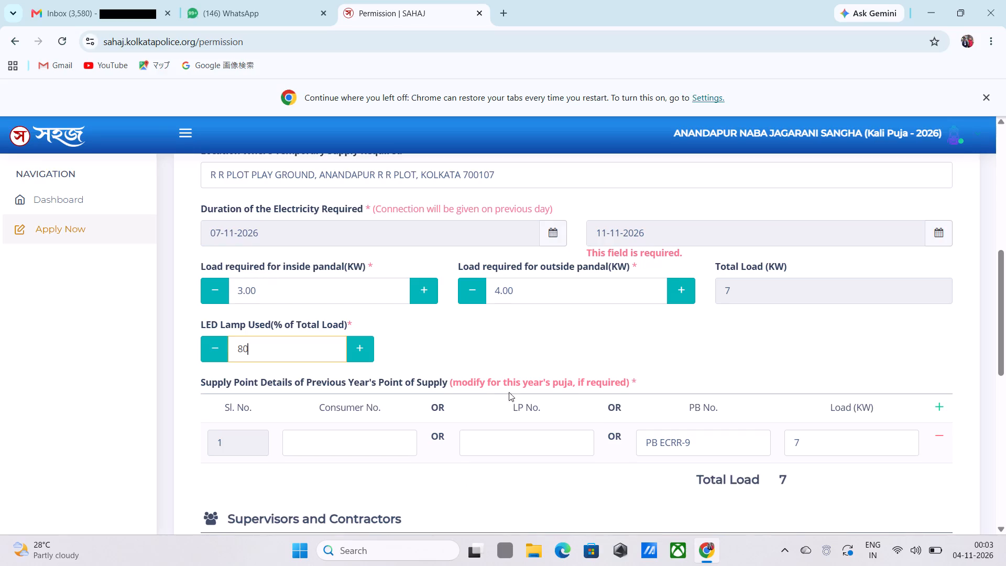
scroll(453, 343, down, 2)
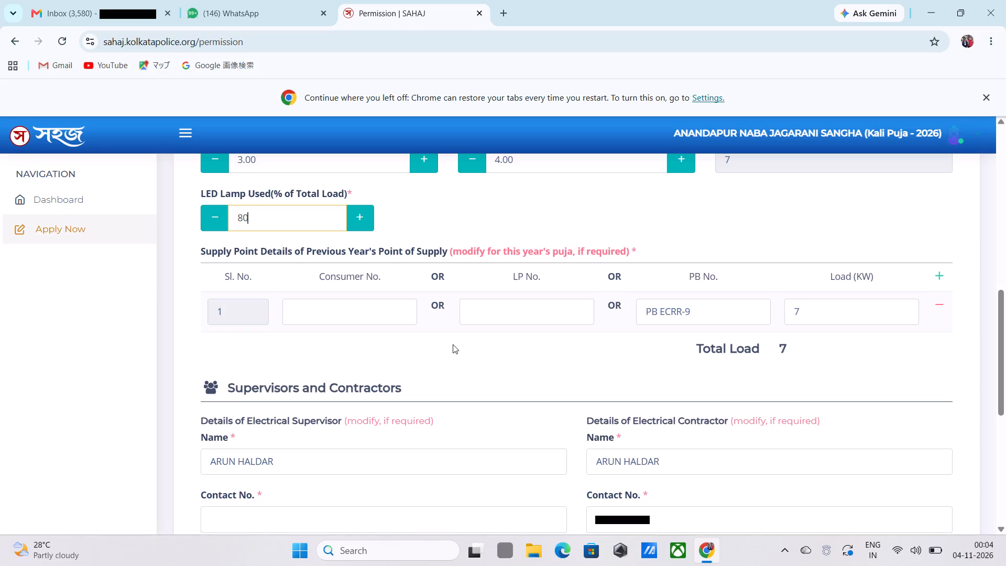
key(BackSpace)
key(5)
Review the load requirements, the supply point details and the Supervisors and Contractors section for missing entries.
scroll(141, 426, down, 1)
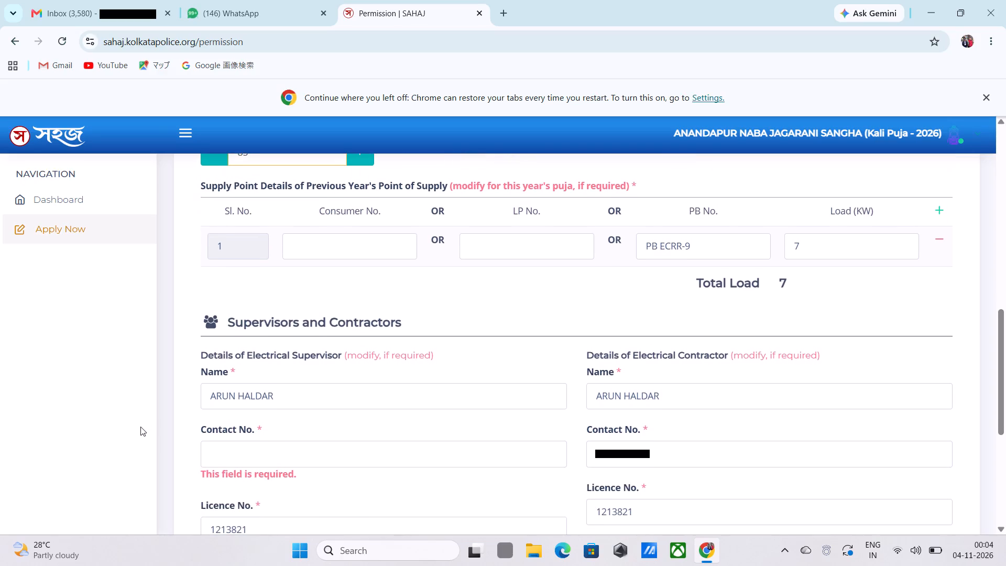
scroll(140, 426, down, 1)
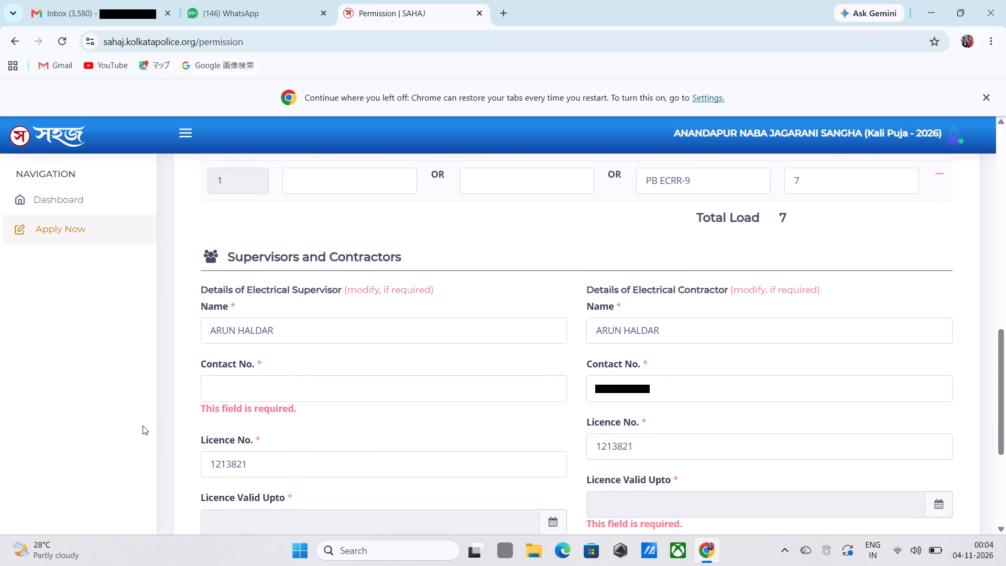
scroll(143, 426, up, 7)
scroll(150, 422, down, 6)
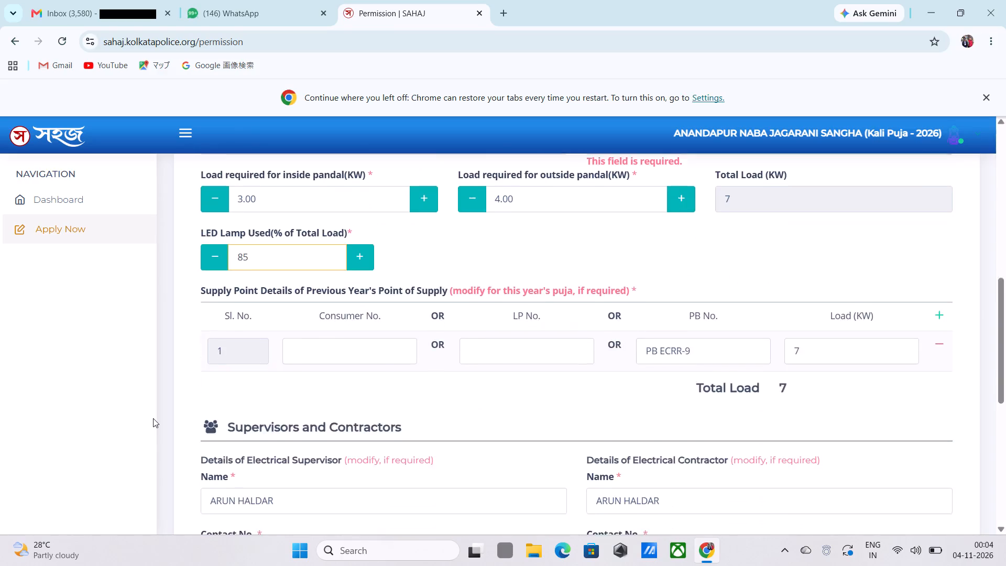
scroll(153, 418, down, 1)
scroll(153, 418, up, 3)
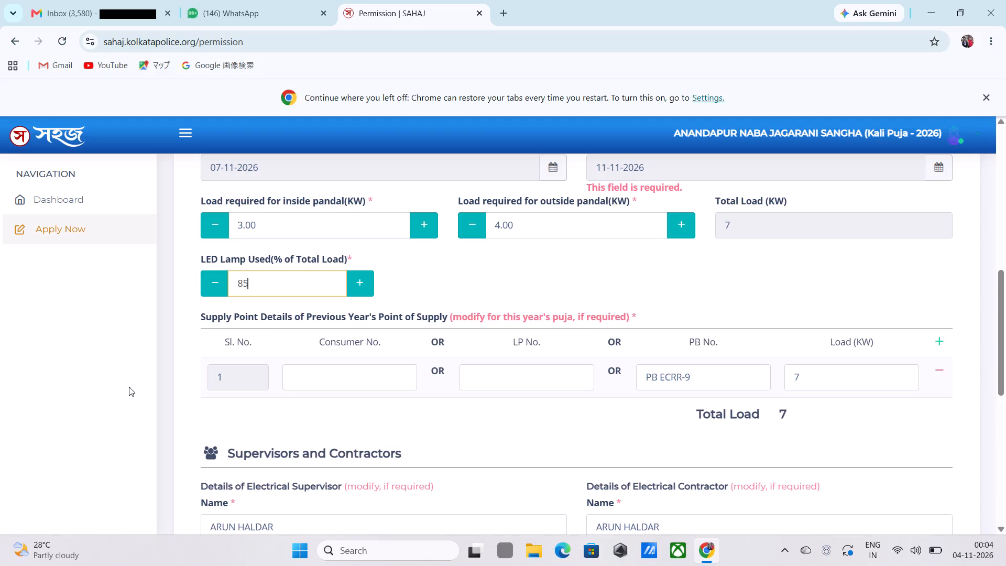
Copy the electrical contractor's contact number into the electrical supervisor's empty Contact No. field.
scroll(132, 390, down, 3)
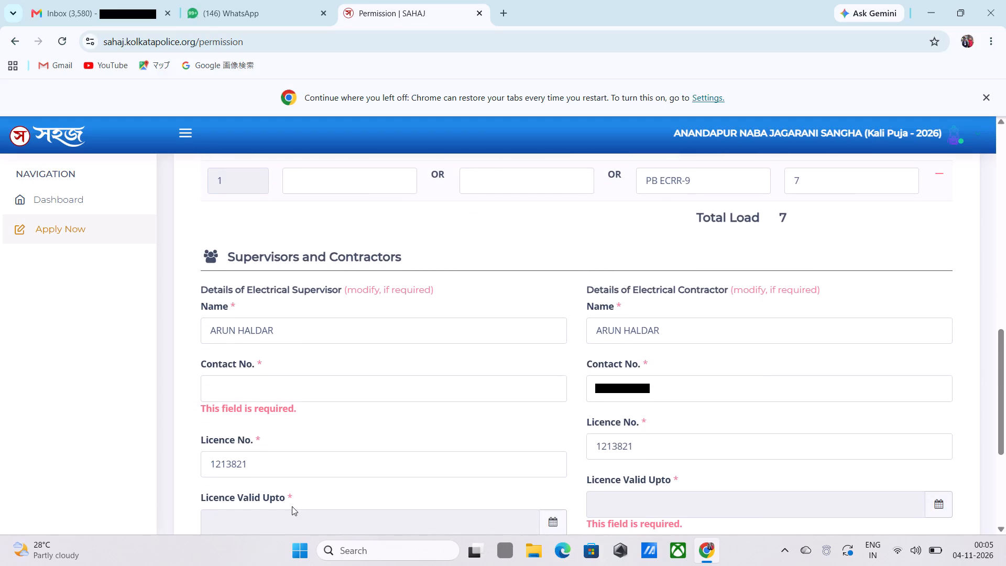
scroll(288, 458, down, 1)
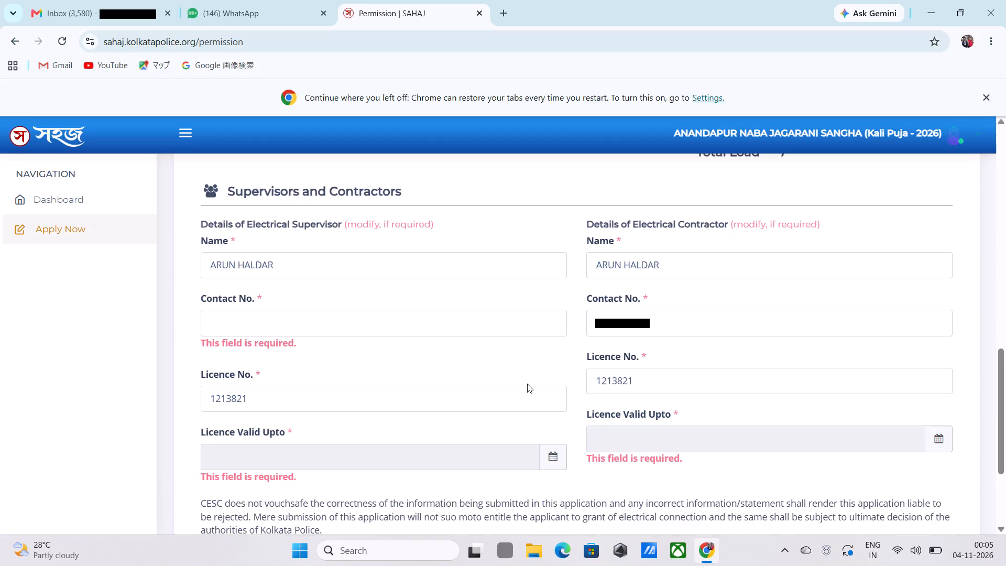
drag(662, 325, 592, 331)
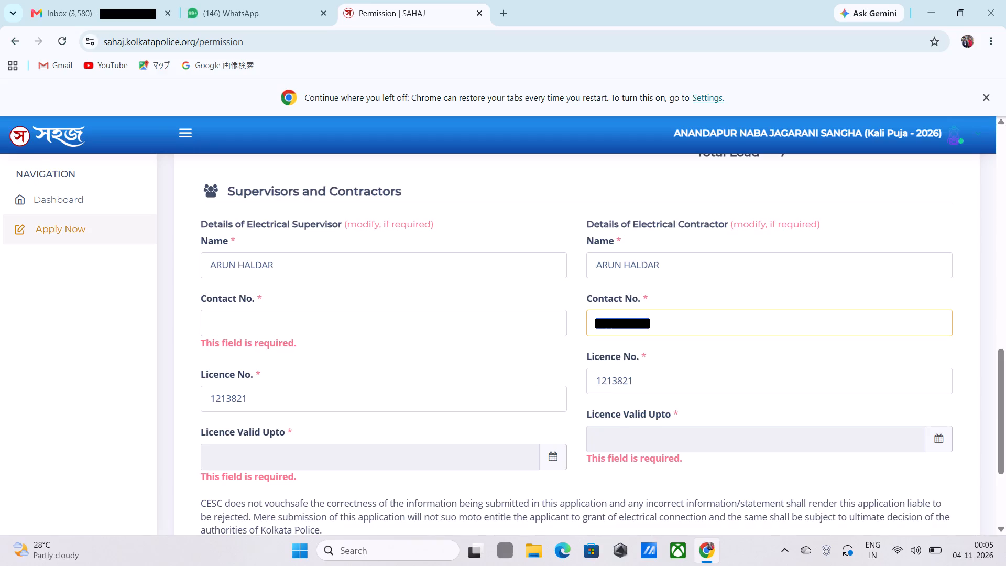
drag(592, 331, 591, 331)
key(ctrl+c)
click(372, 317)
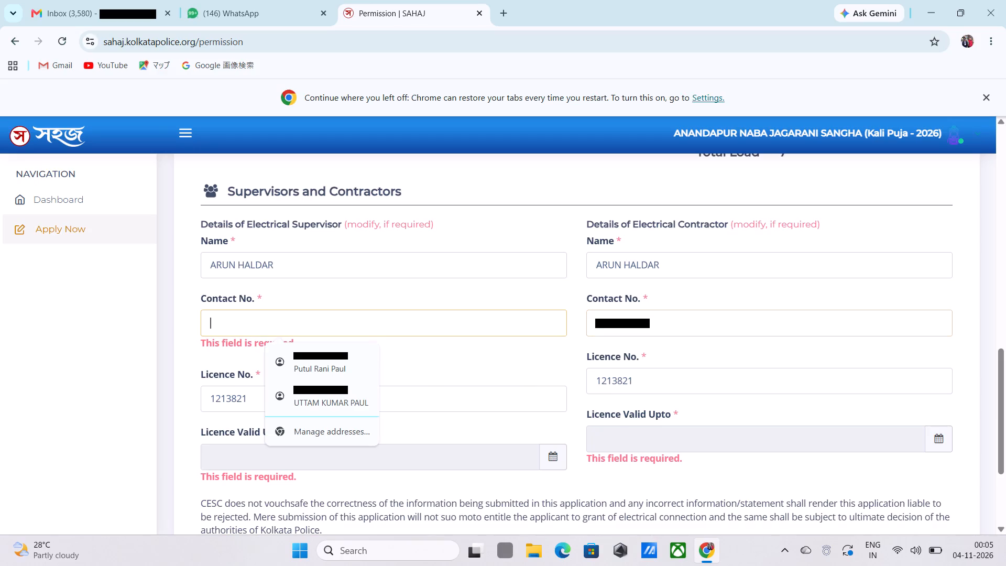
key(ctrl+v)
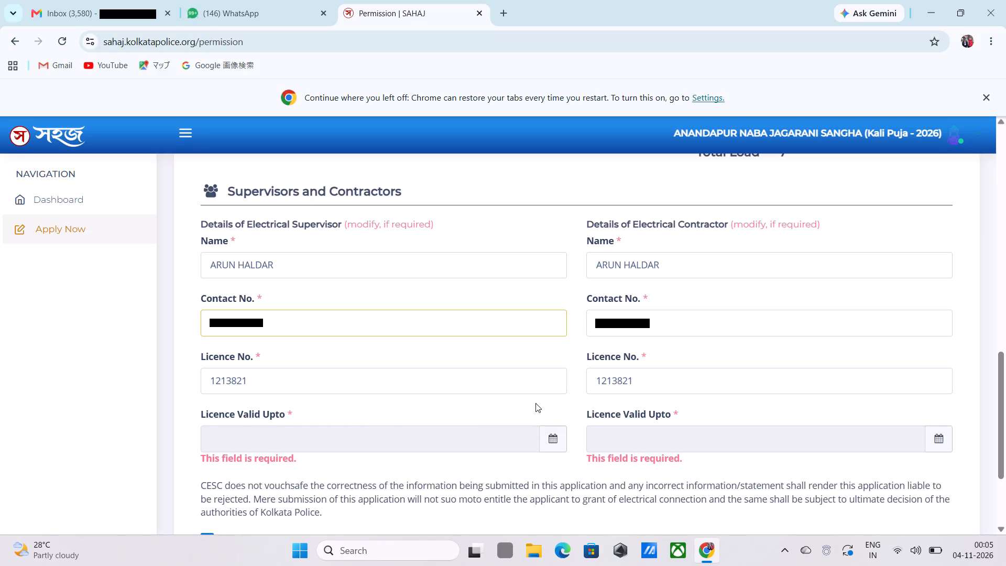
scroll(535, 403, down, 2)
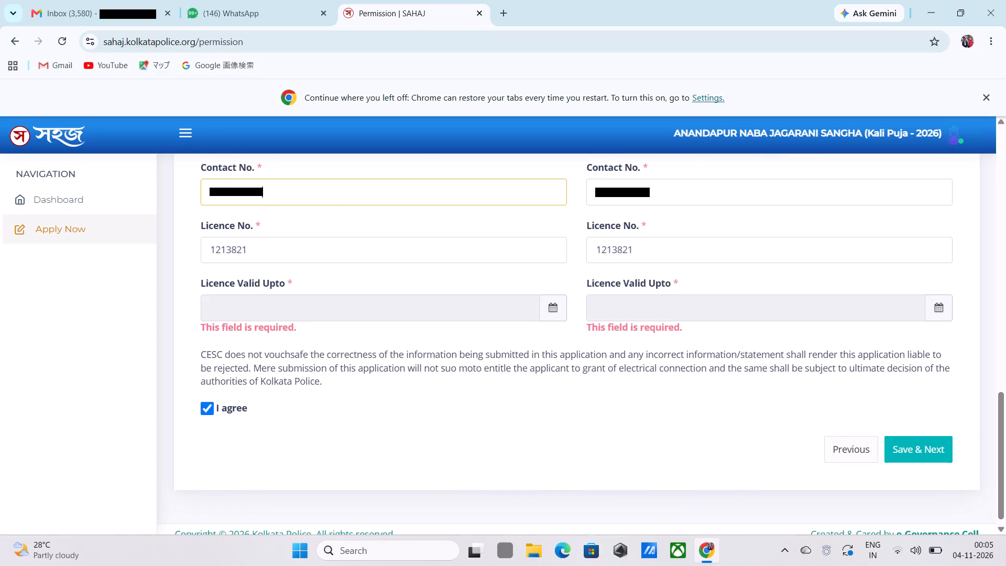
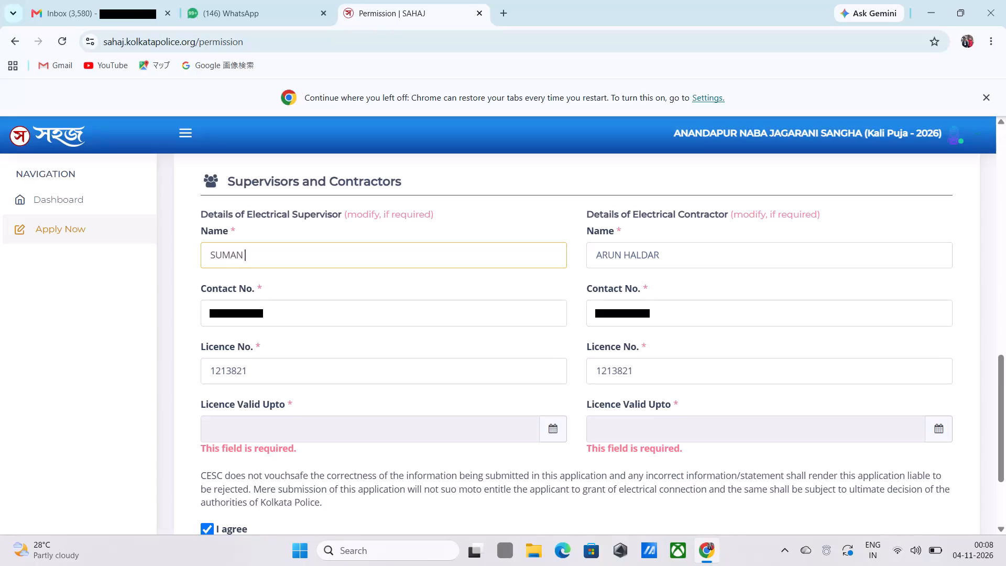
Finish entering the electrical supervisor's full name and replace the supervisor's contact number with the supervisor's own number.
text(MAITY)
drag(269, 311, 186, 311)
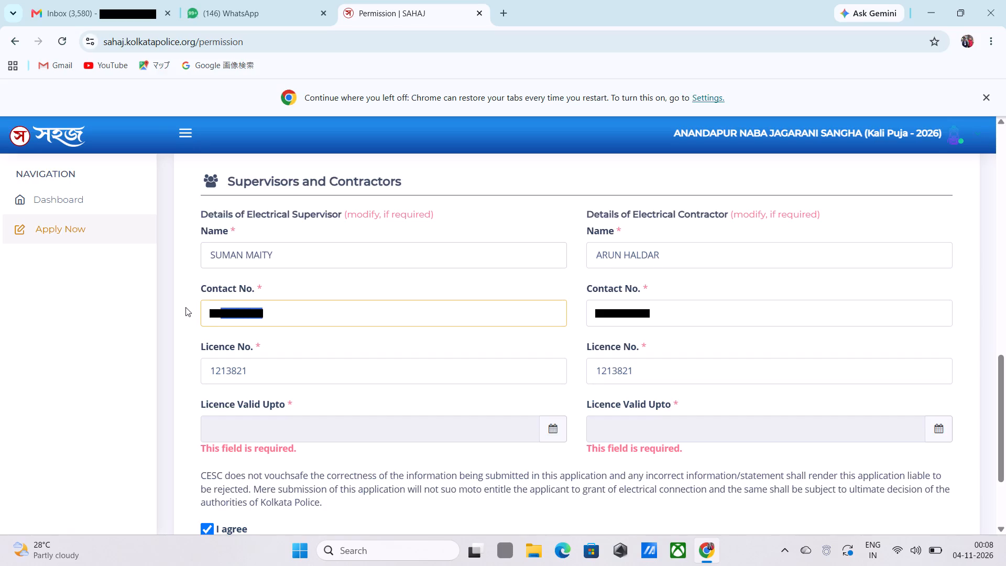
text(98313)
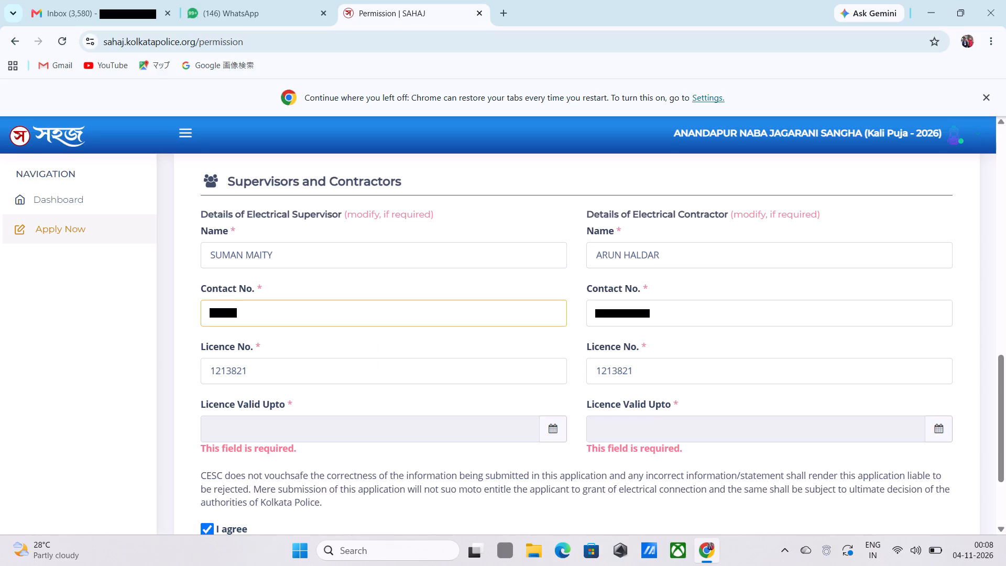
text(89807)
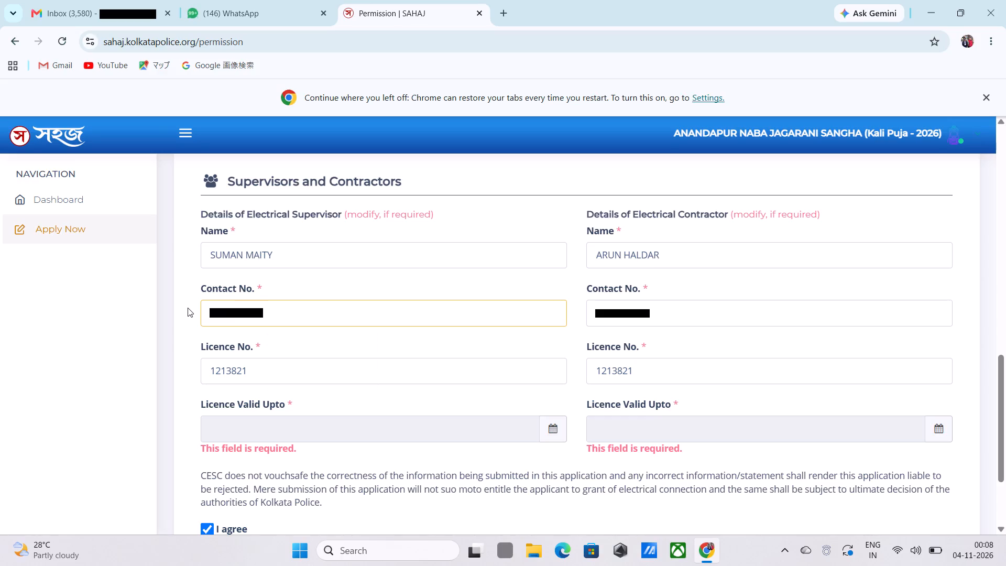
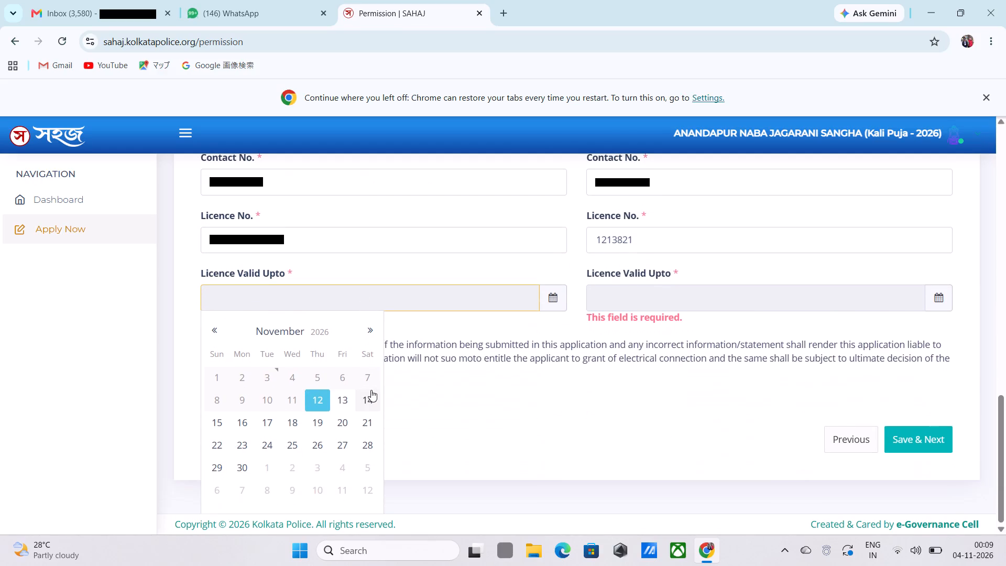
Set the electrical supervisor's licence validity date to 19-08-2029.
click(321, 329)
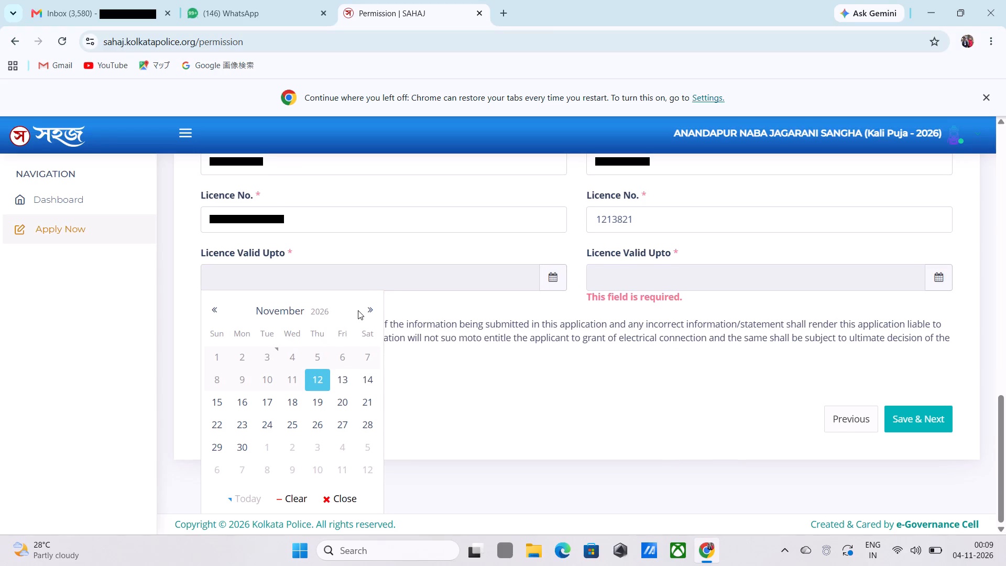
triple_click(367, 309)
triple_click(368, 310)
triple_click(368, 310)
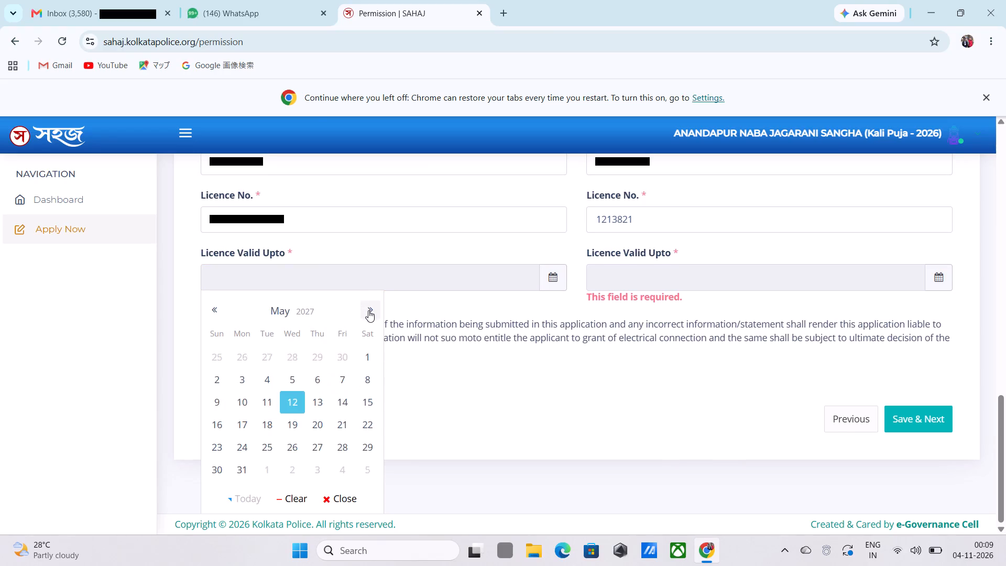
triple_click(368, 310)
double_click(368, 310)
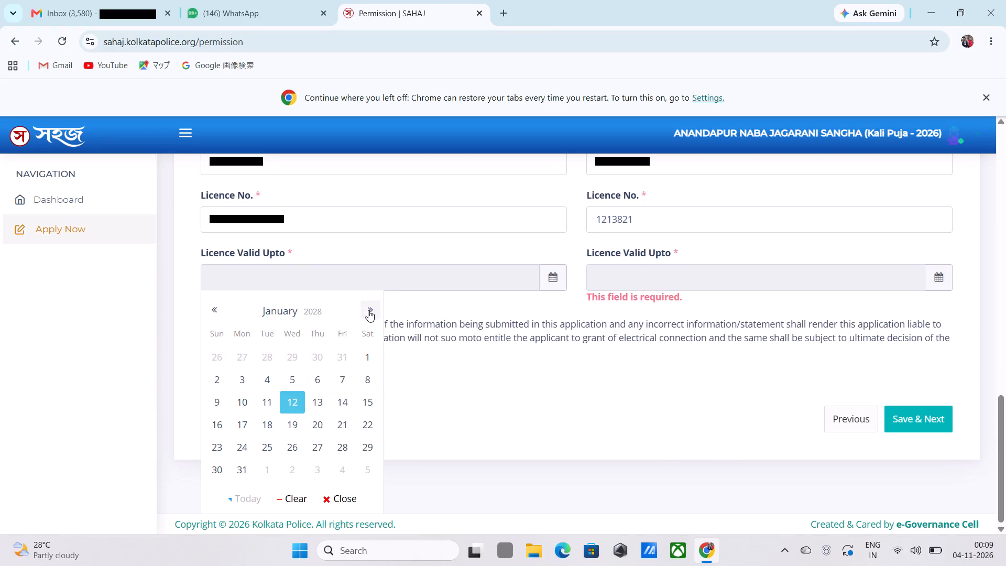
triple_click(368, 310)
triple_click(368, 310)
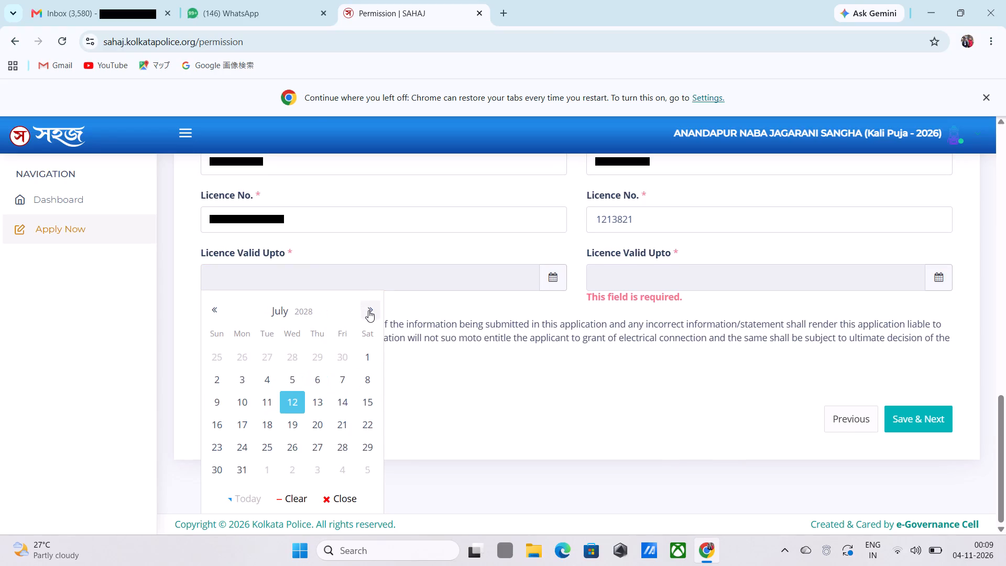
triple_click(368, 310)
triple_click(368, 310)
double_click(368, 310)
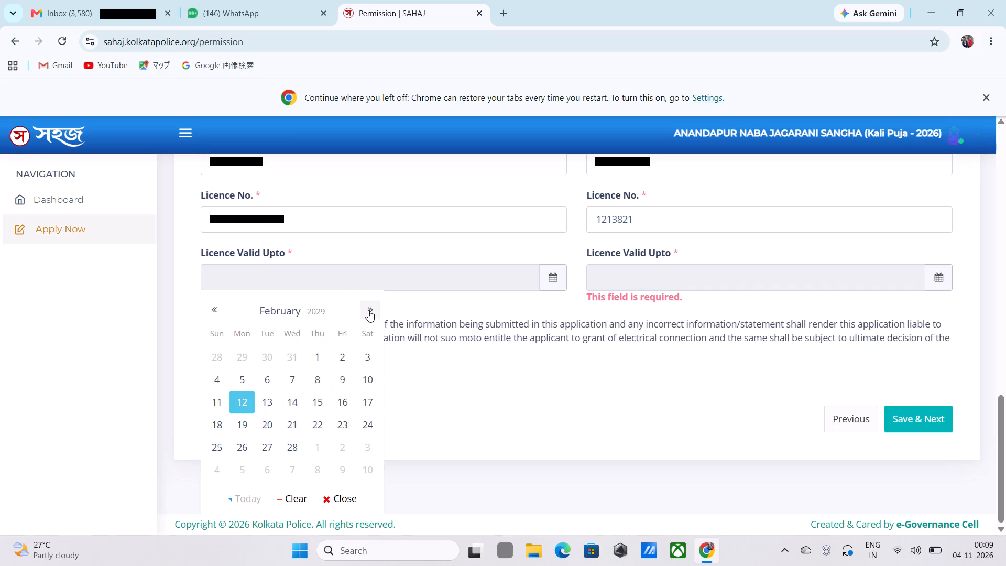
double_click(368, 310)
triple_click(368, 310)
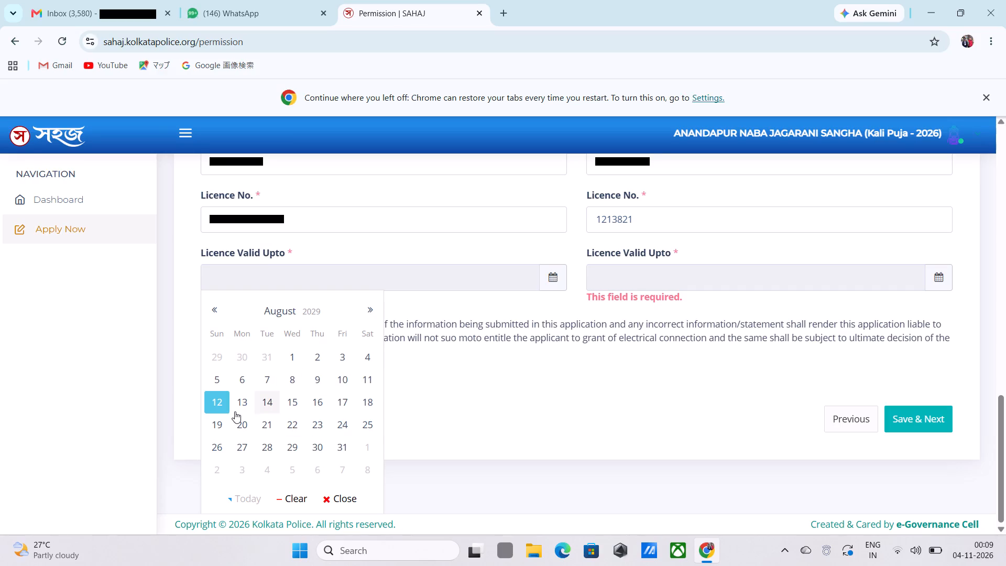
click(224, 422)
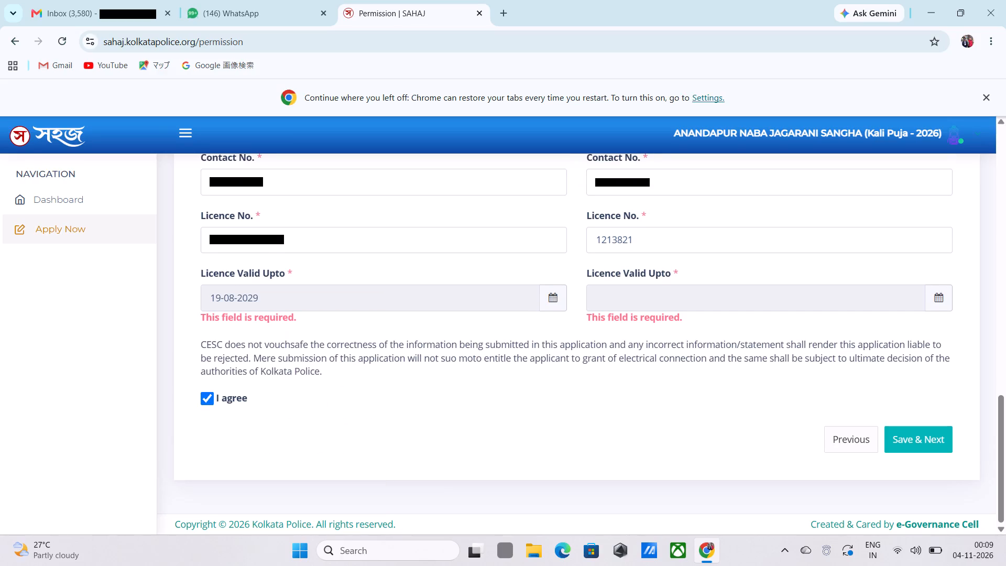
Replace the electrical contractor's name with PAYEL ELECTRIC.
scroll(343, 345, up, 1)
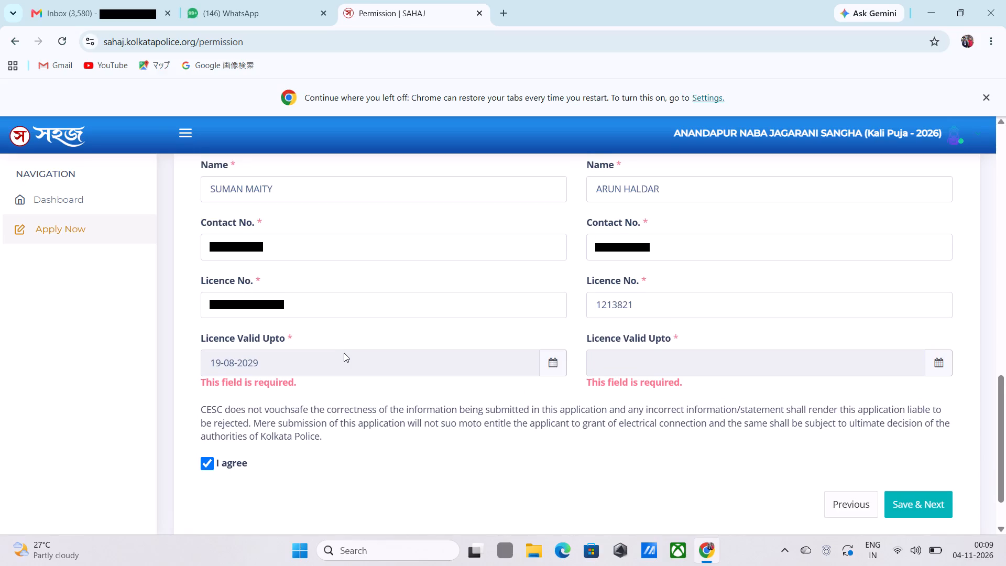
scroll(346, 355, up, 3)
scroll(349, 357, down, 3)
scroll(396, 351, down, 1)
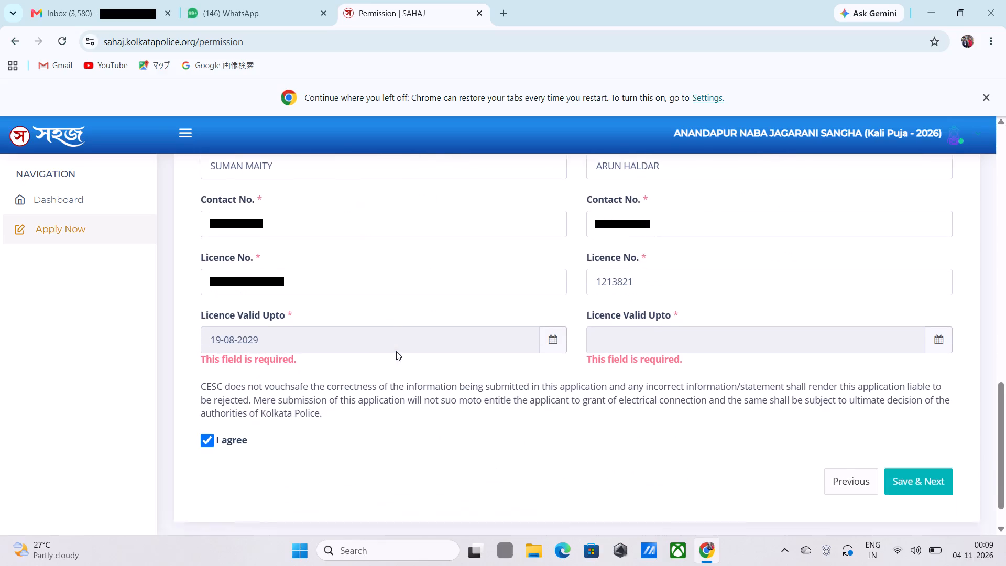
scroll(396, 351, down, 1)
scroll(396, 351, up, 3)
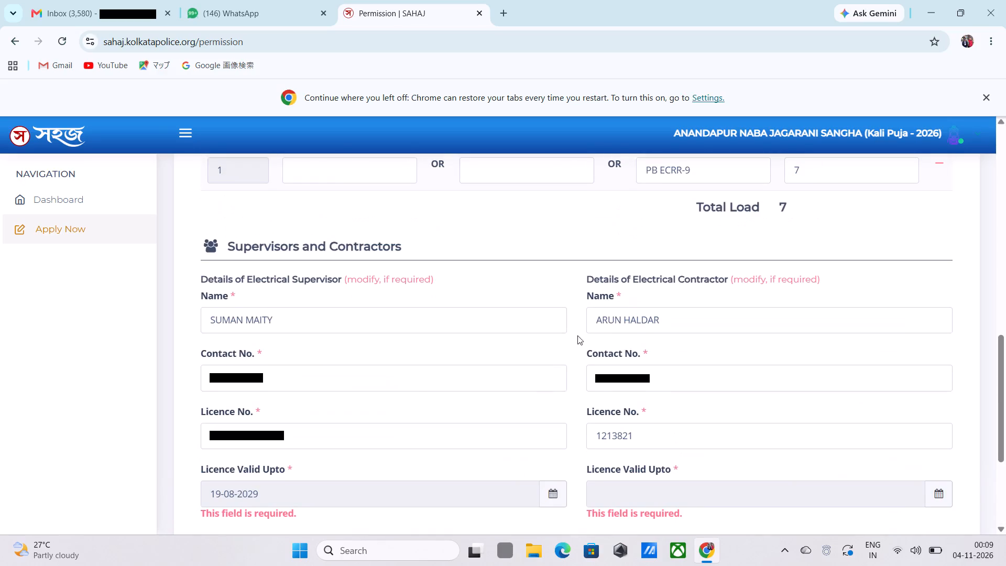
drag(669, 317, 586, 325)
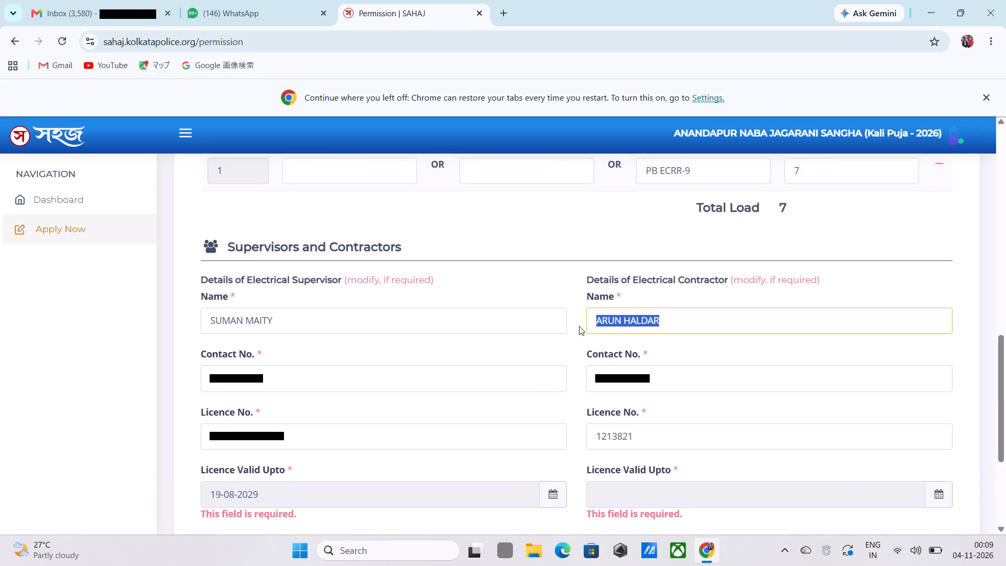
key(p)
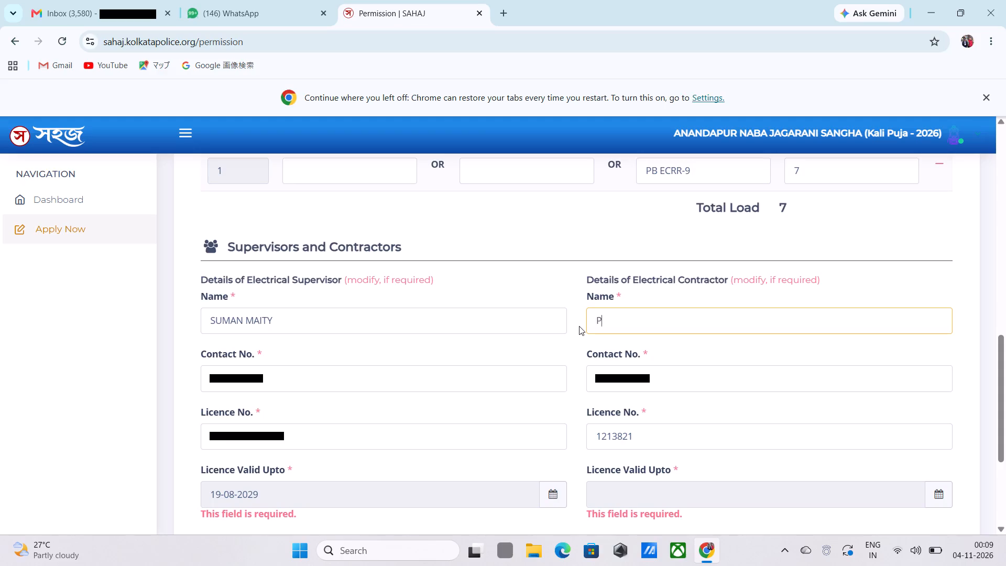
key(a)
text(YE)
text(L)
key(space)
text(ELECTRI)
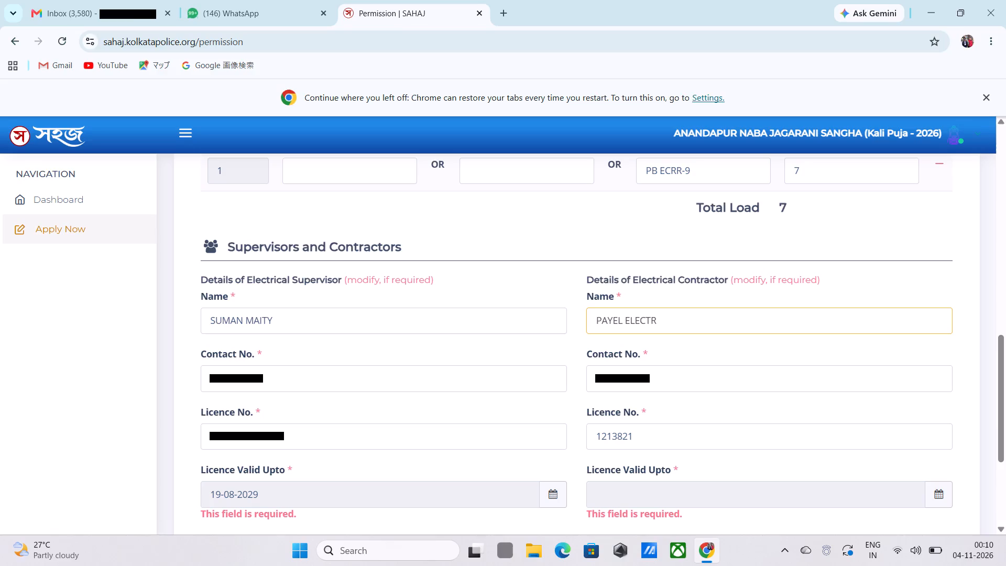
key(c)
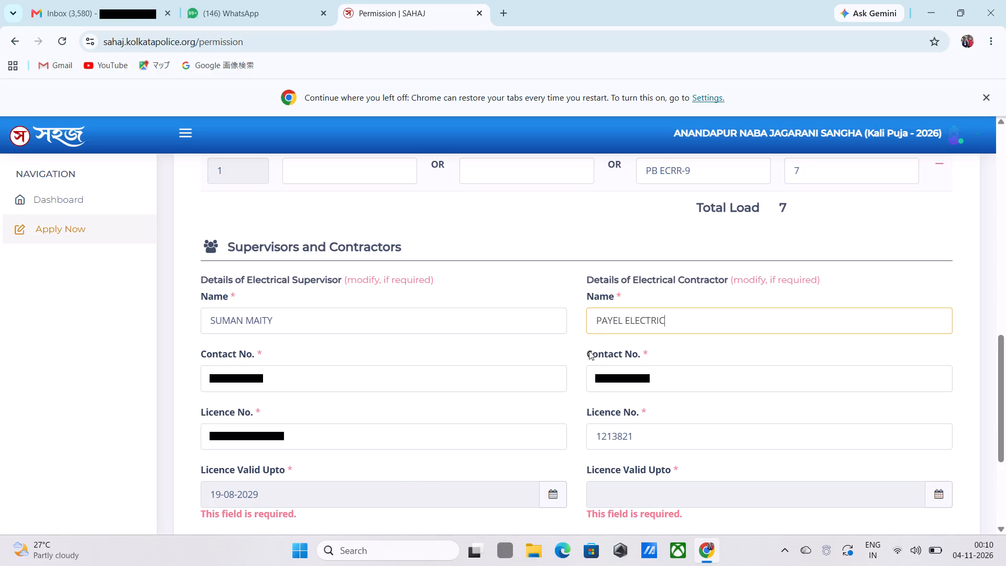
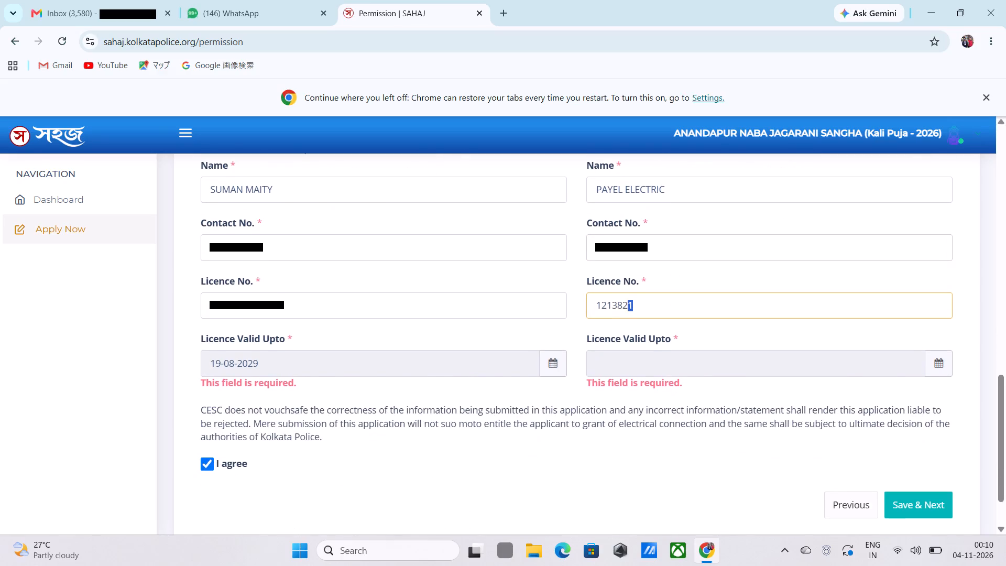
Replace the electrical contractor's licence number with the new contractor's licence number.
drag(618, 309, 575, 309)
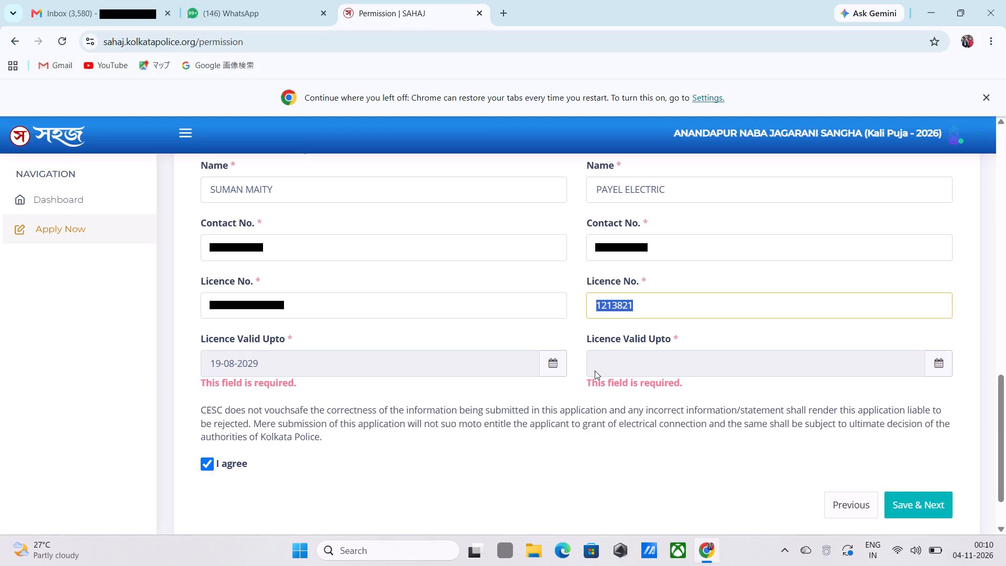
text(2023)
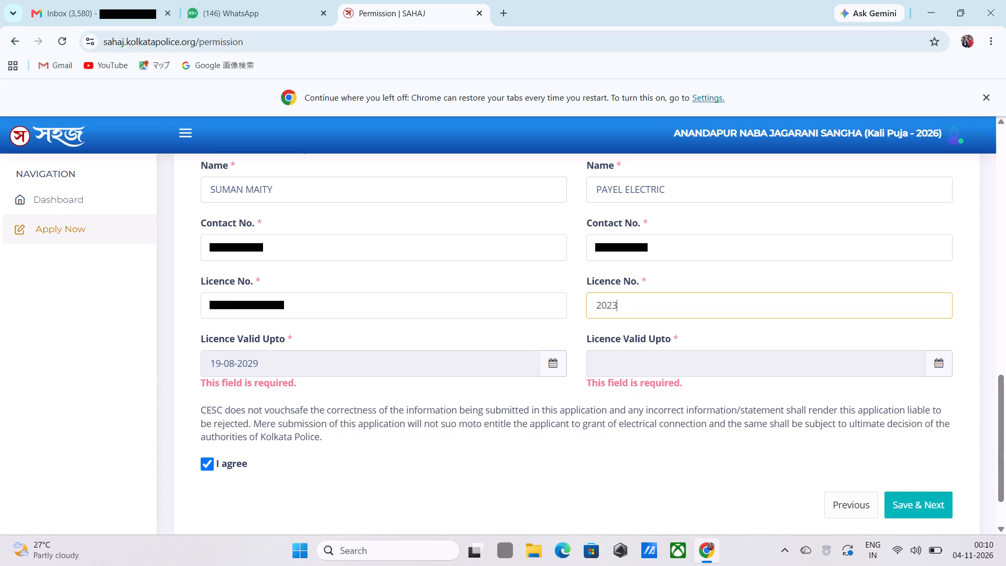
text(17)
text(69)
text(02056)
Set the electrical contractor's licence validity date to 29-03-2028.
click(934, 360)
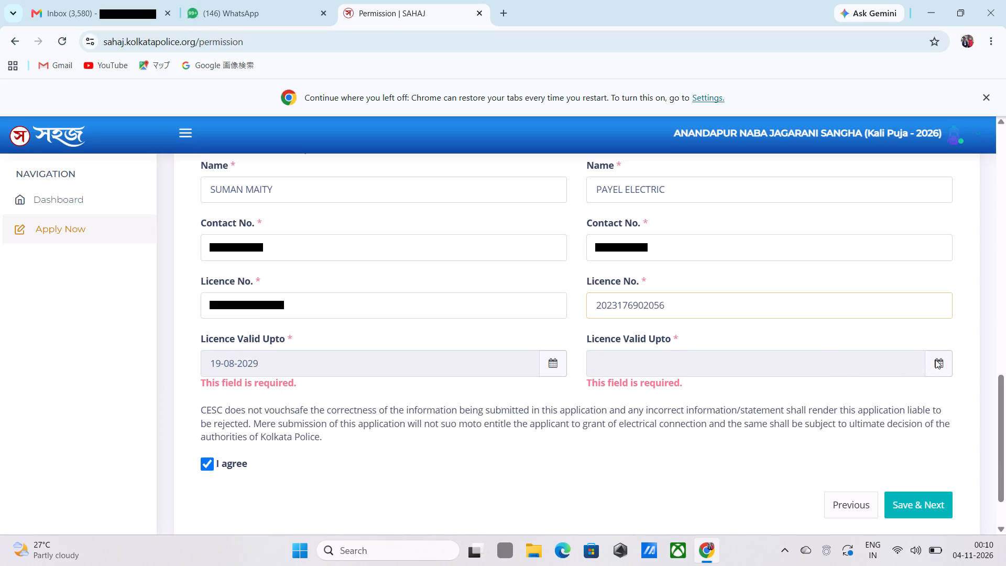
click(862, 358)
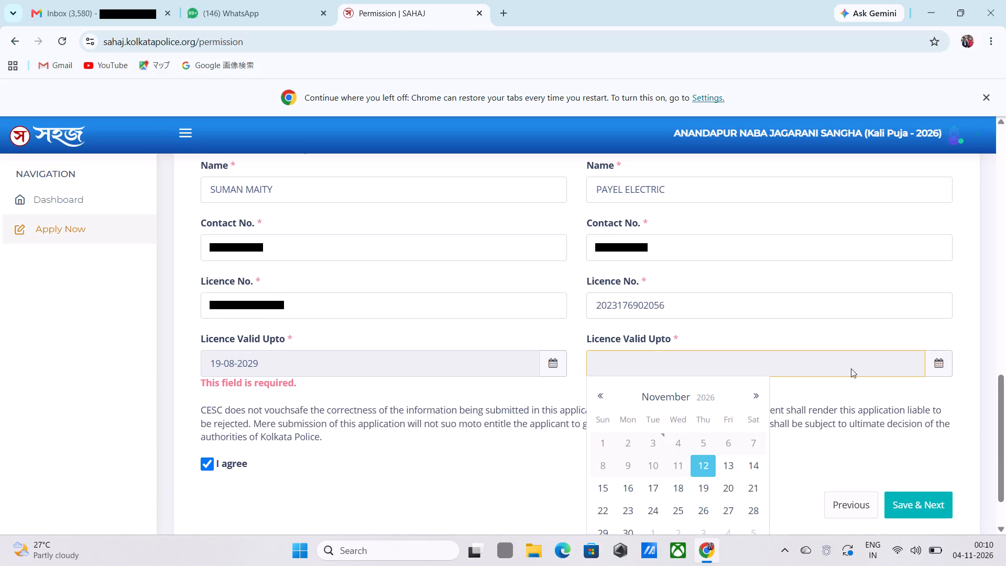
scroll(720, 417, down, 2)
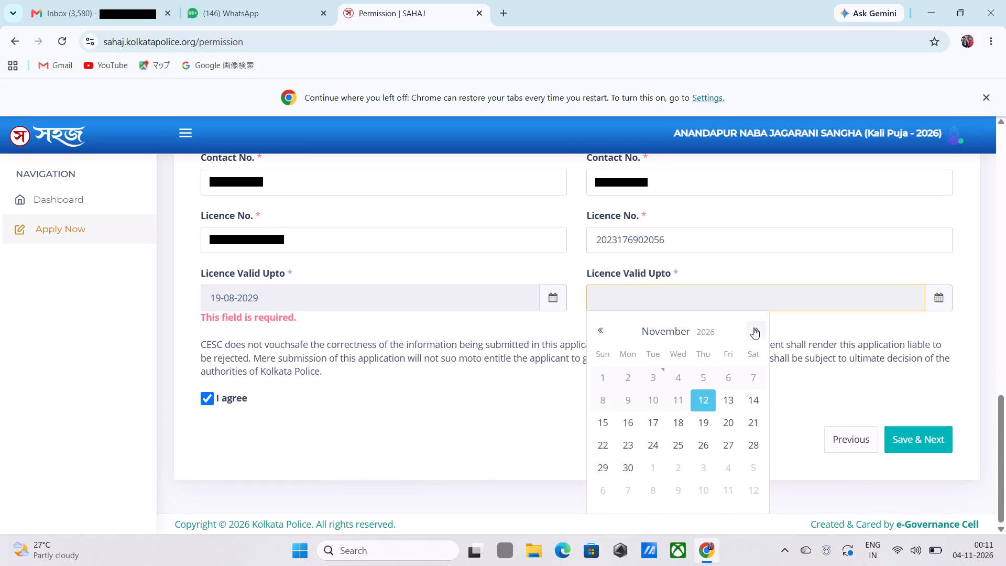
triple_click(753, 328)
double_click(757, 312)
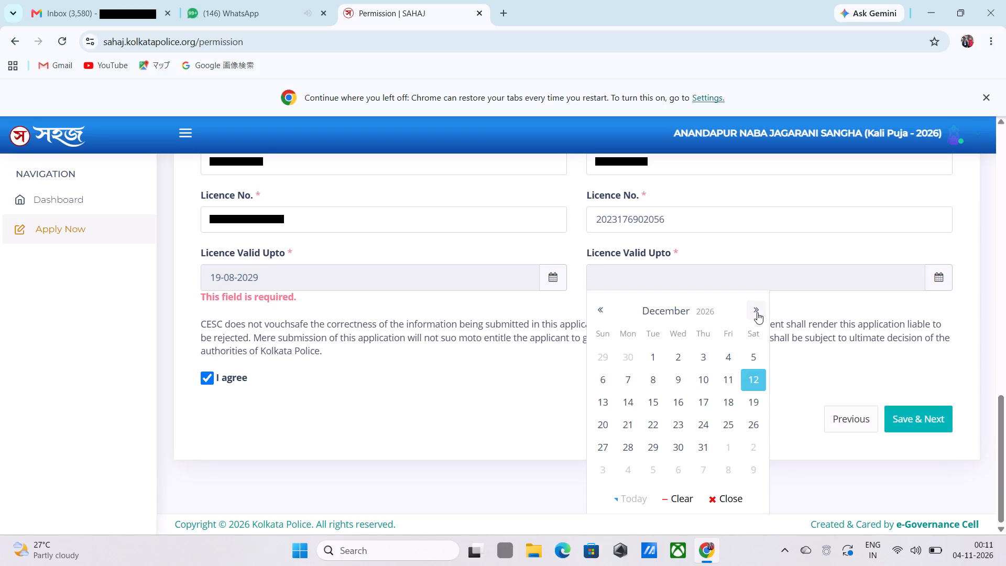
triple_click(757, 312)
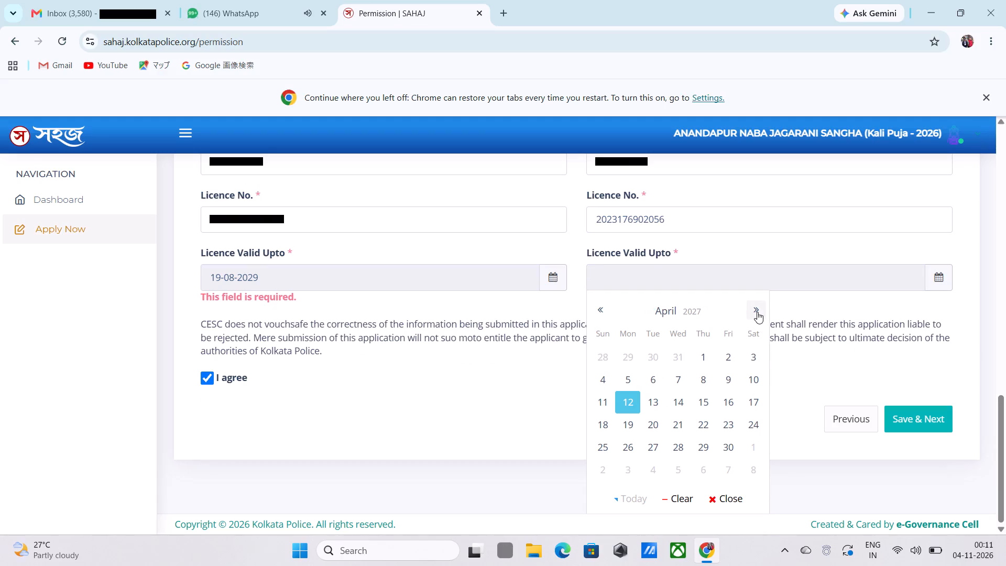
double_click(757, 312)
triple_click(757, 312)
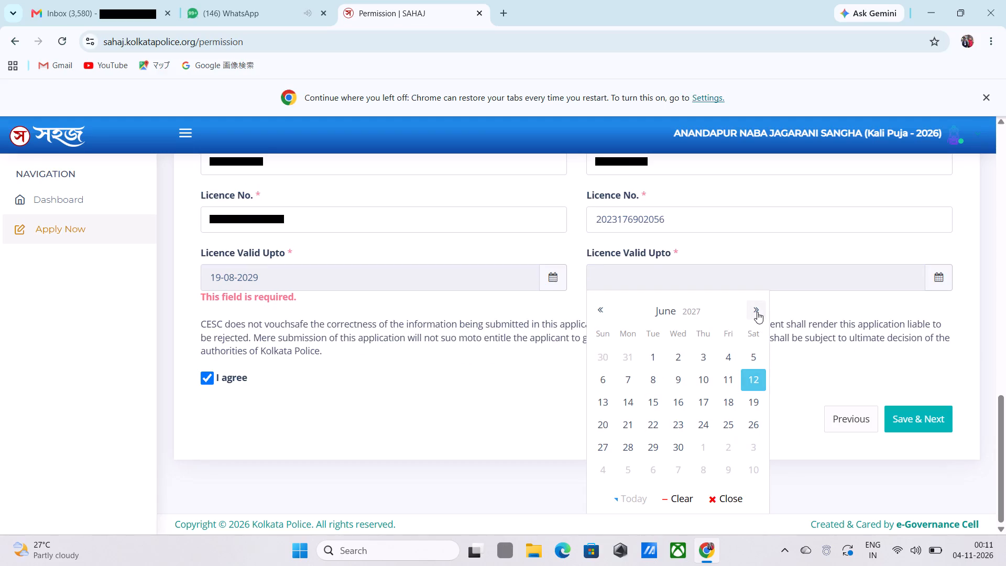
click(757, 312)
triple_click(757, 312)
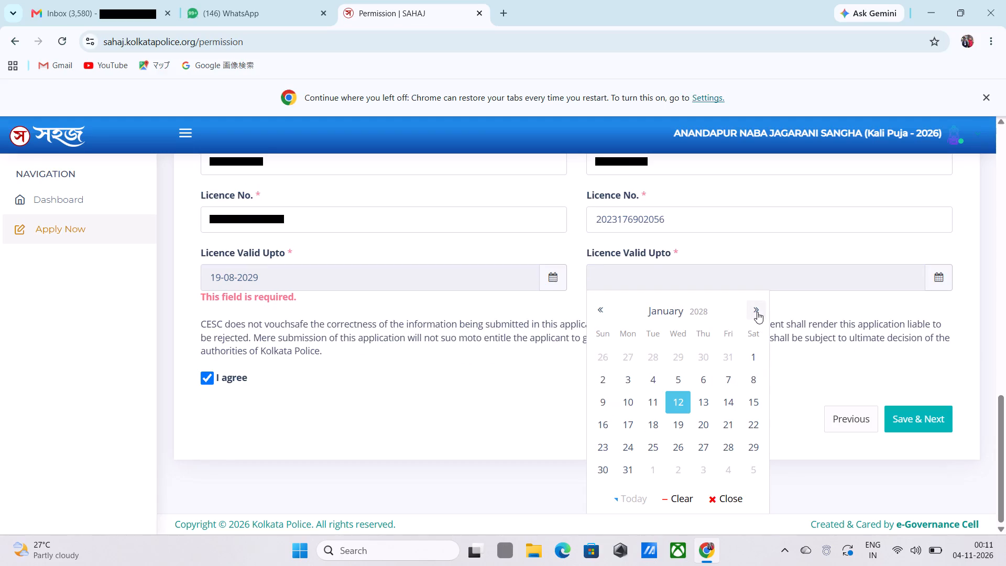
click(757, 312)
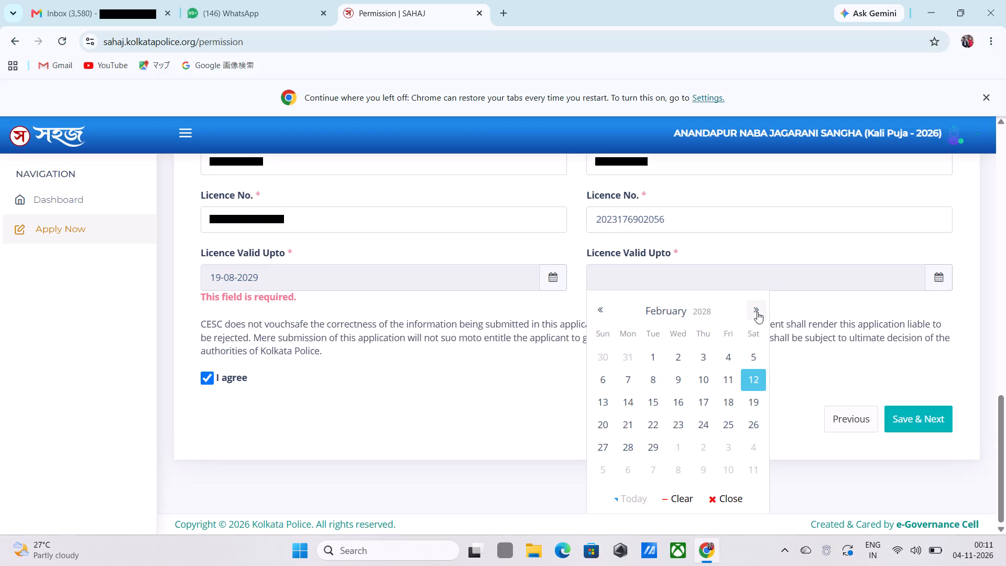
click(757, 312)
click(682, 452)
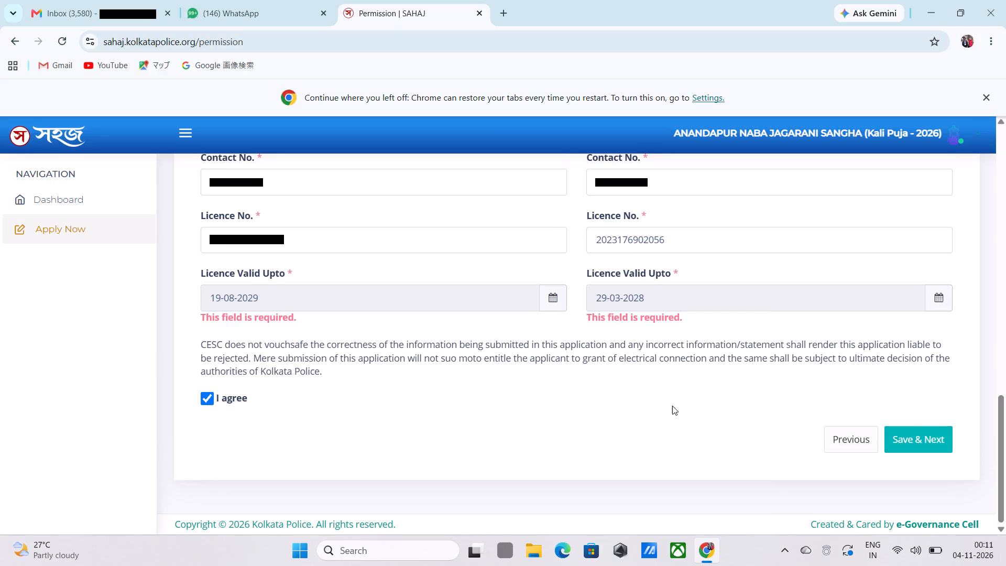
Review the PART-C Power Supply entries, covering the electricity load, supply point, supervisor and contractor details.
scroll(672, 406, up, 6)
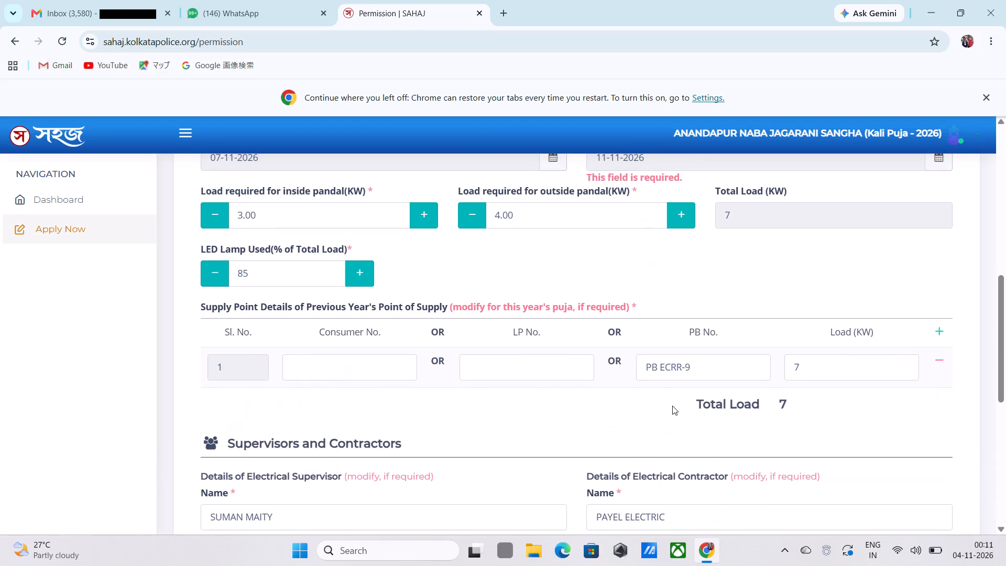
scroll(672, 411, down, 4)
scroll(668, 441, up, 12)
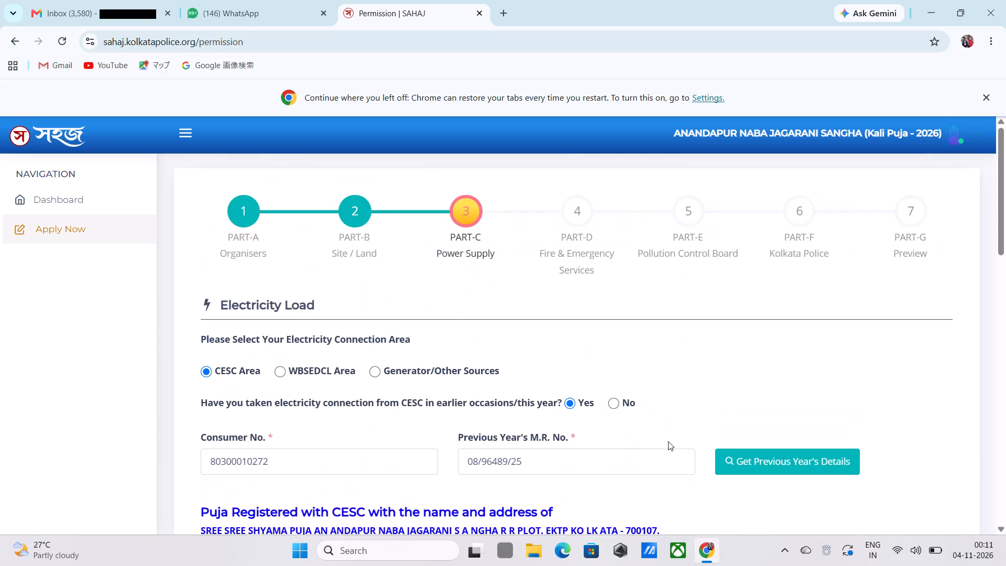
scroll(668, 441, down, 4)
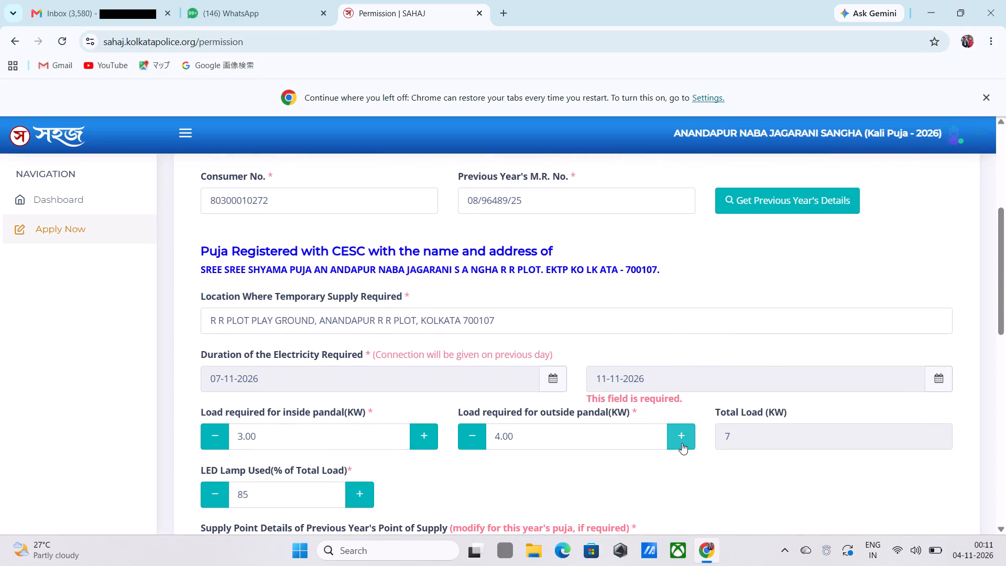
scroll(682, 443, down, 4)
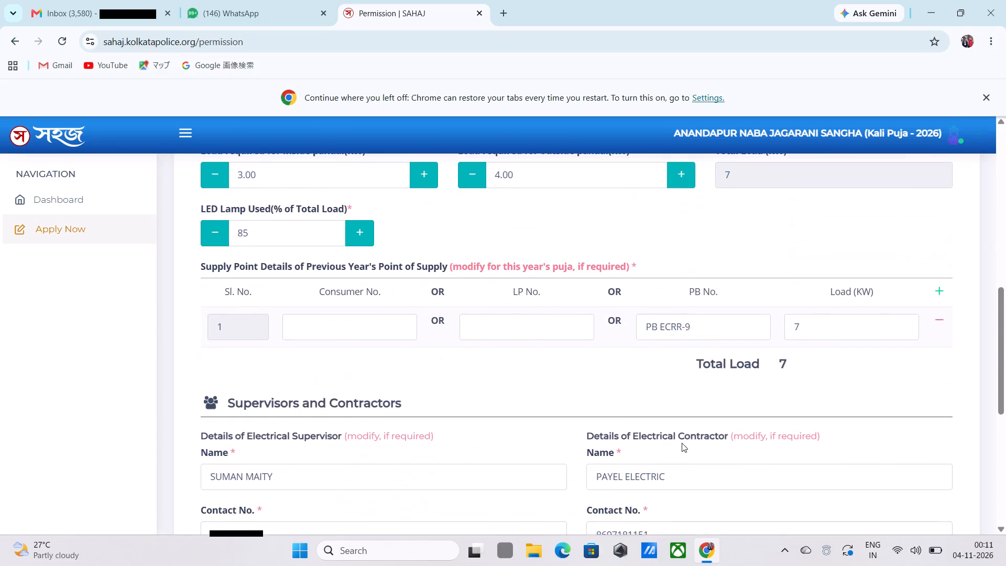
scroll(682, 443, up, 1)
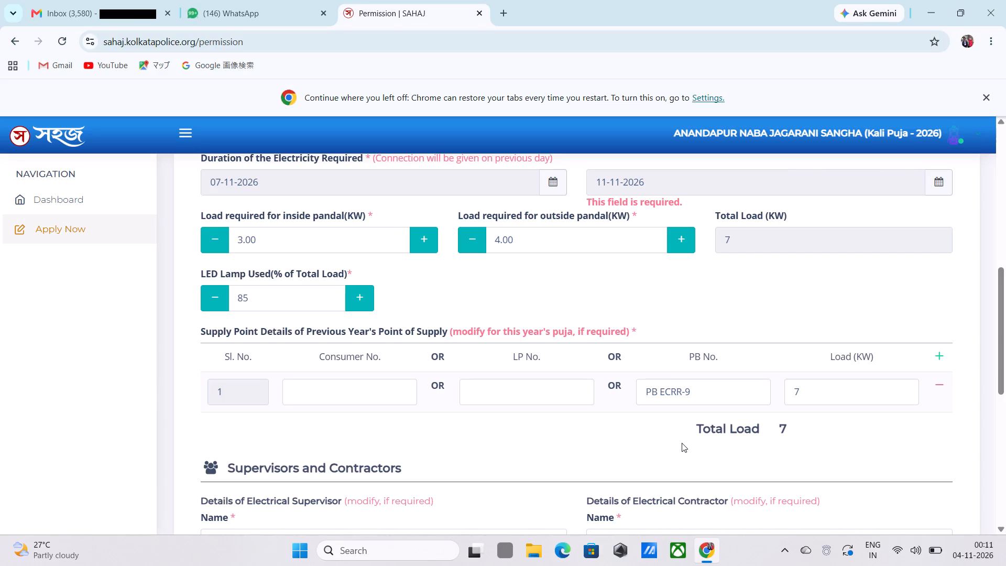
scroll(682, 443, down, 5)
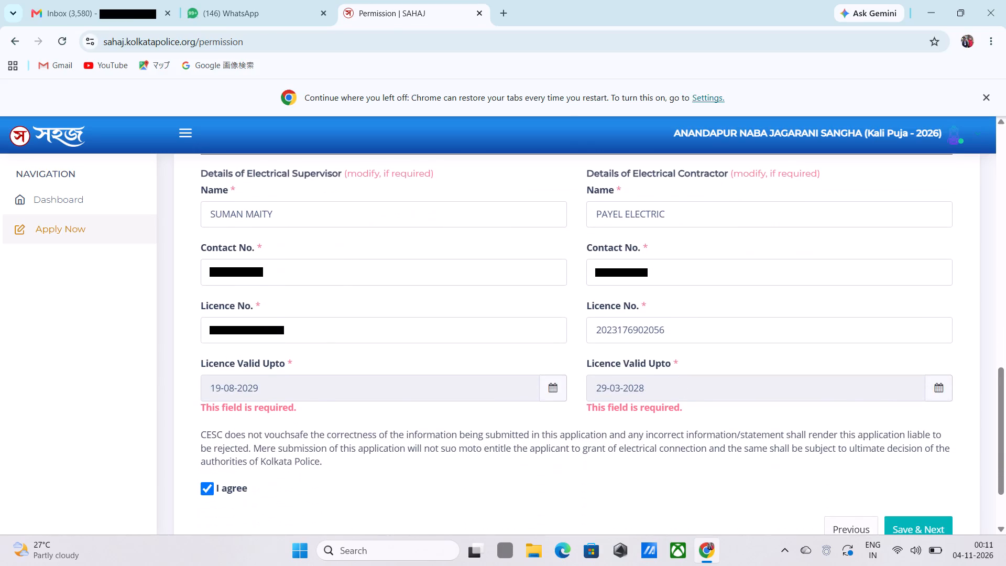
scroll(682, 443, up, 3)
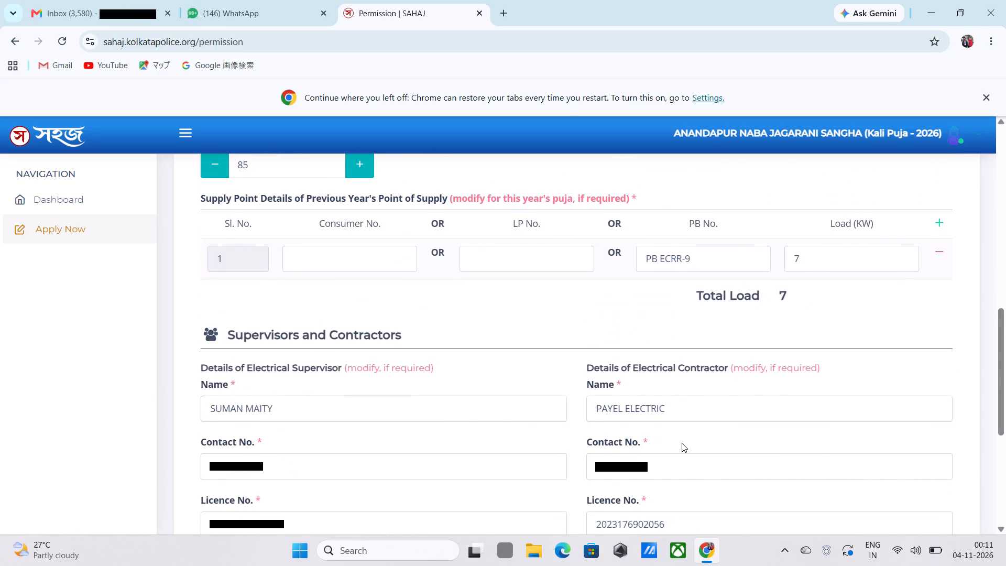
scroll(682, 443, down, 7)
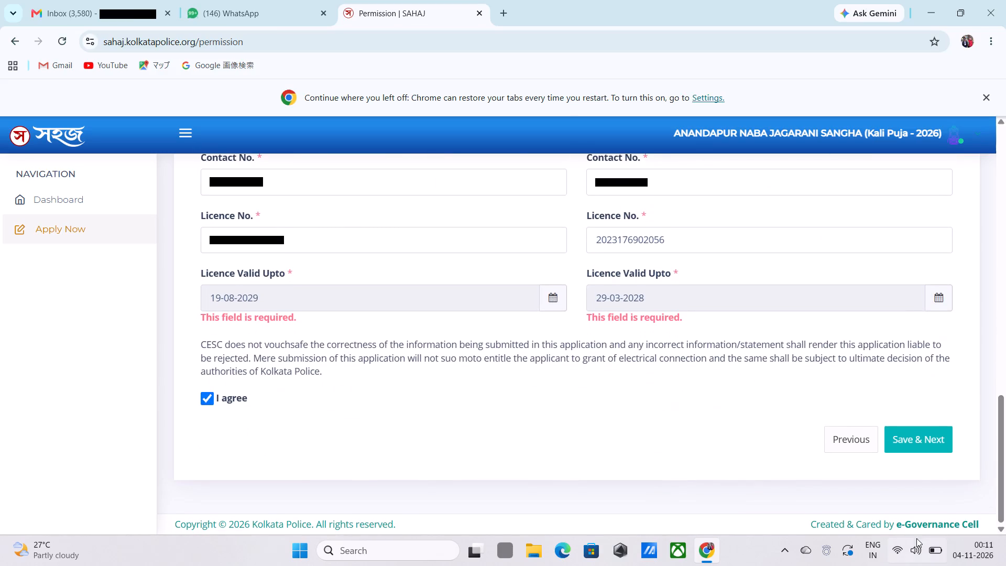
Save the PART-C Power Supply section and proceed to PART-D Fire & Emergency Services.
click(922, 443)
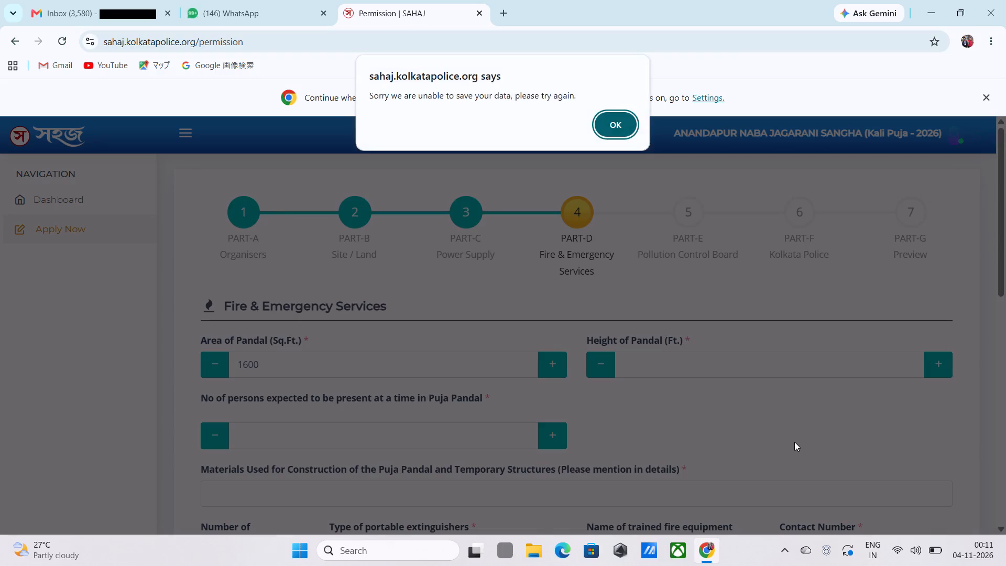
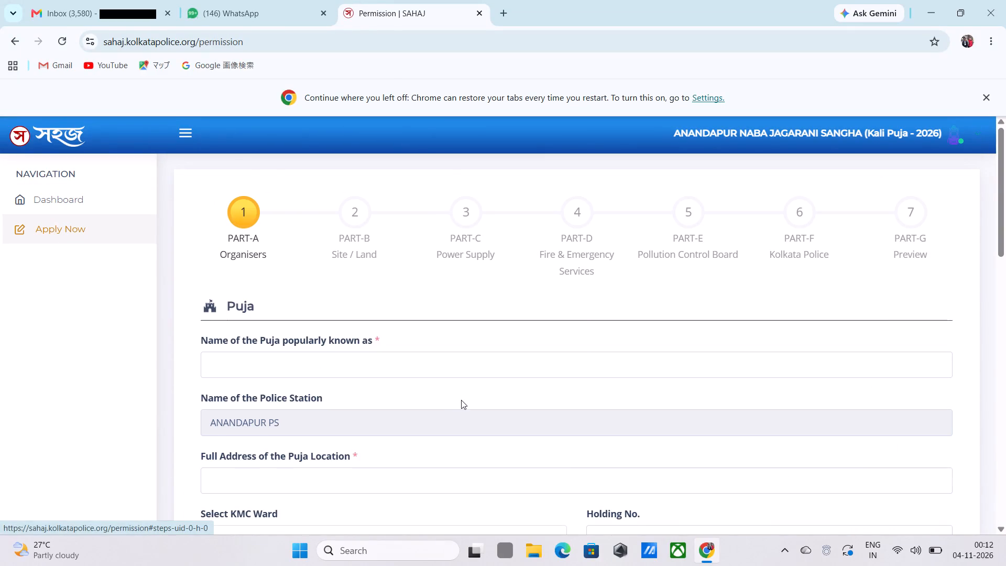
Enter SHREE SHREE SHYAMA PUJA as the popularly known name of the puja in PART-A.
scroll(462, 400, down, 2)
scroll(461, 384, up, 2)
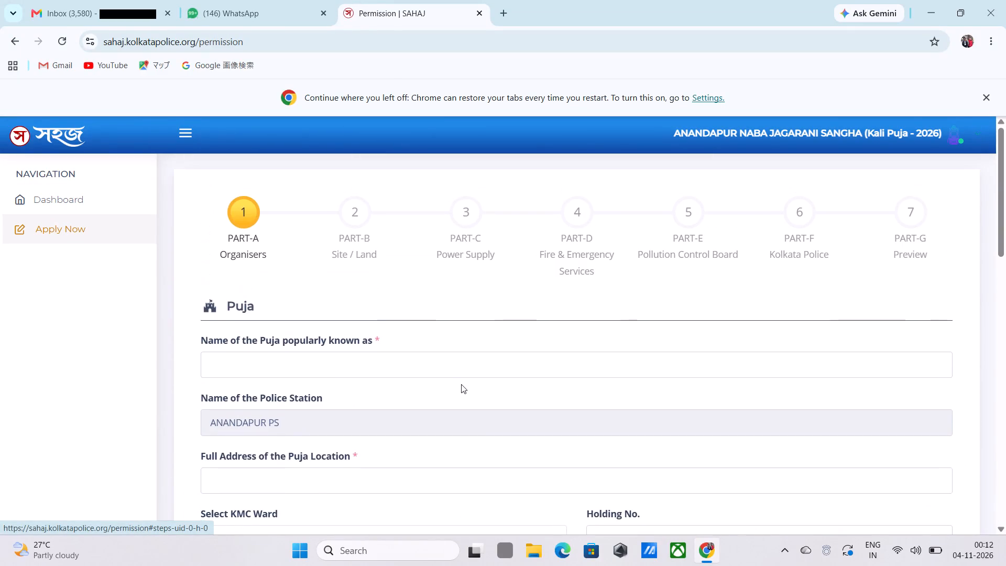
click(421, 364)
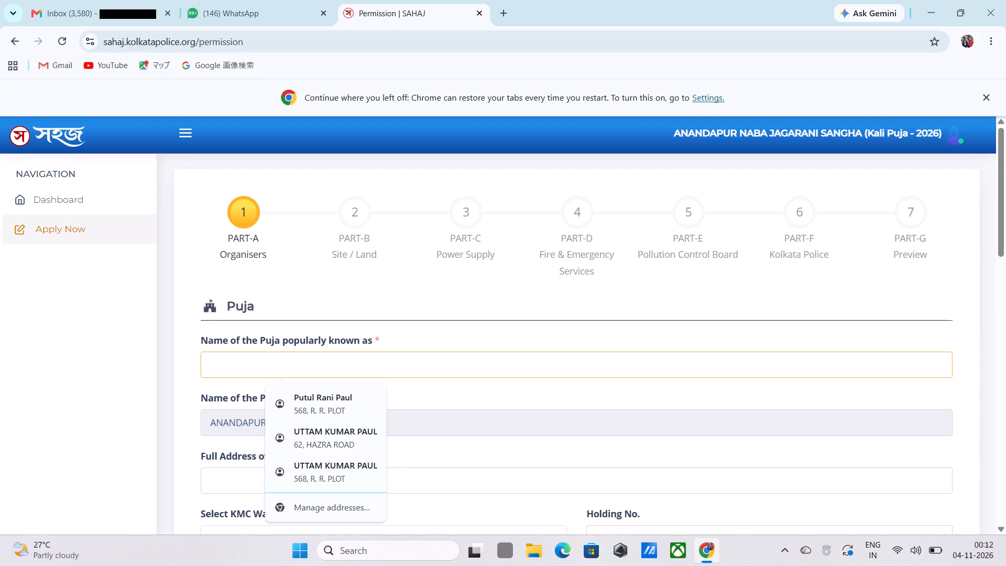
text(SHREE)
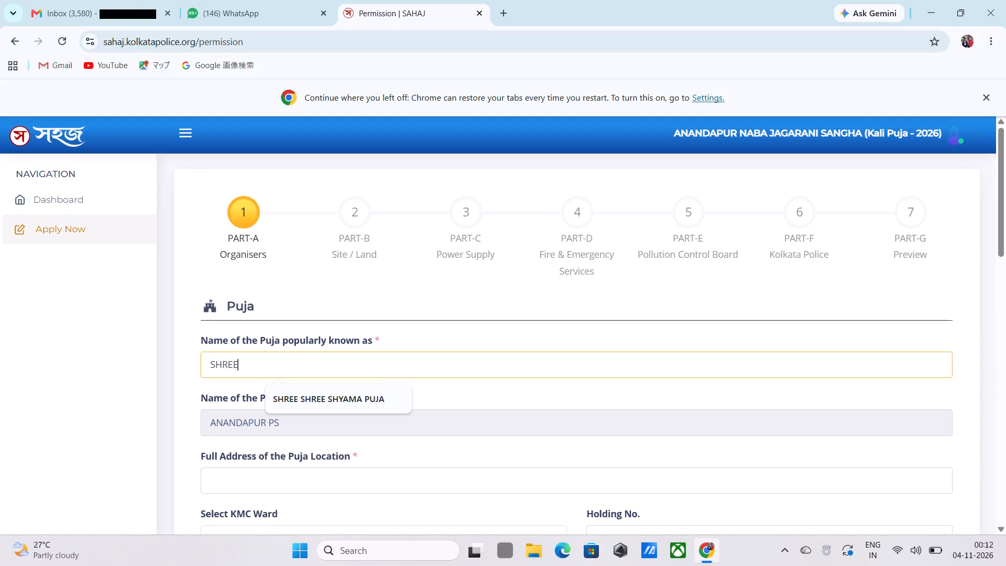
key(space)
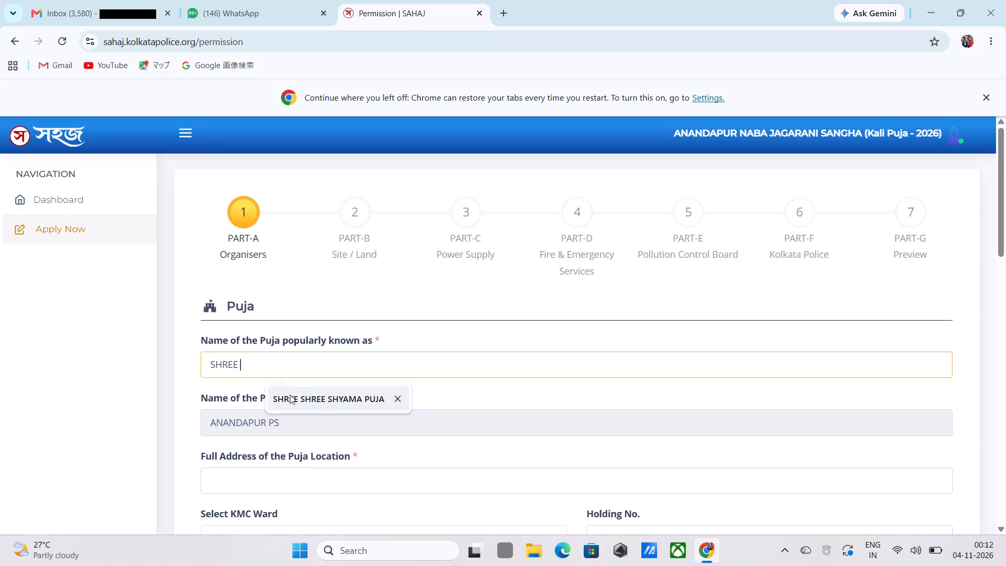
click(299, 399)
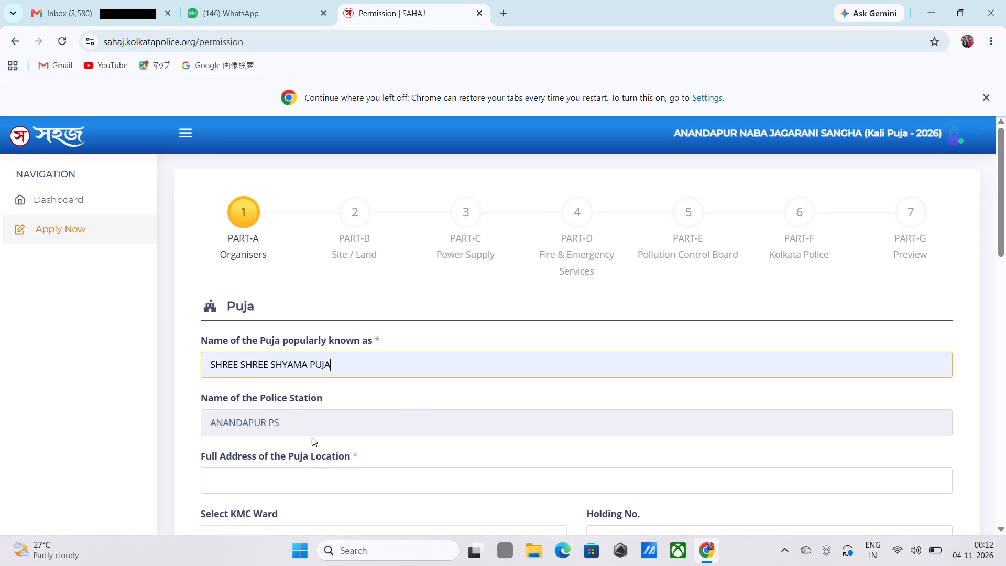
Fill in the full address of the puja location with the remembered R R Plot play ground entry.
scroll(362, 431, down, 2)
click(371, 351)
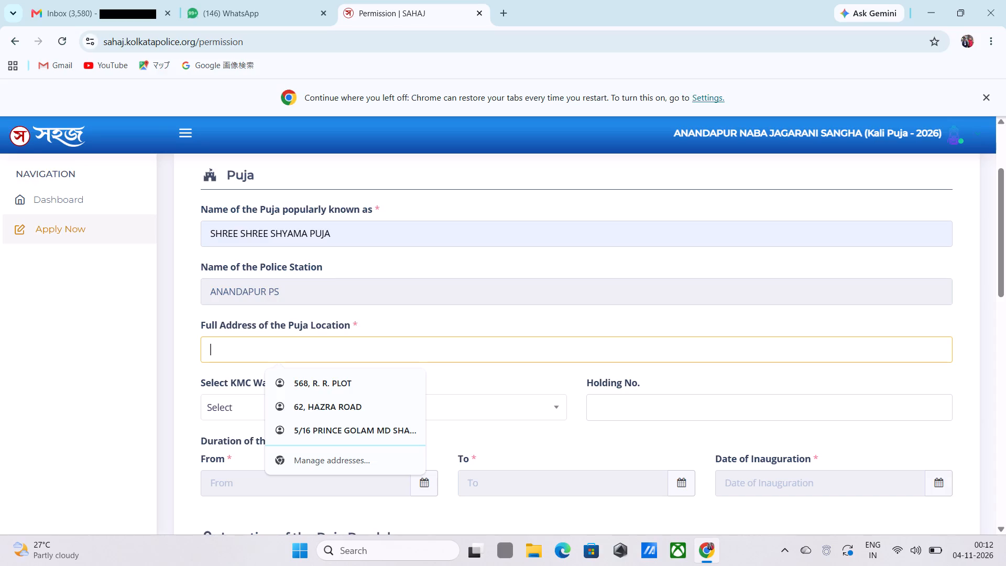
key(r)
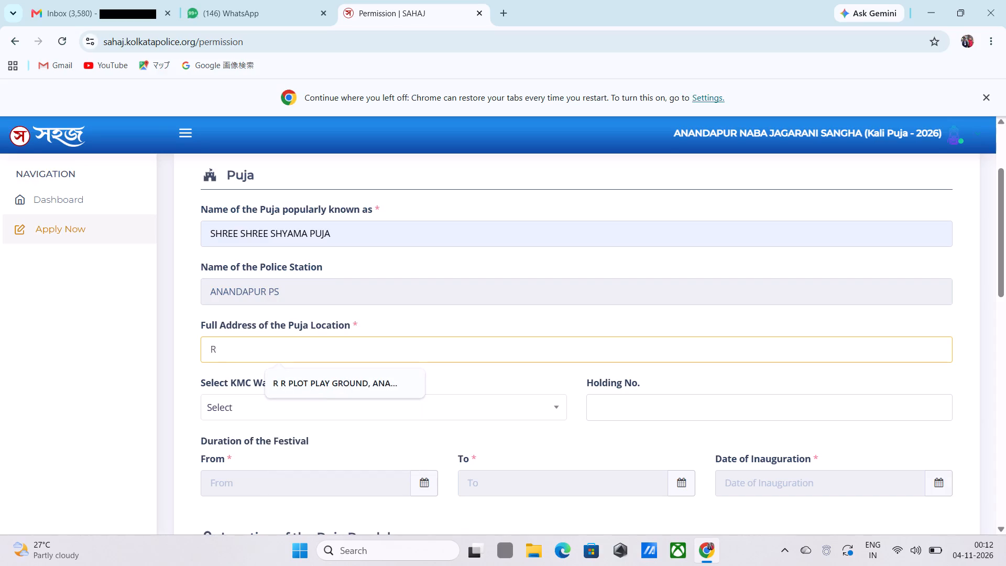
click(327, 379)
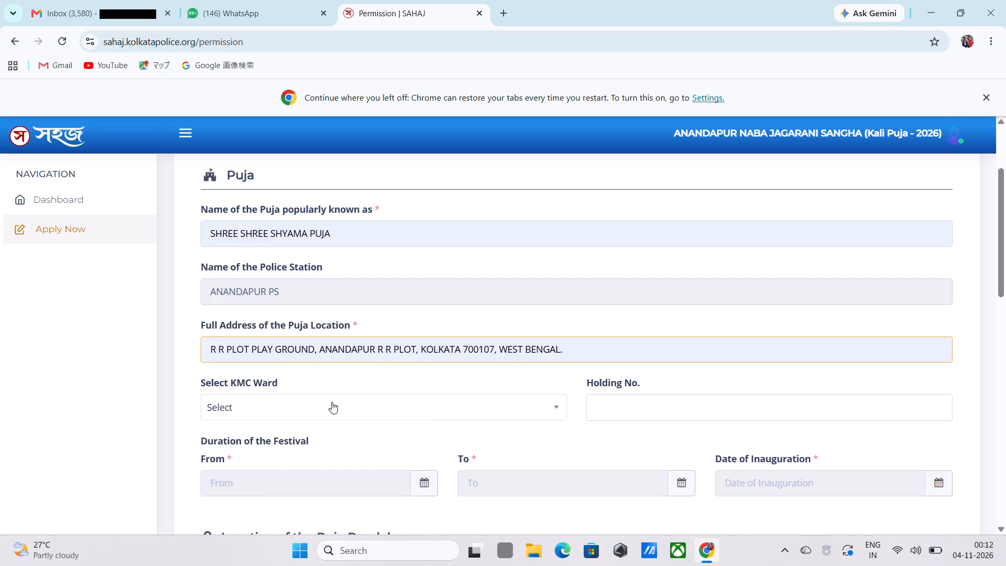
Set the KMC ward of the puja location to WARD_108.
scroll(332, 402, down, 2)
click(442, 279)
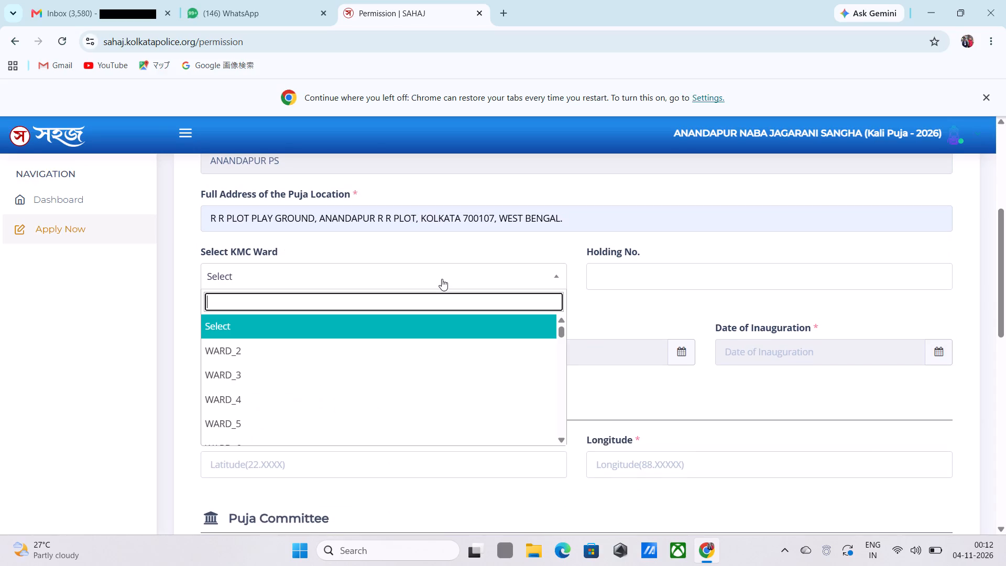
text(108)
drag(399, 324, 402, 330)
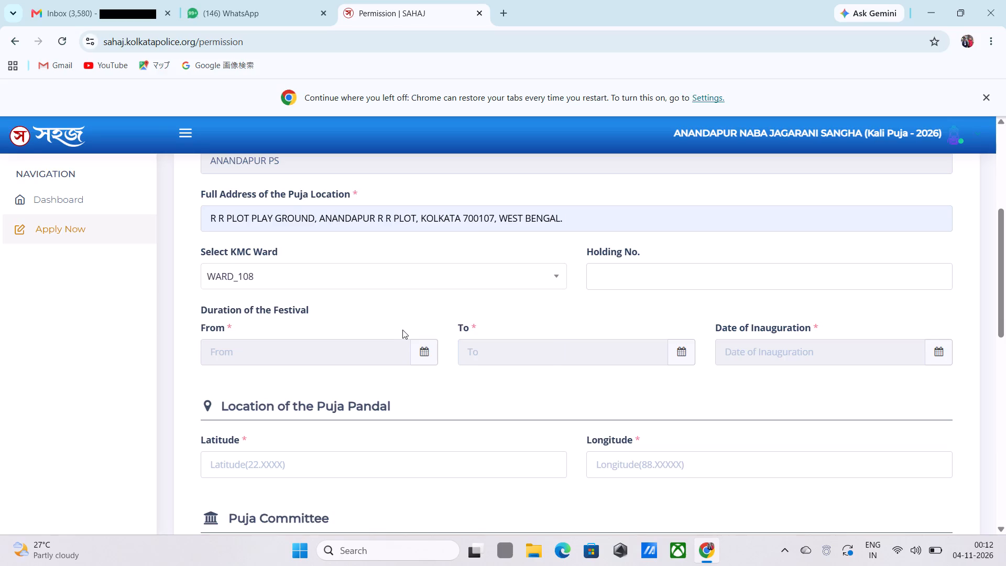
Set the festival duration from 07-11-2026 to 11-11-2026, with 07-11-2026 as the date of inauguration.
scroll(411, 323, down, 2)
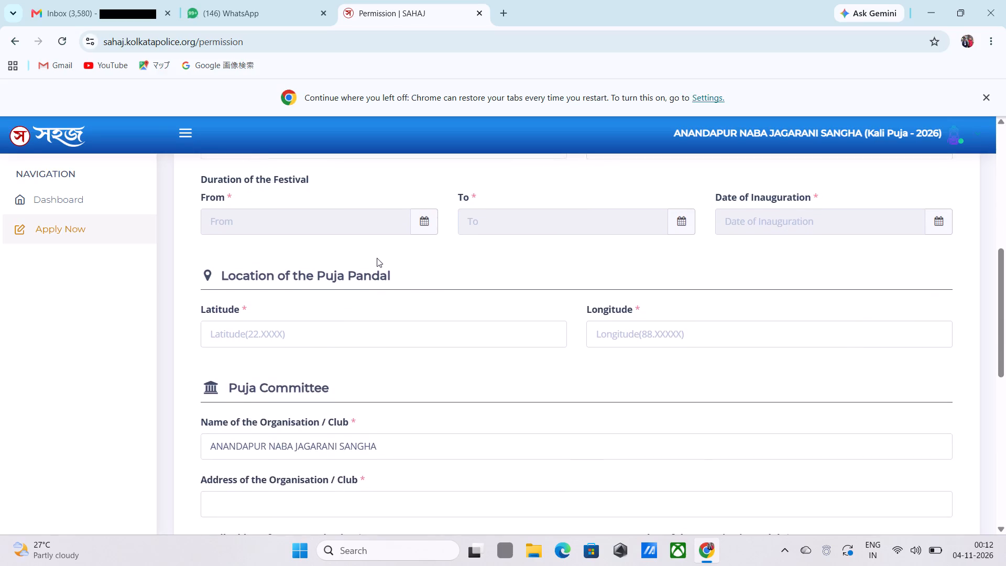
scroll(377, 258, up, 1)
click(372, 279)
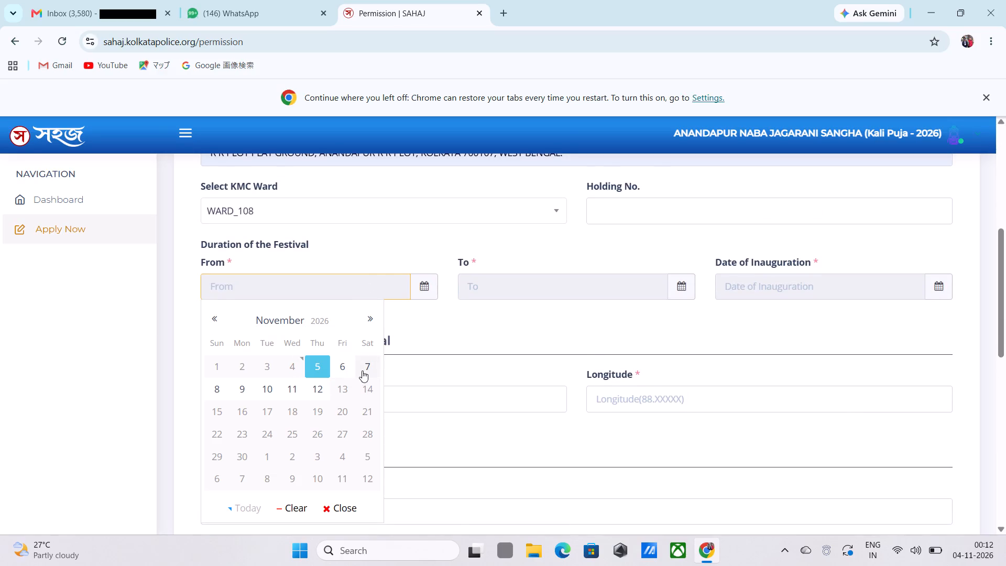
click(363, 371)
click(583, 282)
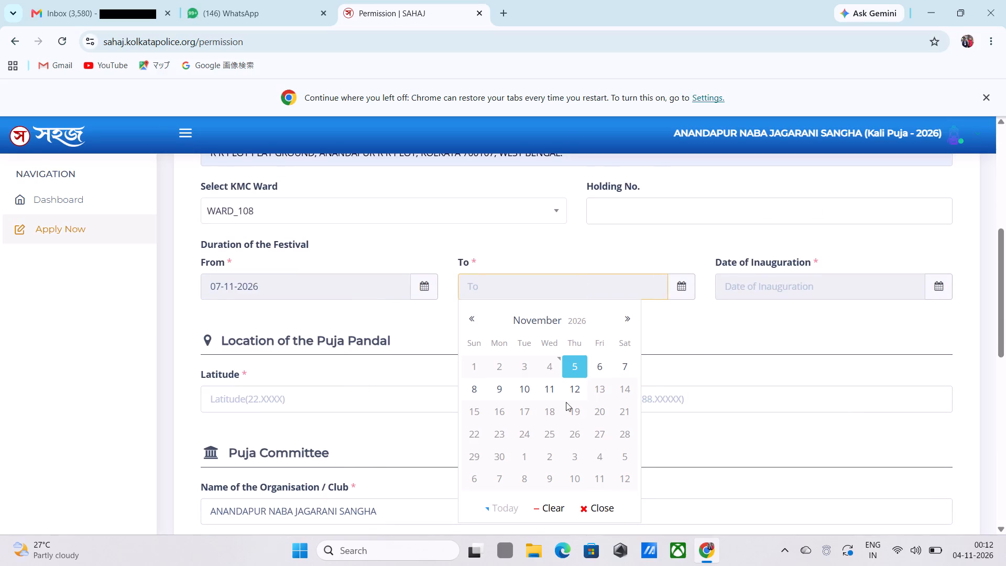
click(549, 388)
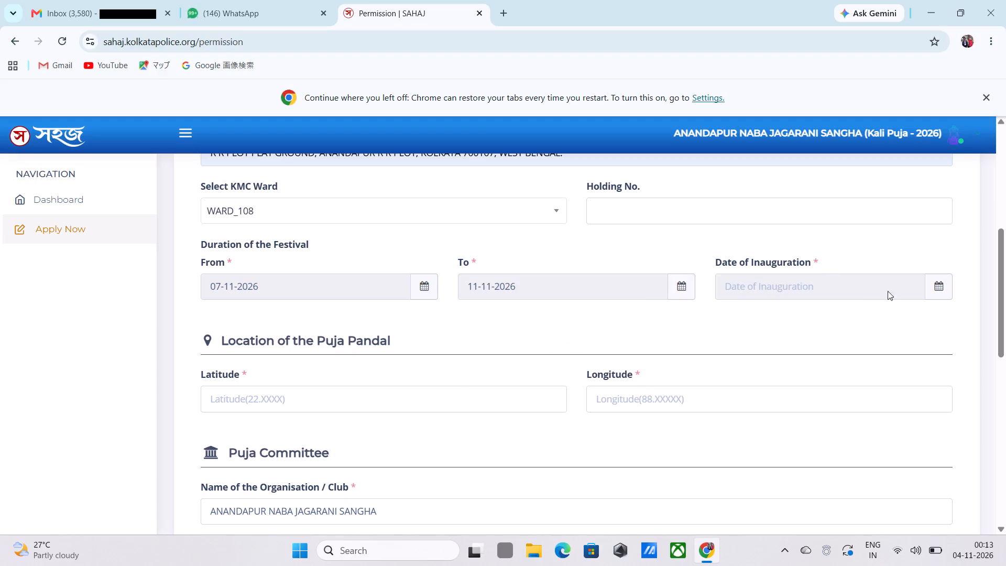
click(887, 289)
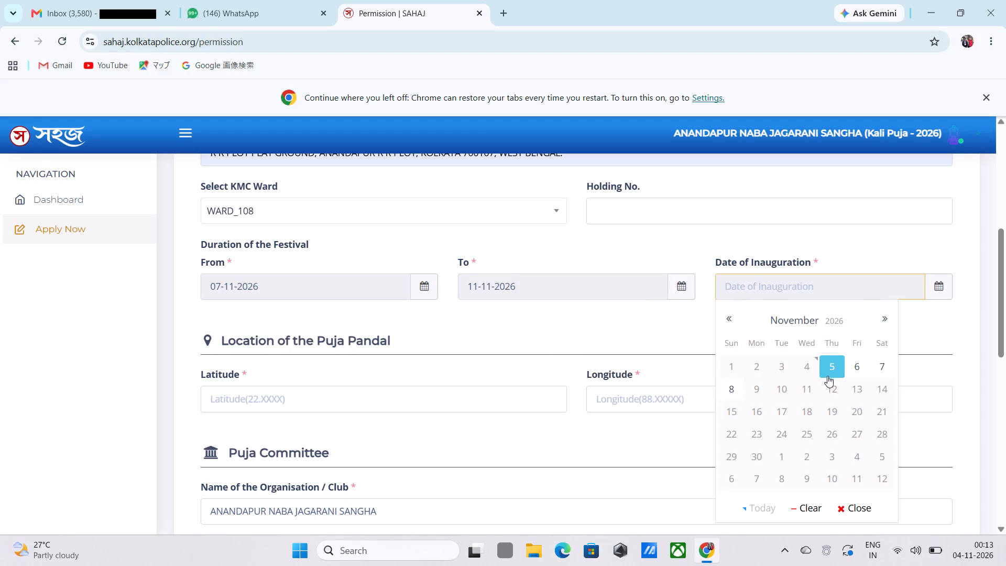
click(884, 367)
Enter the puja pandal's location as latitude 22.5091 and longitude 88.4047.
scroll(401, 367, down, 1)
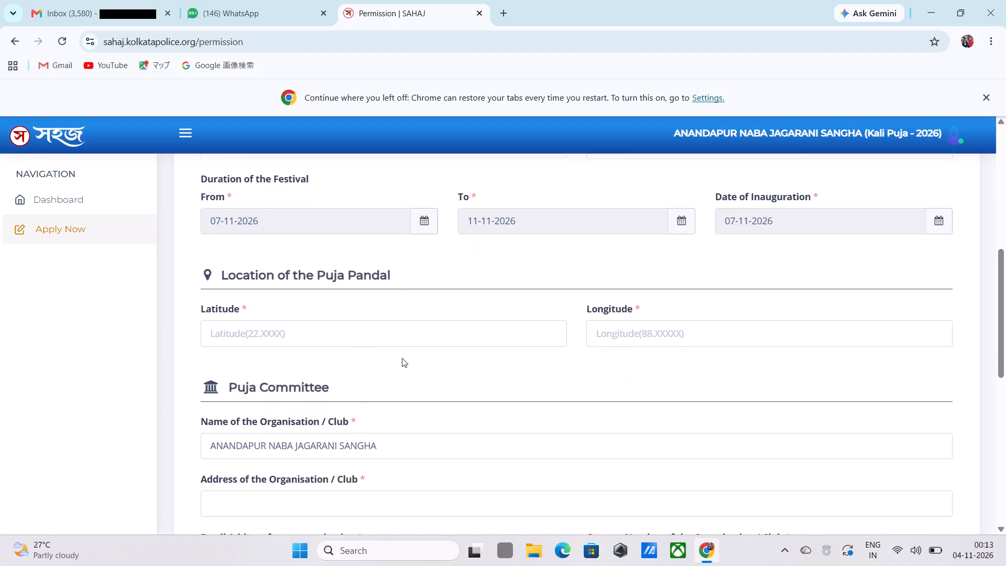
click(346, 335)
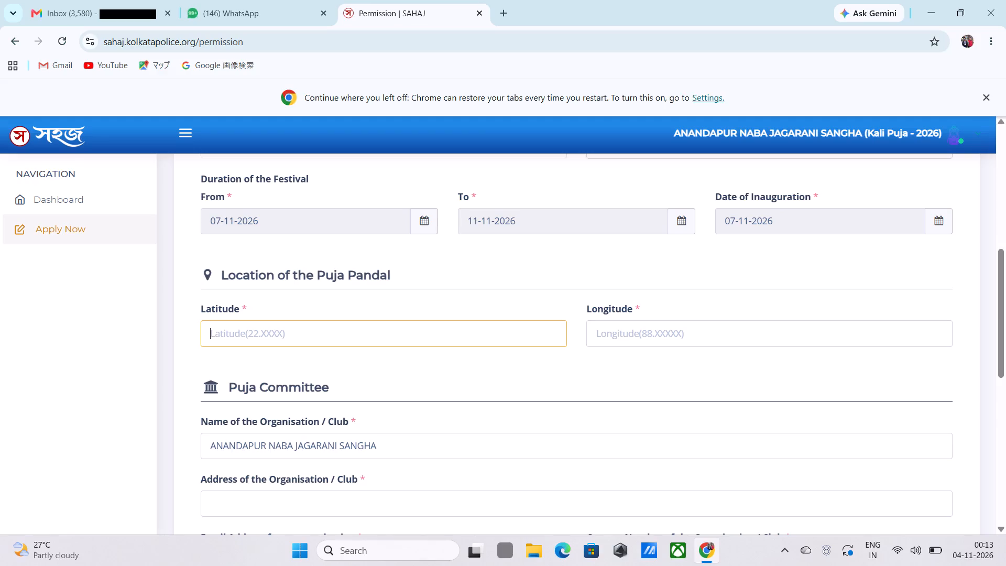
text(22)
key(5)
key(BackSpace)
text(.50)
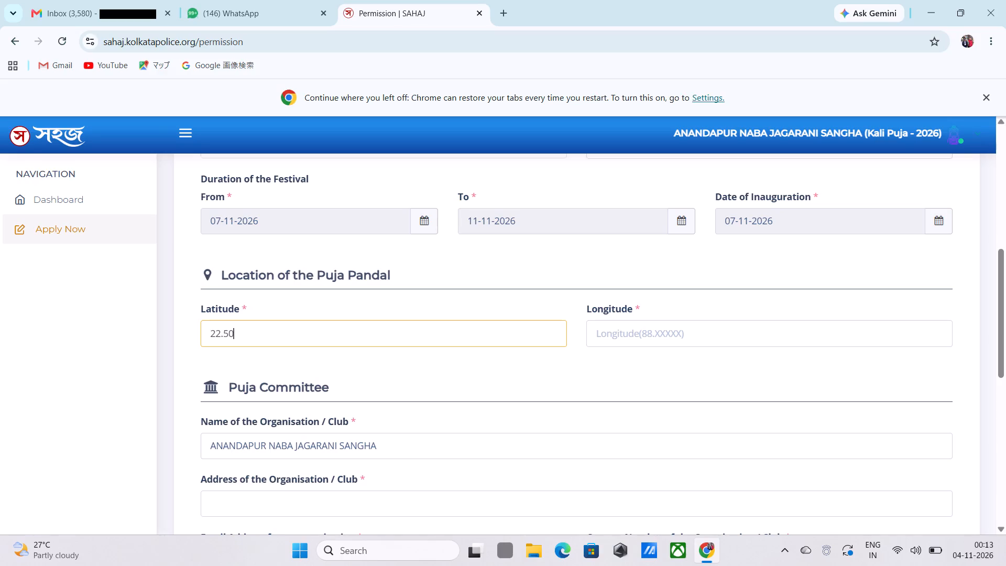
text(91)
click(656, 339)
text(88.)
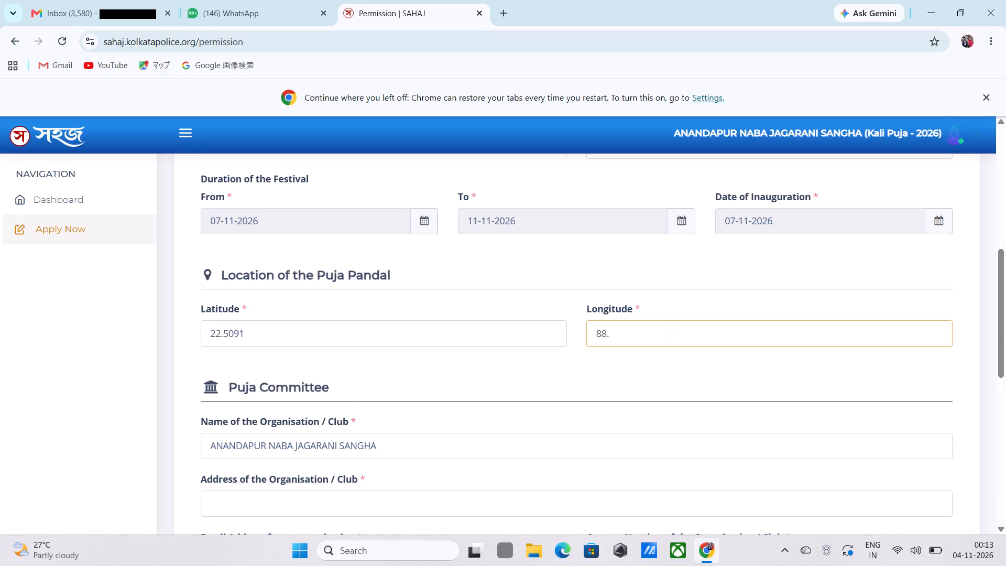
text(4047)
Enter the premises numbers as the opening part of the organisation's address in the Puja Committee section.
scroll(364, 428, down, 1)
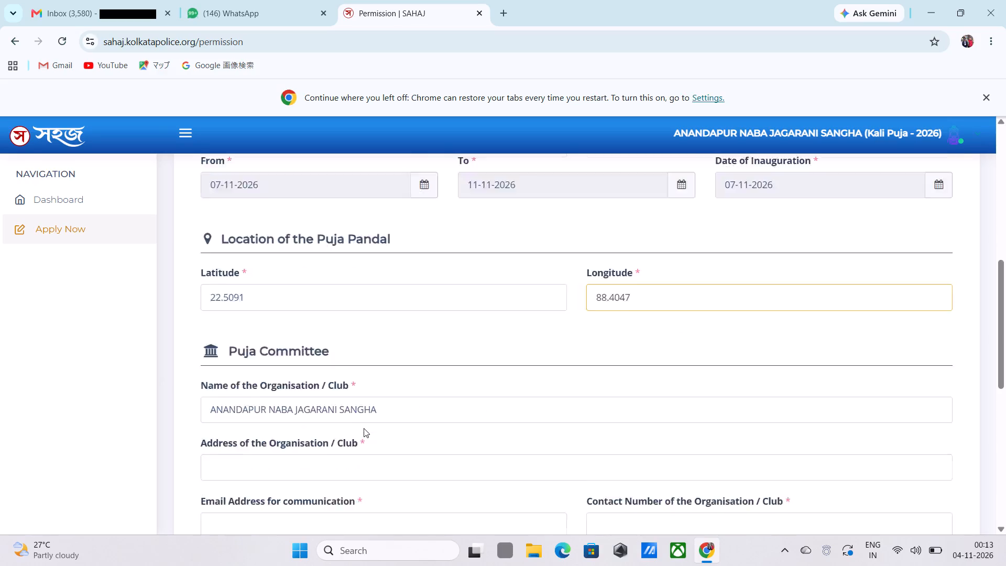
scroll(364, 428, down, 2)
click(380, 306)
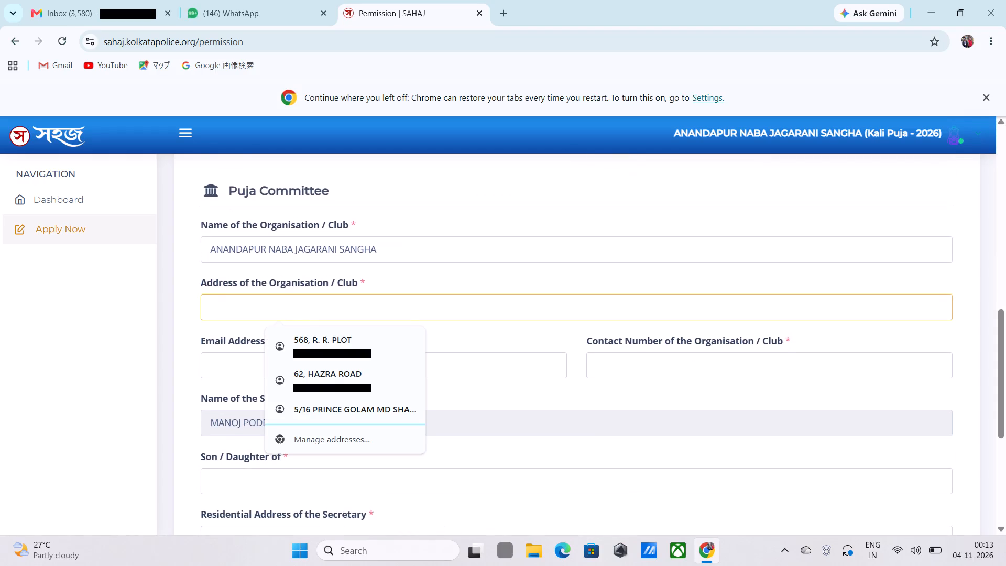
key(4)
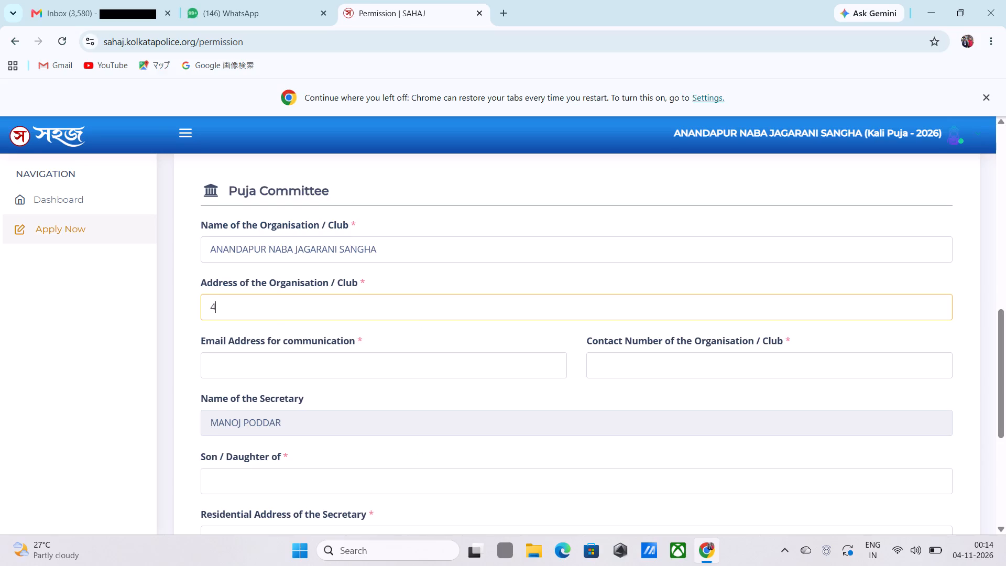
scroll(279, 318, up, 4)
scroll(281, 322, down, 5)
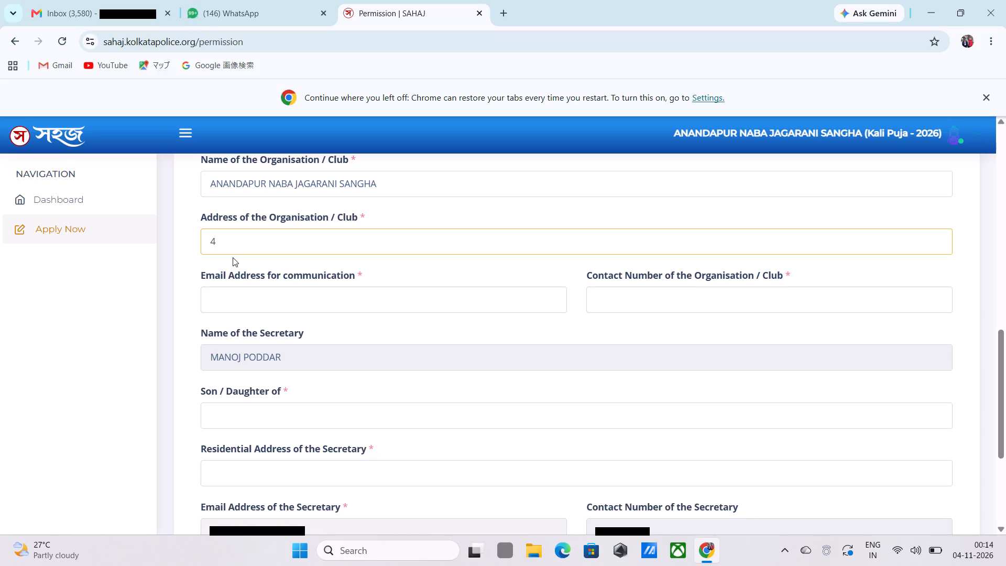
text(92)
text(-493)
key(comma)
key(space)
Fill in the organisation's communication email address and contact number from the saved contact entry.
scroll(232, 263, down, 1)
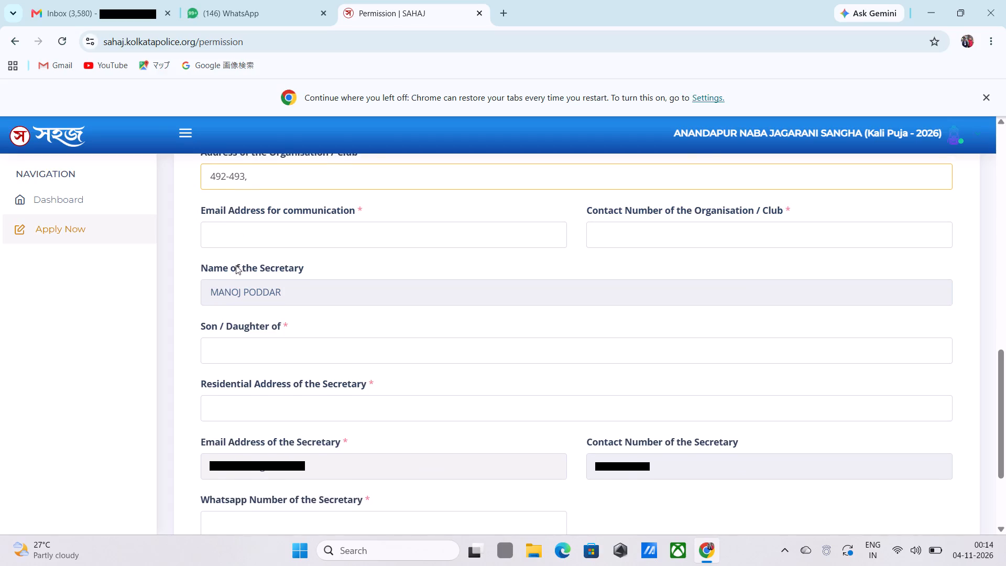
click(274, 231)
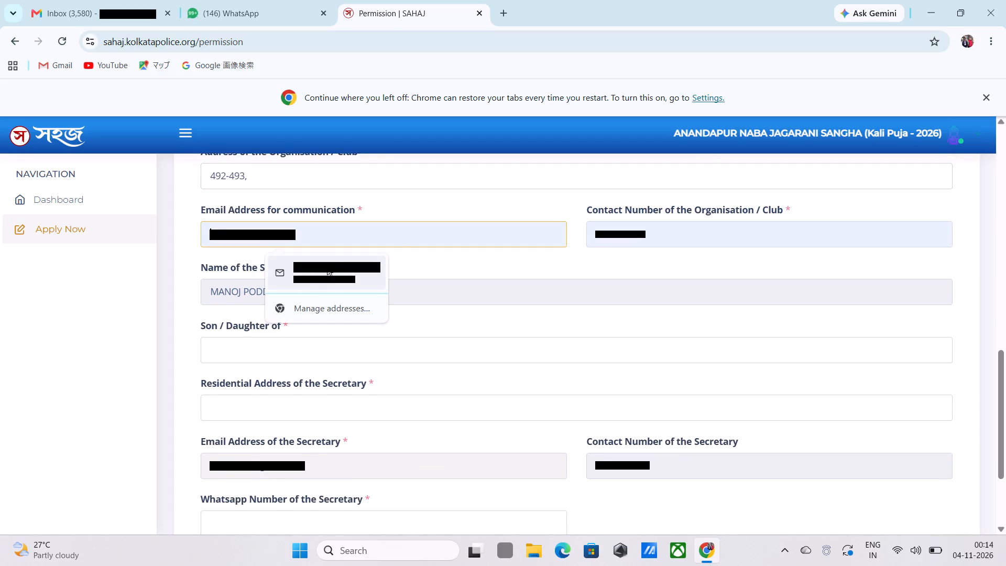
click(327, 266)
Fill in the secretary's parent's name under Son / Daughter of with the remembered entry.
scroll(449, 270, up, 1)
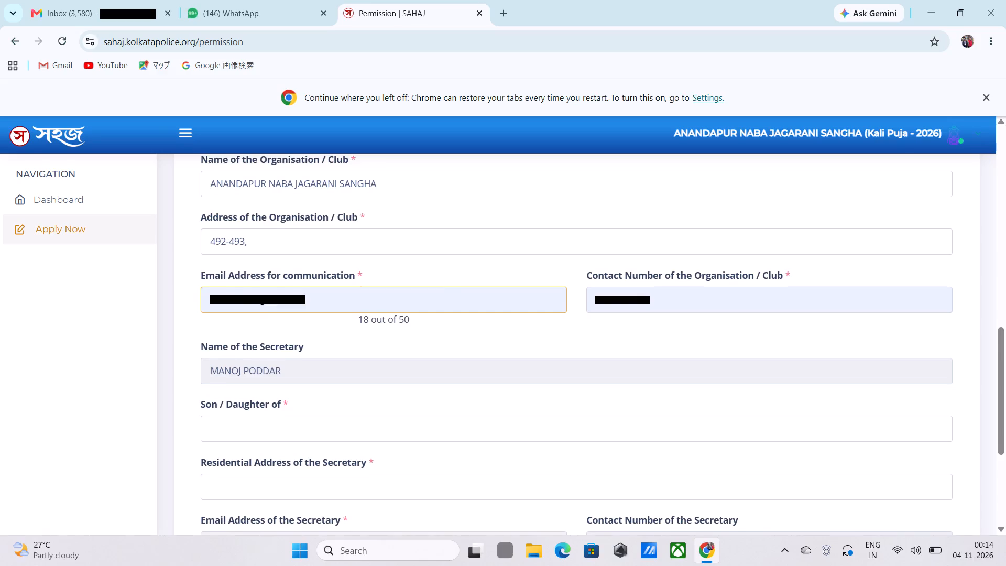
scroll(336, 376, down, 2)
click(288, 290)
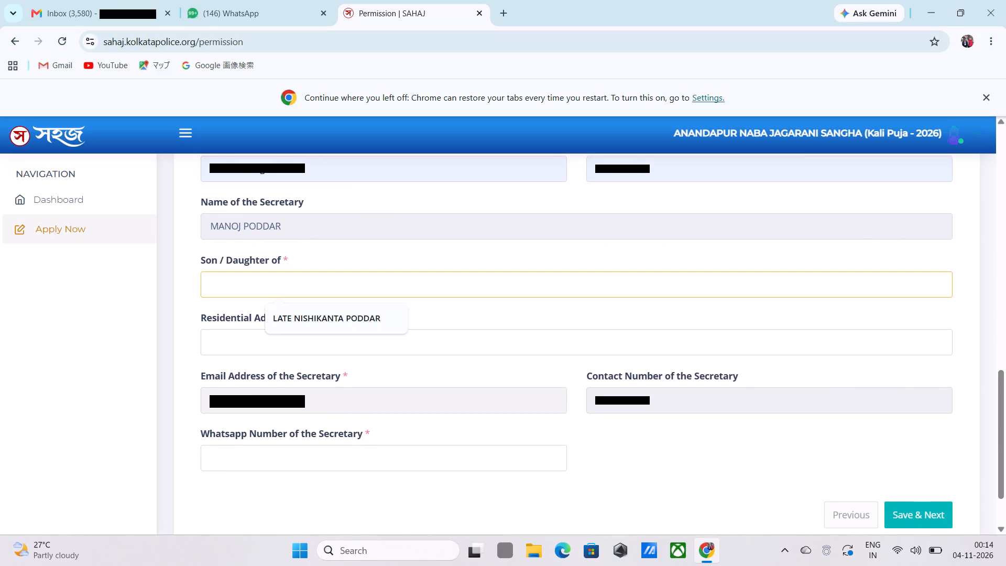
click(325, 320)
Fill in the Residential Address of the Secretary with the remembered entry that begins with 3.
click(294, 333)
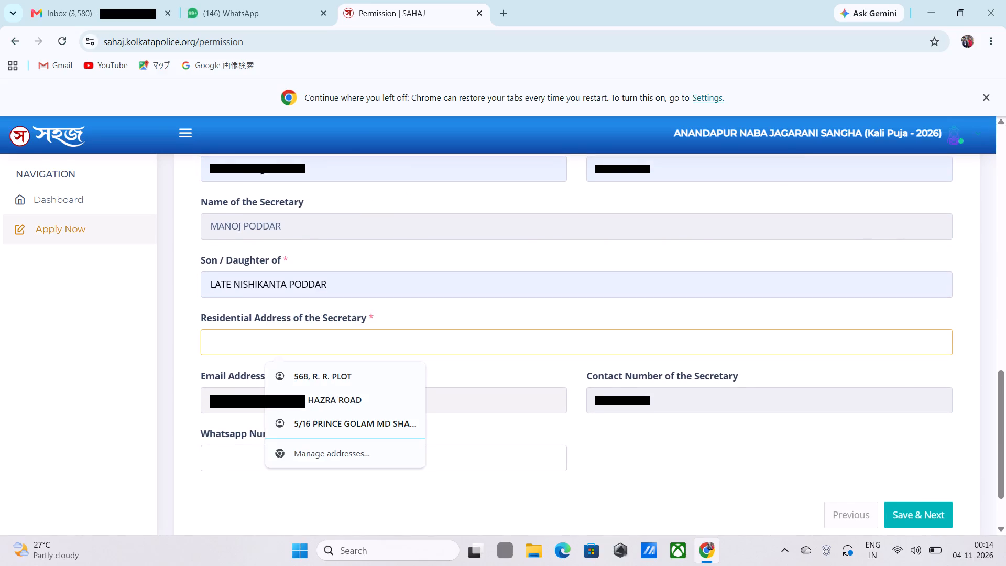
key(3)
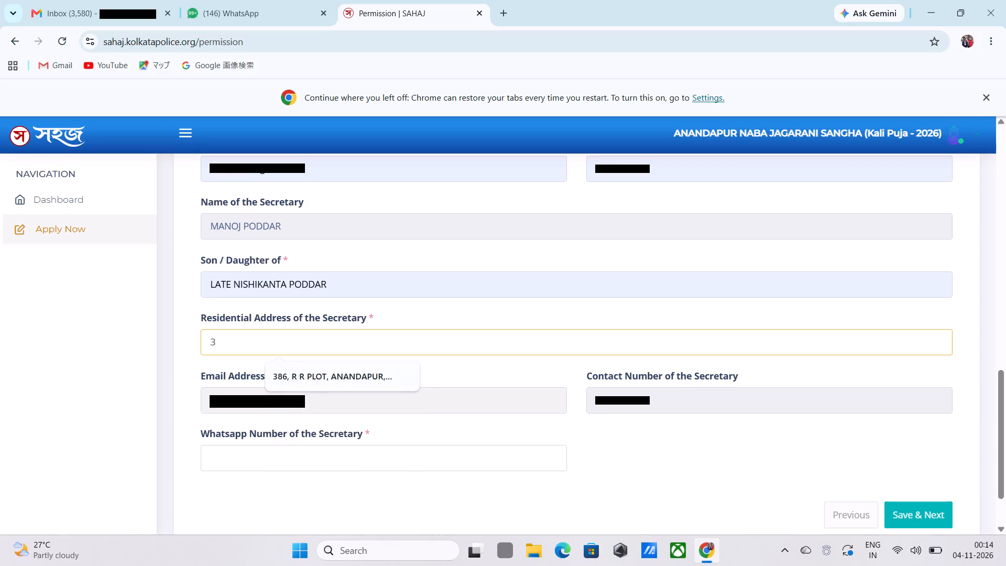
click(321, 379)
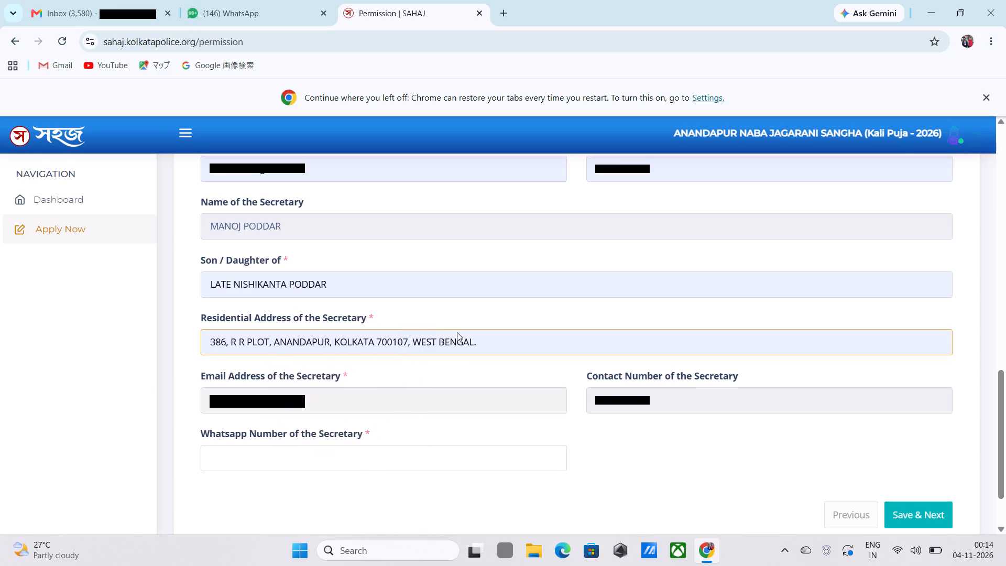
Copy the secretary's address from the plot name onward and complete the organisation's address with it after the premises numbers.
drag(492, 346, 251, 345)
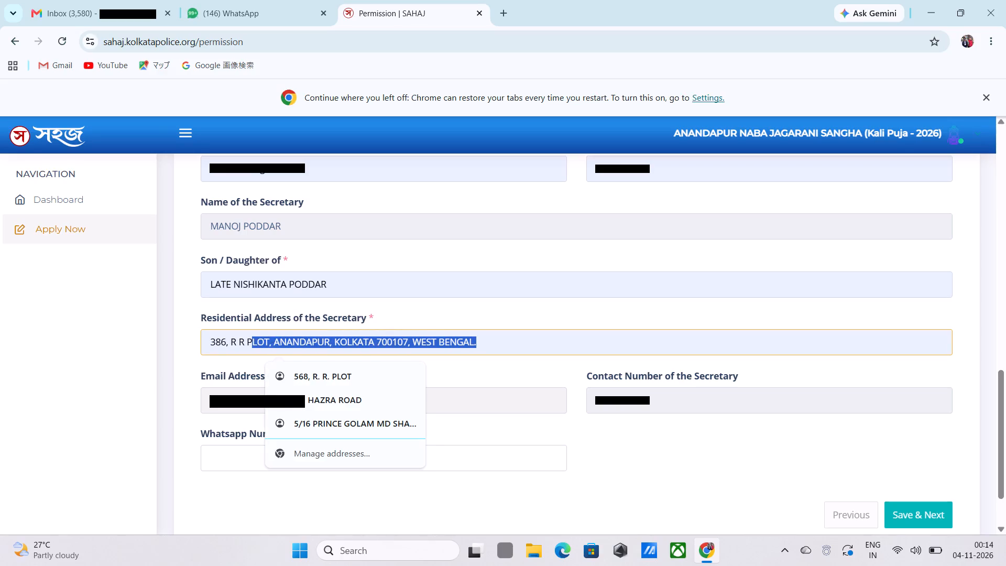
drag(251, 345, 233, 345)
key(ctrl+c)
scroll(362, 406, up, 1)
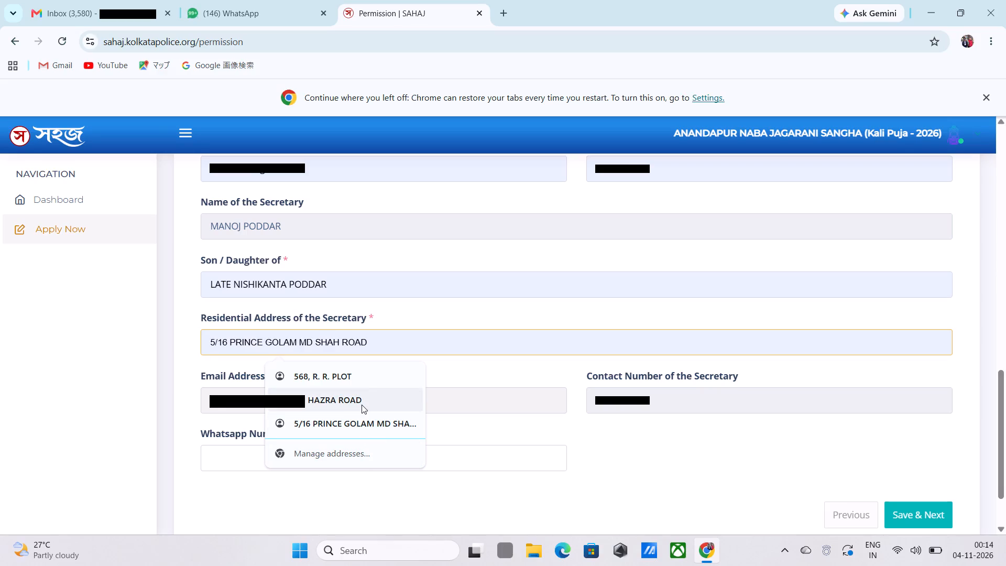
scroll(362, 405, up, 2)
scroll(361, 249, up, 3)
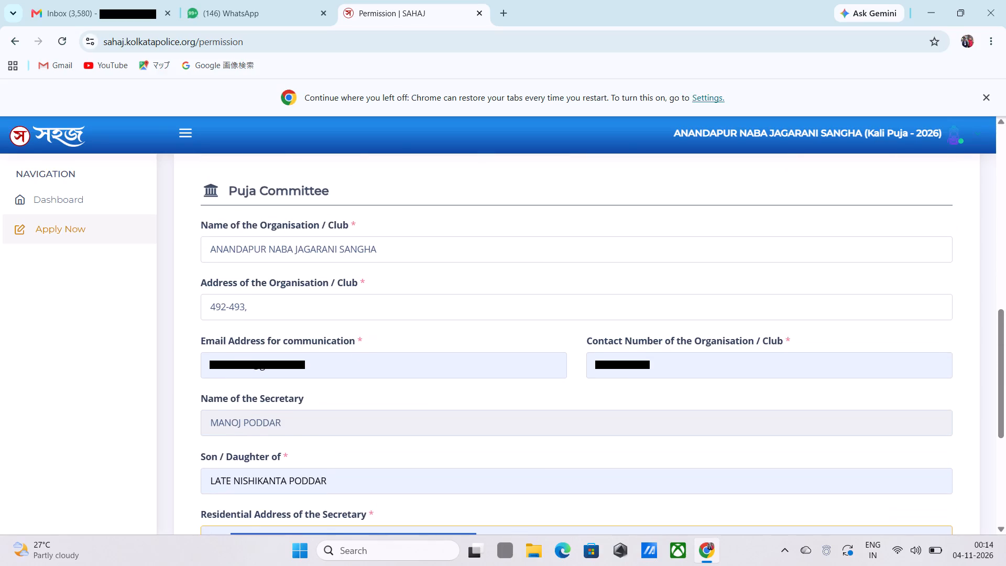
Complete the Address of the Organisation / Club by pasting the copied part of the secretary's address after the premises numbers.
click(330, 306)
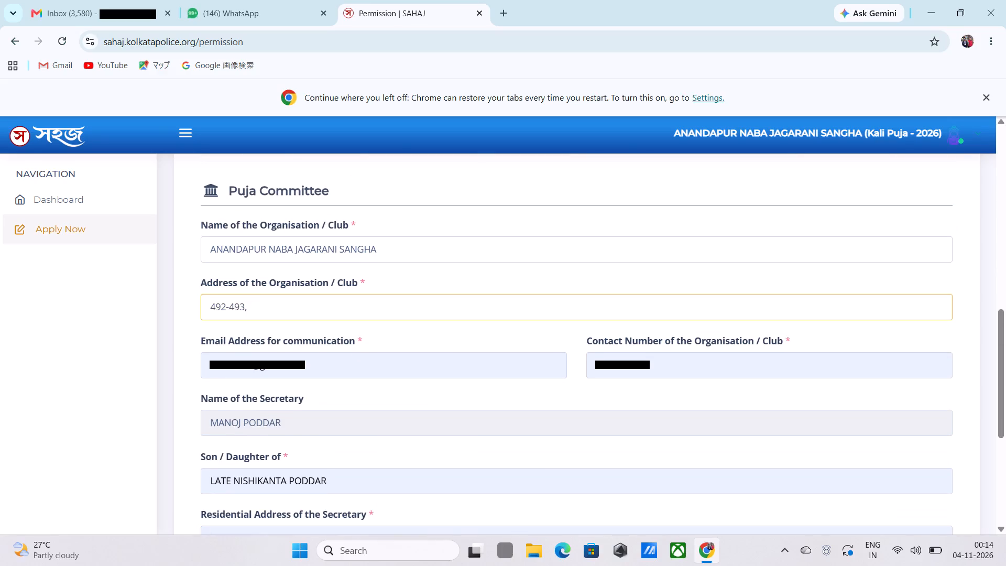
key(ctrl+v)
Fill in the Whatsapp Number of the Secretary with the remembered entry.
scroll(513, 314, down, 1)
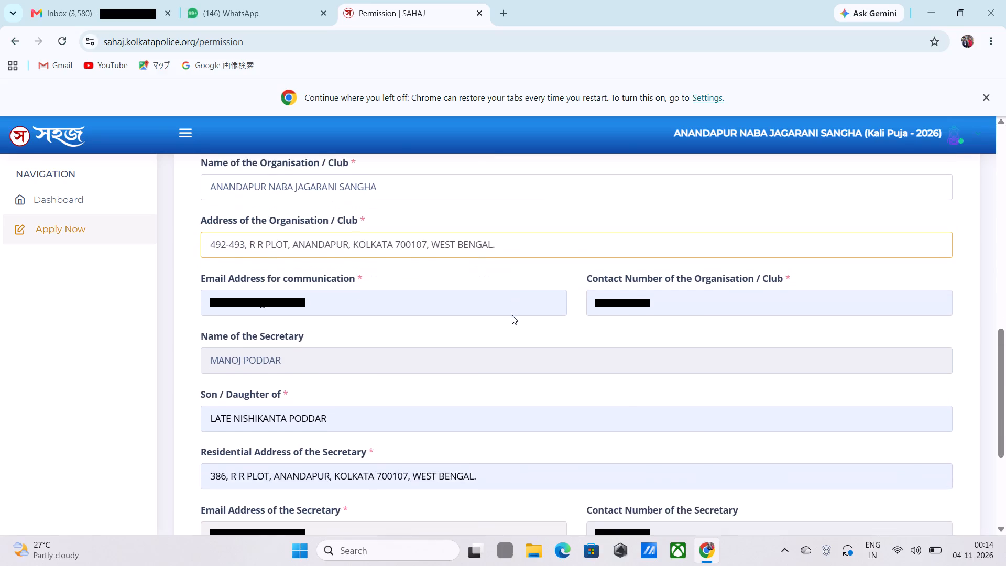
scroll(510, 317, down, 3)
scroll(508, 324, up, 2)
scroll(508, 324, down, 1)
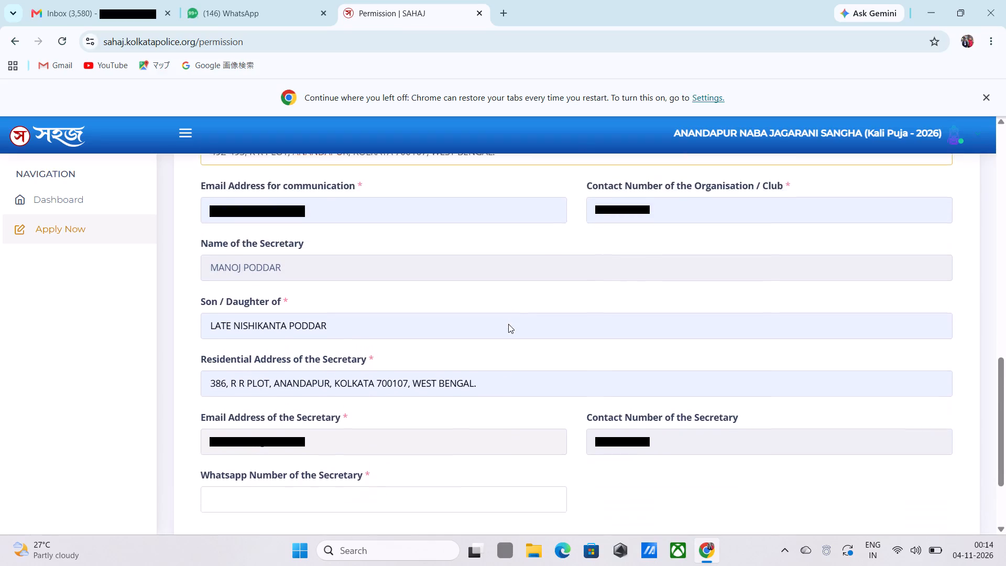
scroll(508, 324, down, 3)
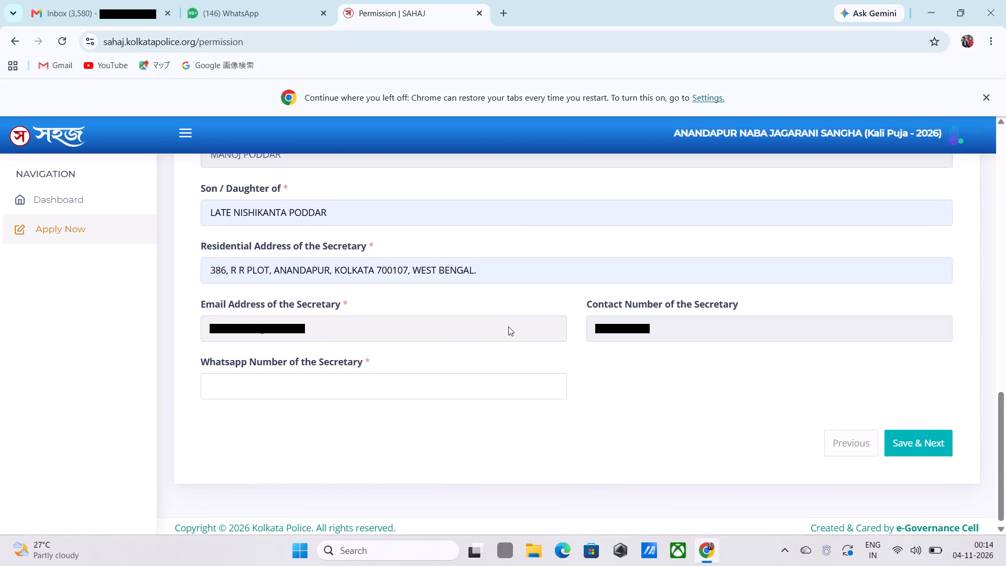
click(424, 383)
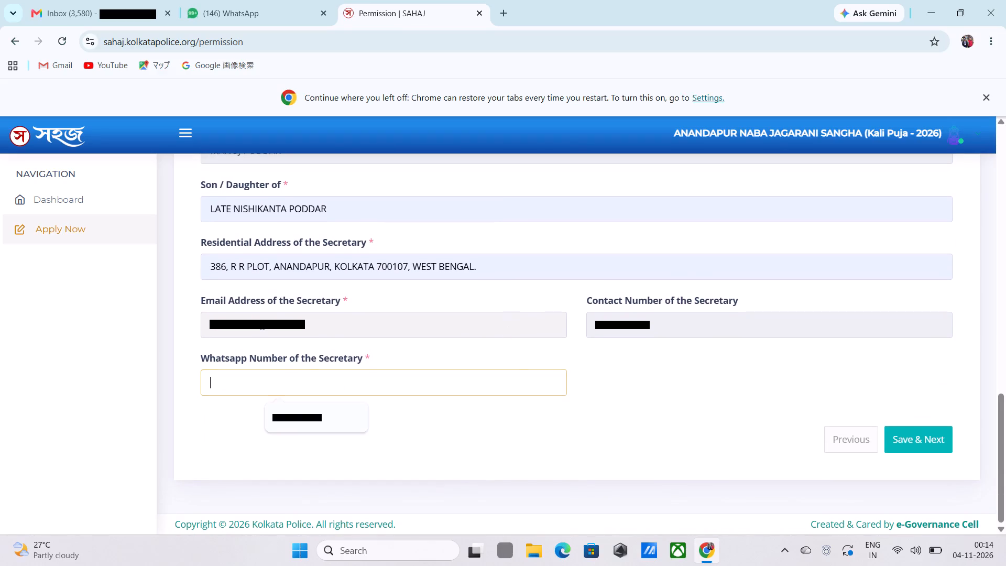
click(303, 422)
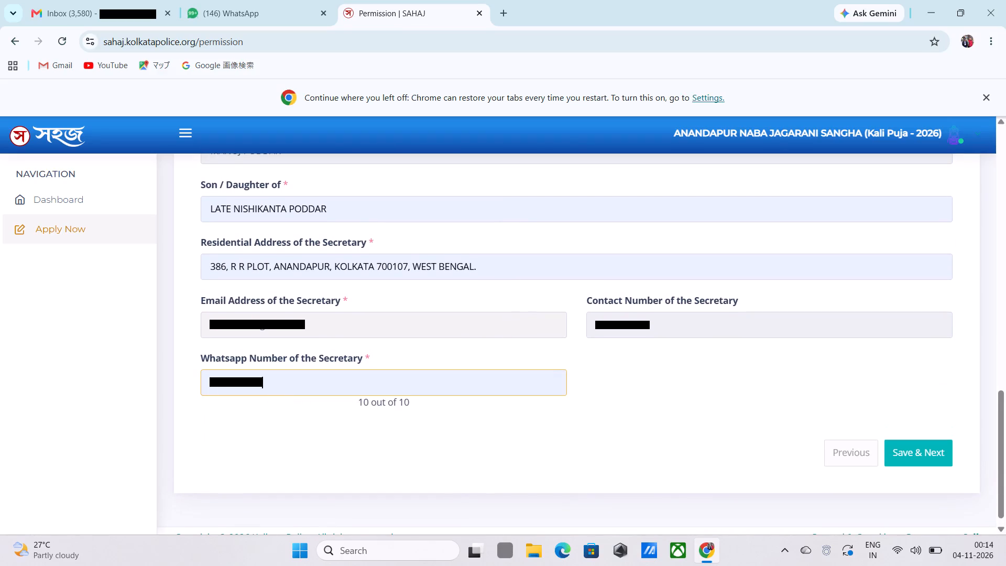
Review the Part-A Organisers entries from the puja name and festival dates through the pandal location and Puja Committee details.
scroll(477, 375, up, 19)
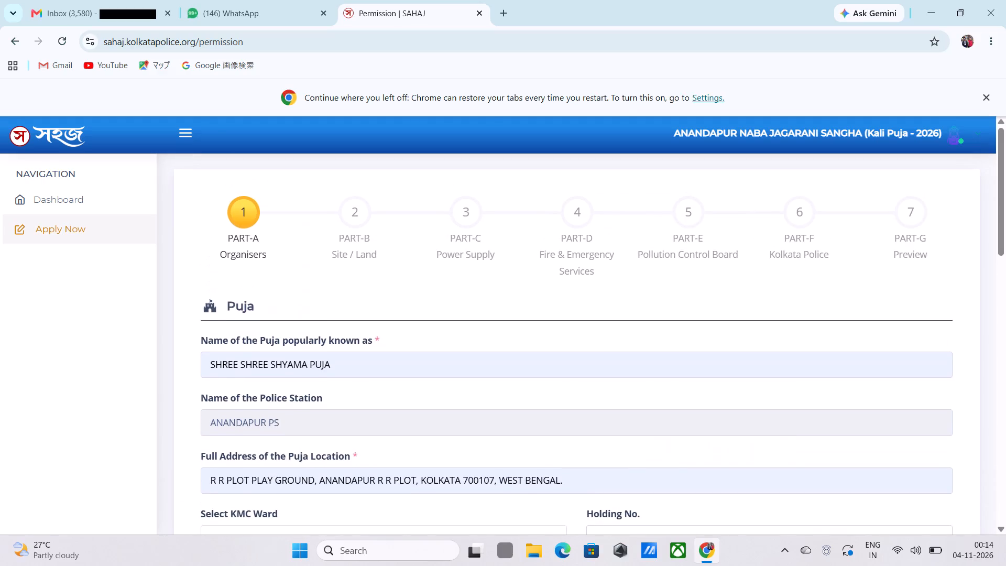
scroll(417, 378, down, 3)
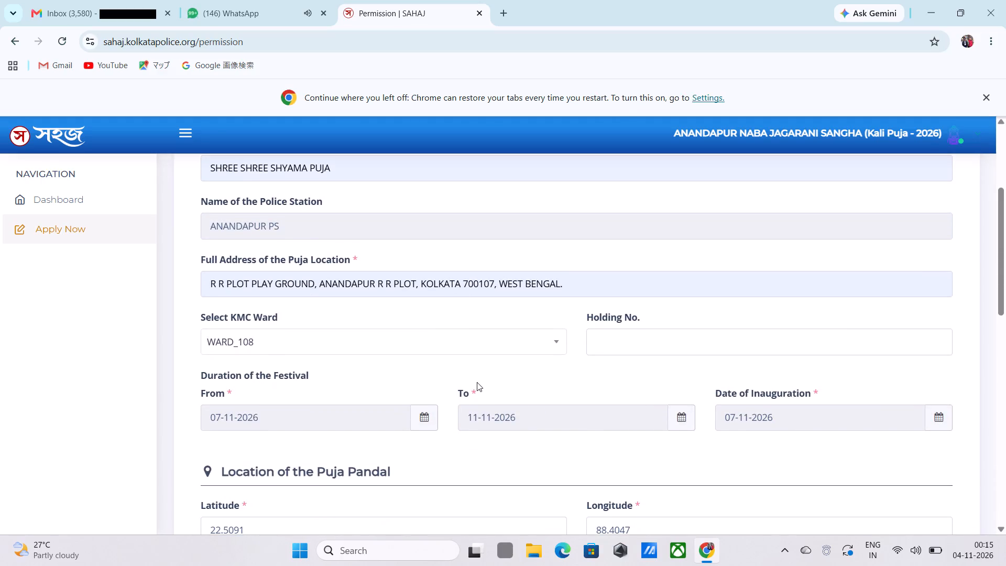
scroll(535, 387, down, 1)
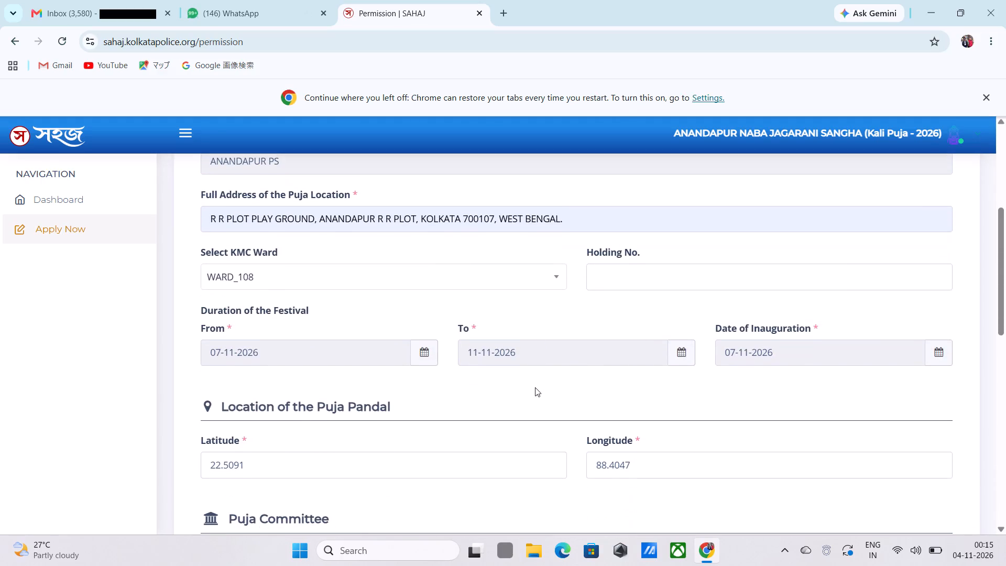
scroll(533, 394, down, 2)
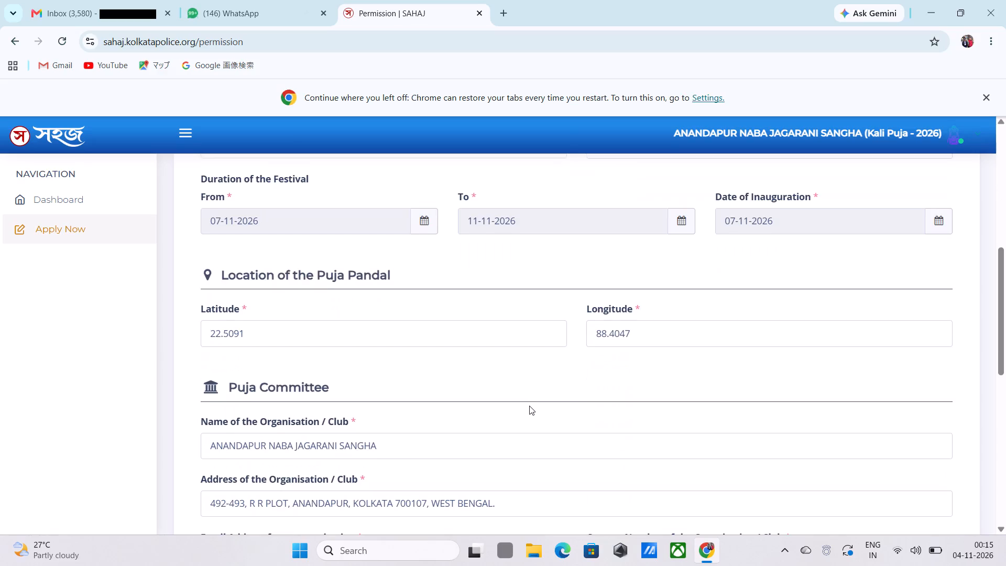
scroll(529, 406, down, 3)
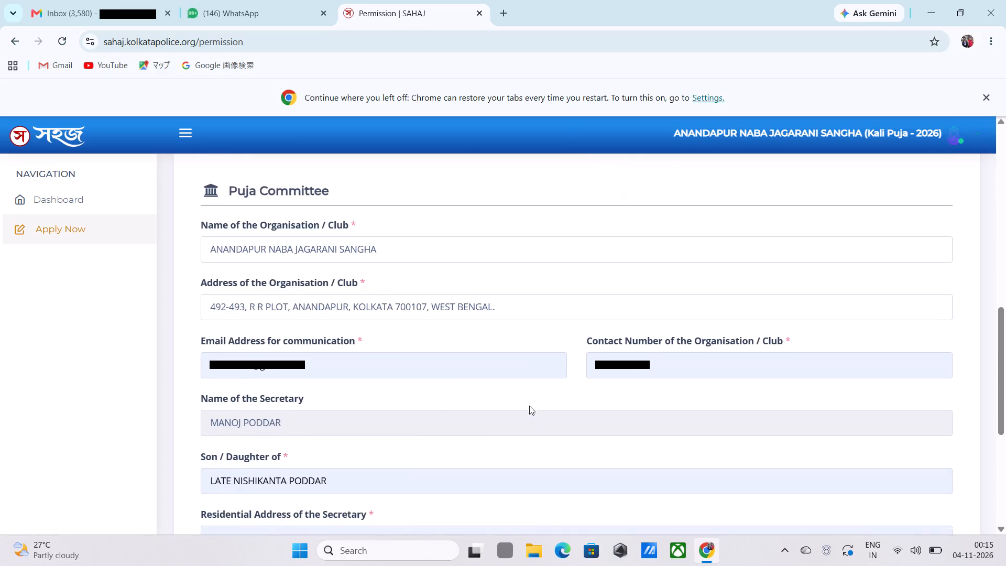
scroll(529, 406, down, 1)
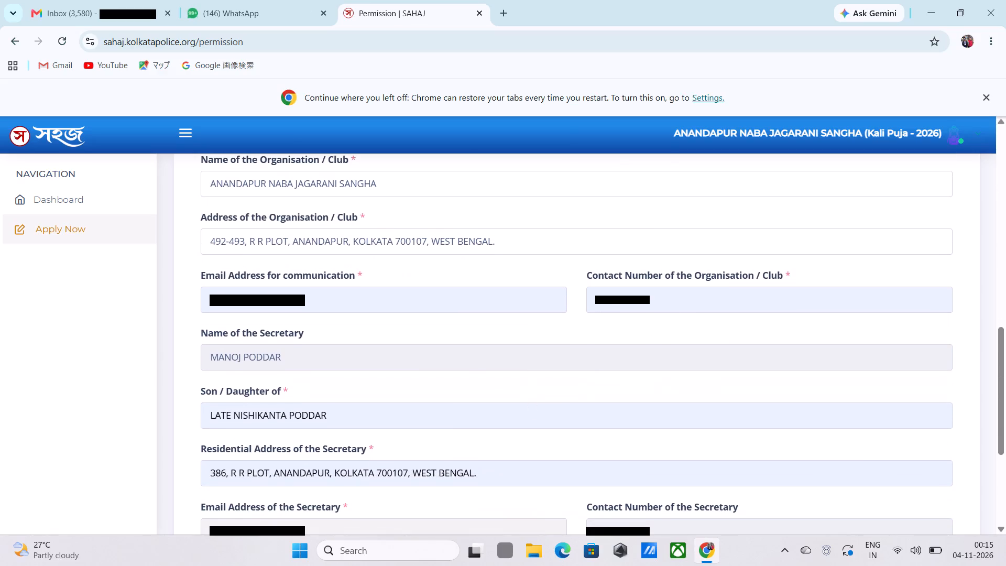
Enter the secretary's WhatsApp number and save the PART-A Organisers details, proceeding to PART-B Site / Land.
scroll(574, 428, down, 1)
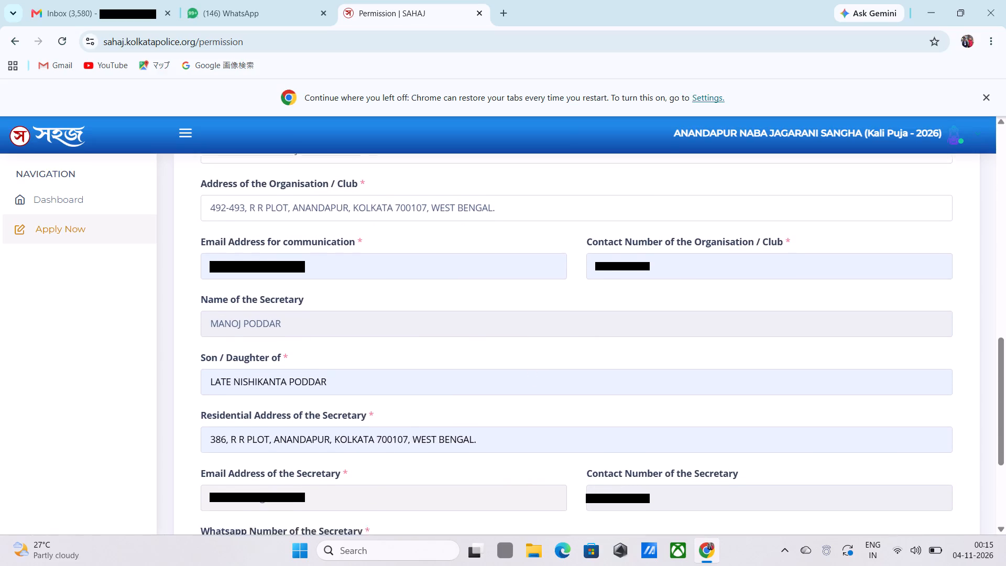
scroll(574, 428, down, 5)
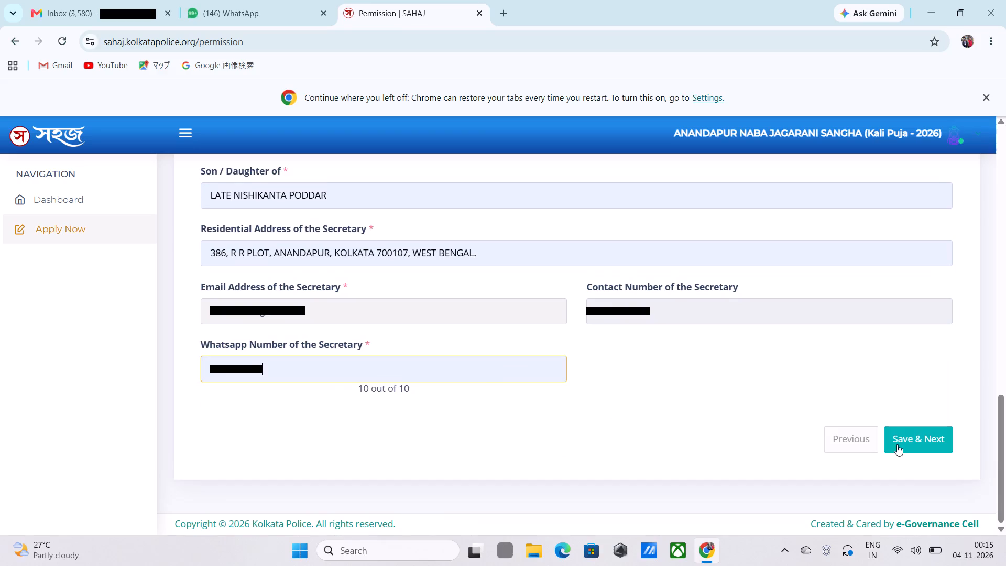
click(917, 434)
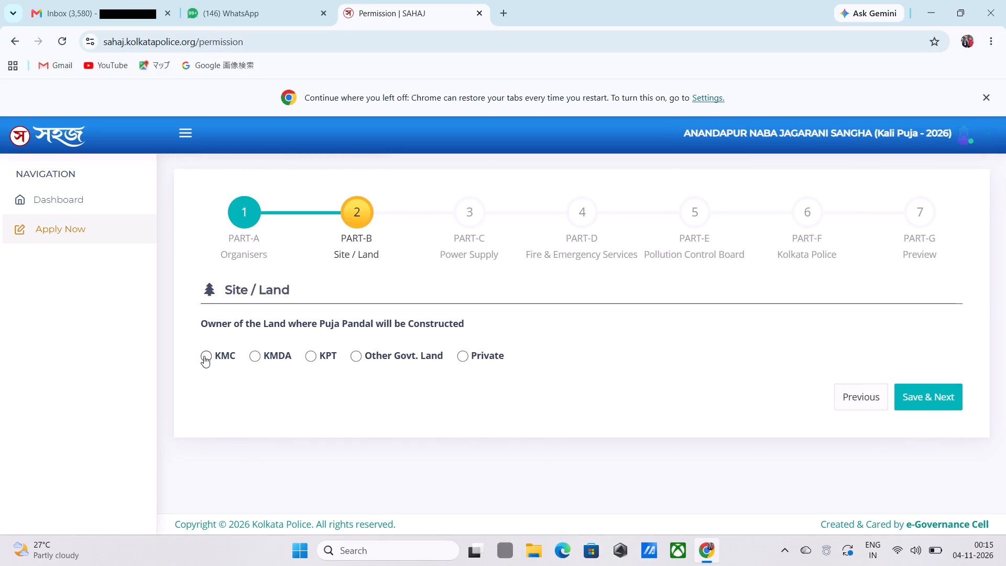
Choose KMC as owner of the pandal land and set the area of the pandal to 1600 sq. ft.
click(204, 356)
click(302, 423)
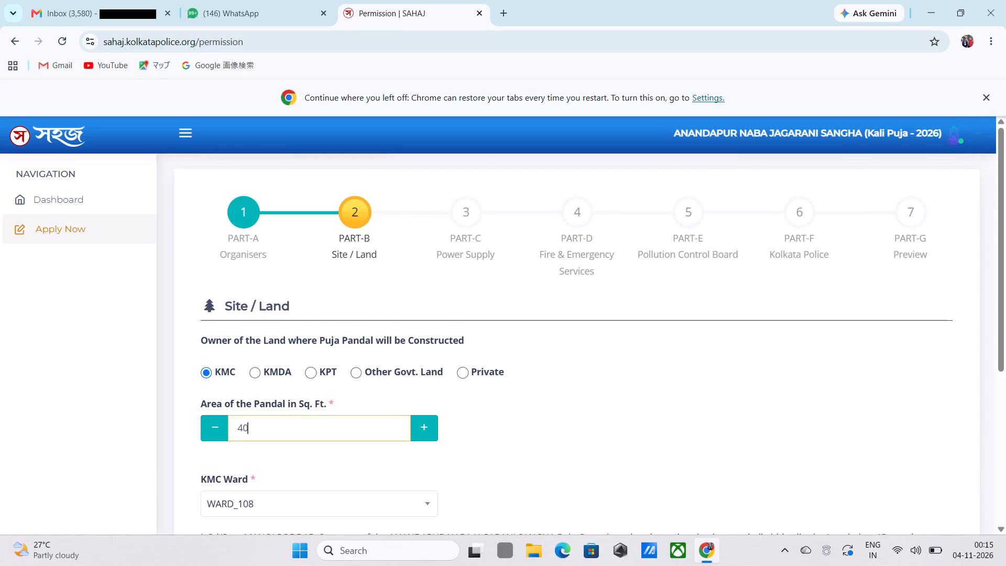
key(BackSpace)
key(BackSpace)
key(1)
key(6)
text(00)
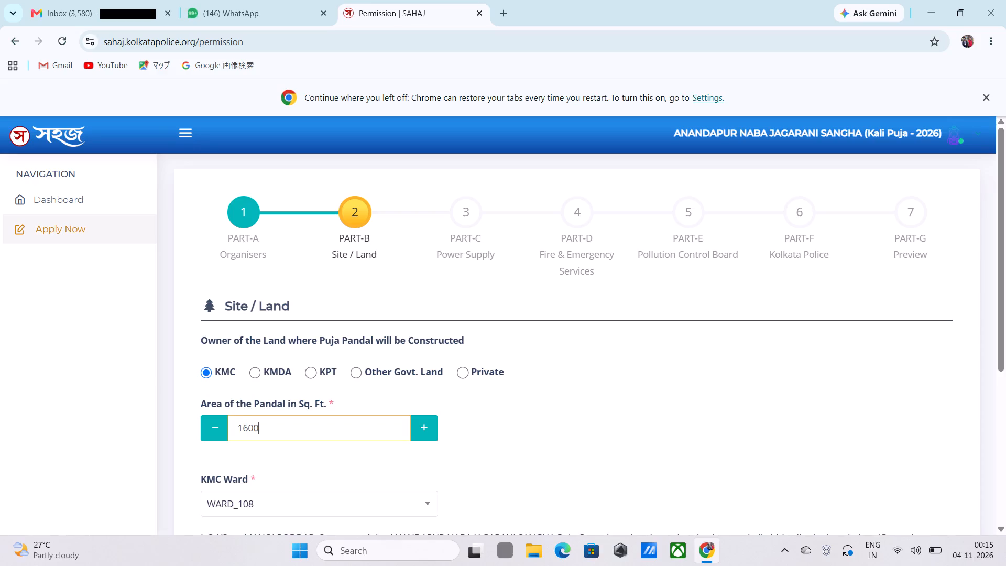
Agree to the KMC undertaking in the Site / Land part.
scroll(398, 427, down, 2)
scroll(601, 393, down, 3)
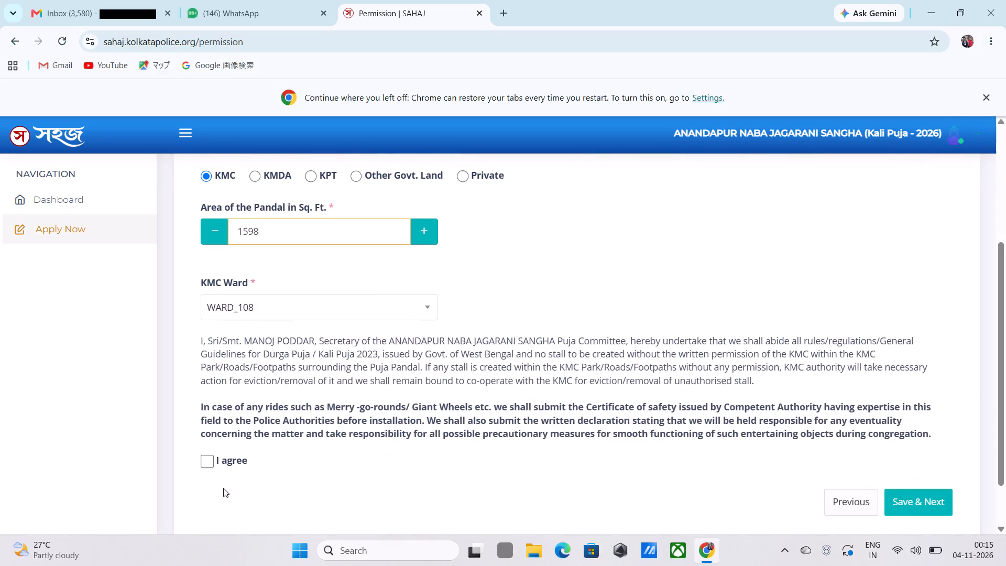
click(204, 462)
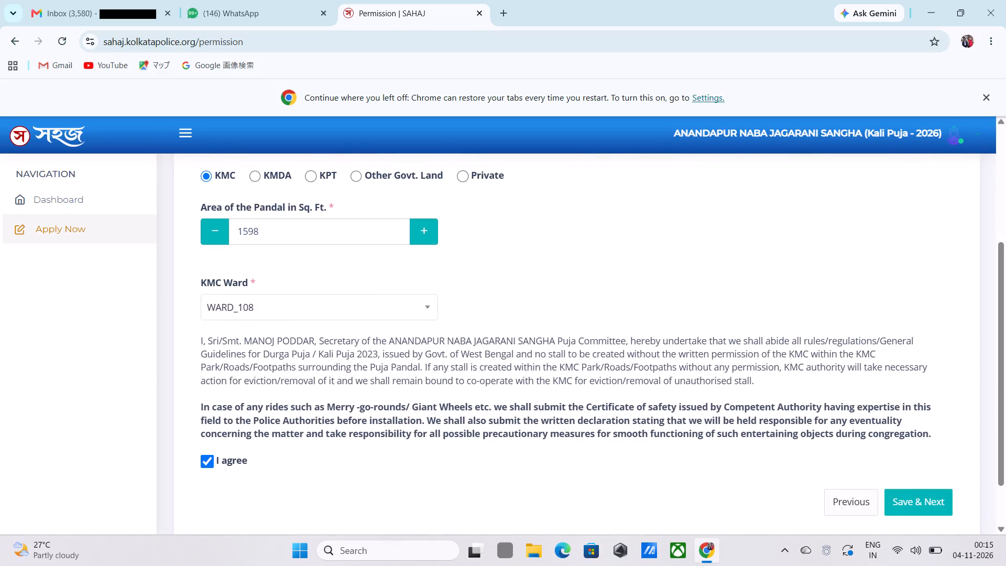
Re-enter the area of the pandal as 1600 sq. ft. and save PART-B, proceeding to PART-C Power Supply.
click(281, 230)
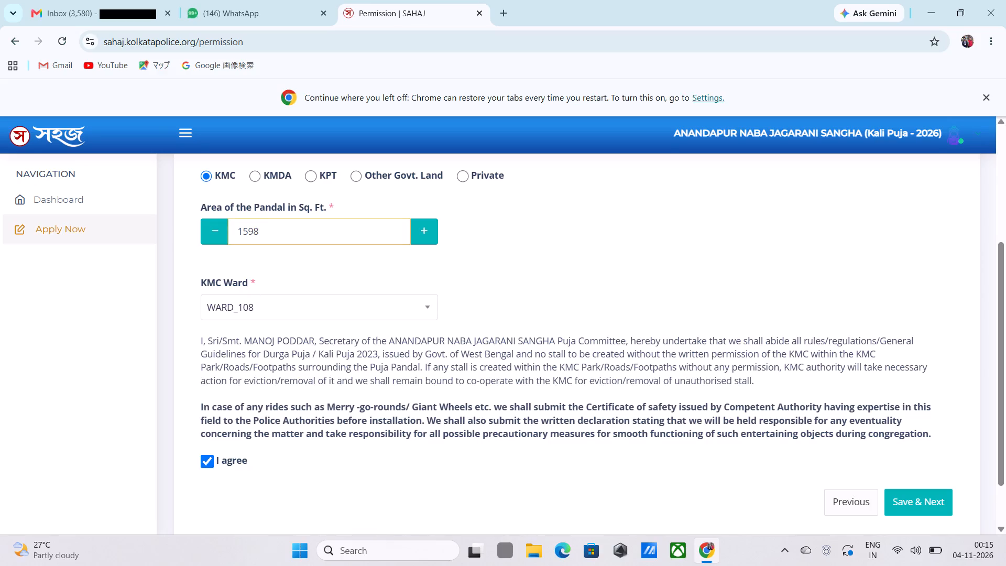
key(BackSpace)
key(BackSpace)
key(BackSpace)
key(BackSpace)
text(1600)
scroll(334, 288, up, 4)
scroll(378, 347, down, 3)
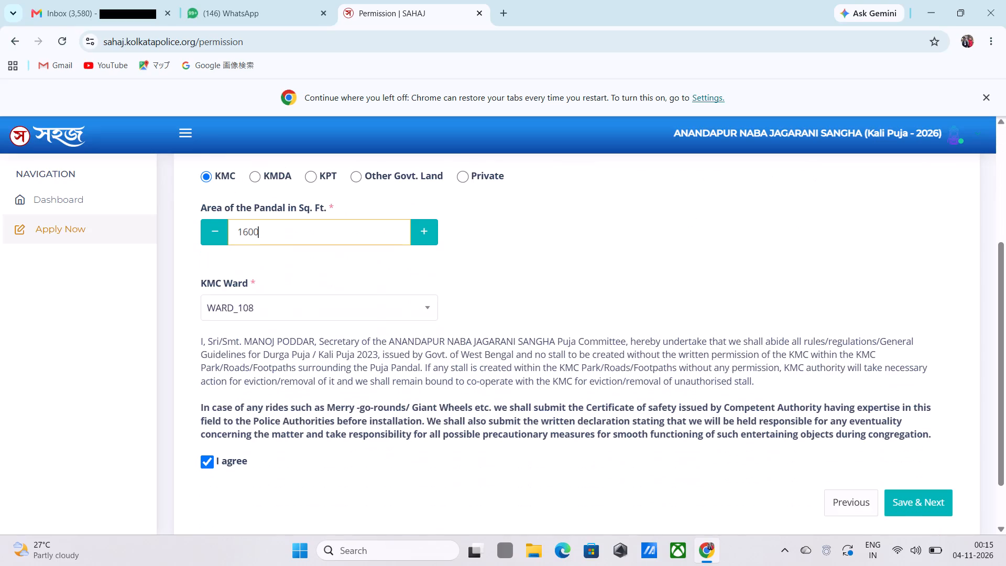
click(603, 264)
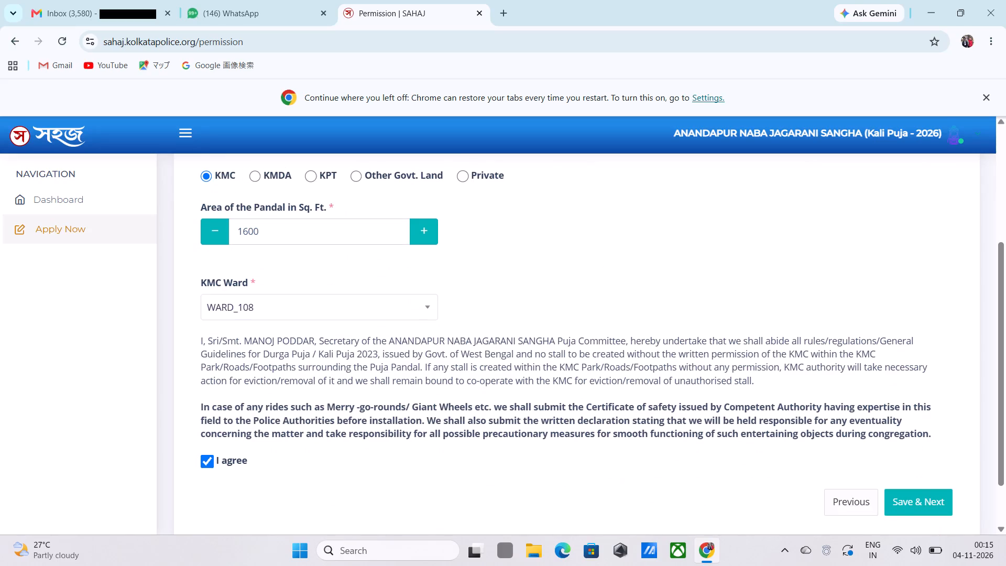
click(911, 501)
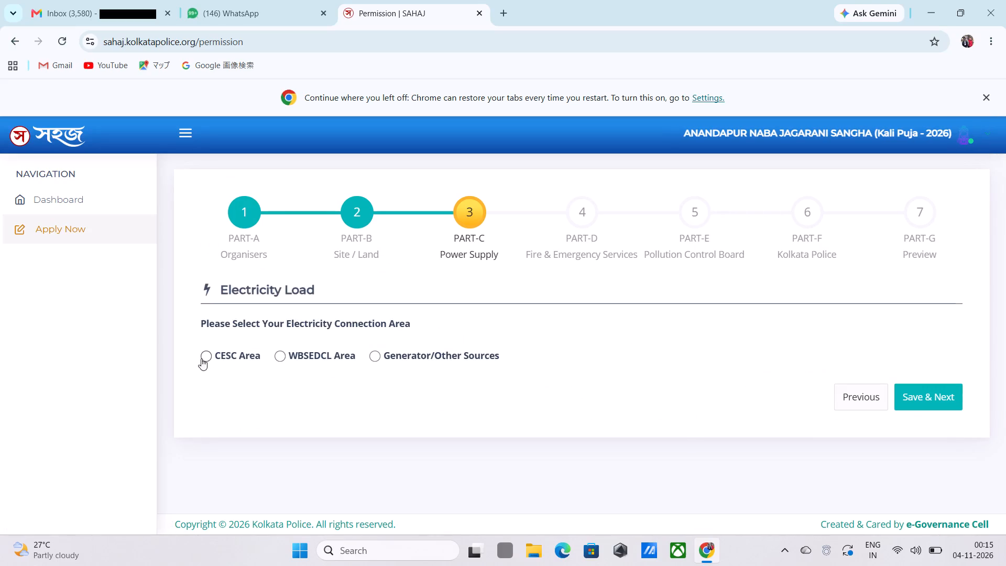
Choose CESC Area as the electricity connection area and answer Yes to having taken a CESC connection on earlier occasions.
click(203, 354)
scroll(381, 389, down, 3)
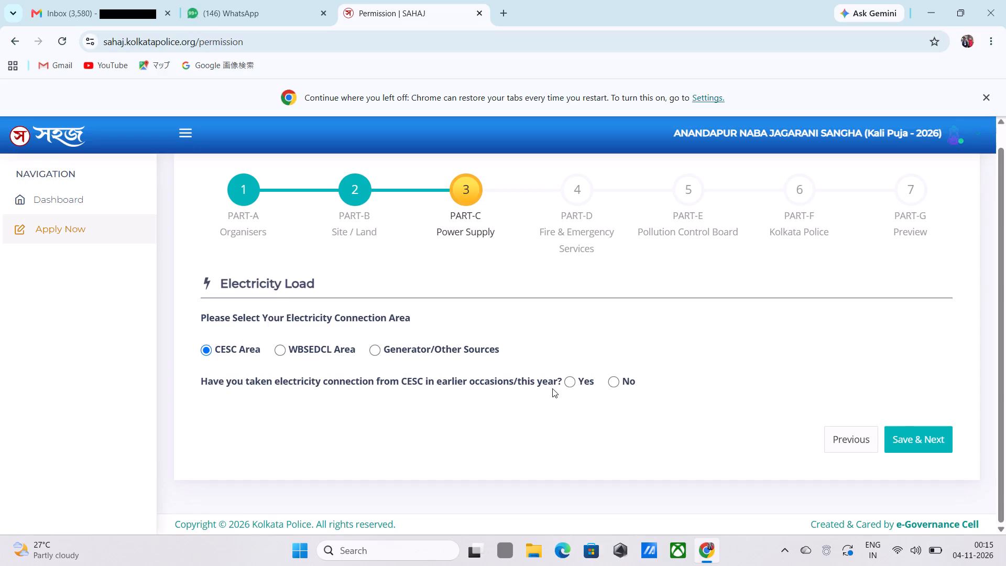
click(567, 385)
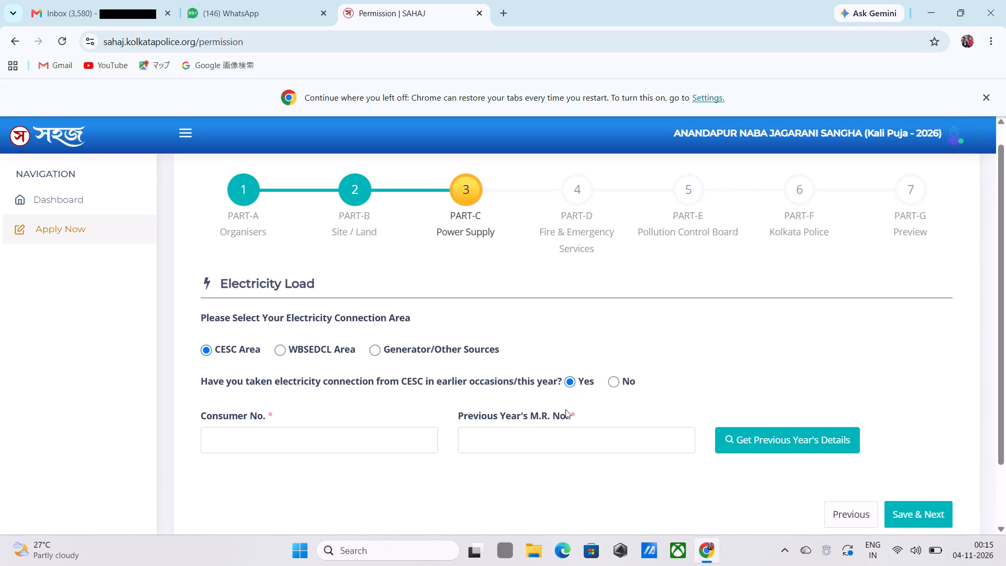
Enter the remembered CESC consumer number and the previous year's M.R. number, and retrieve the previous year's details.
click(297, 447)
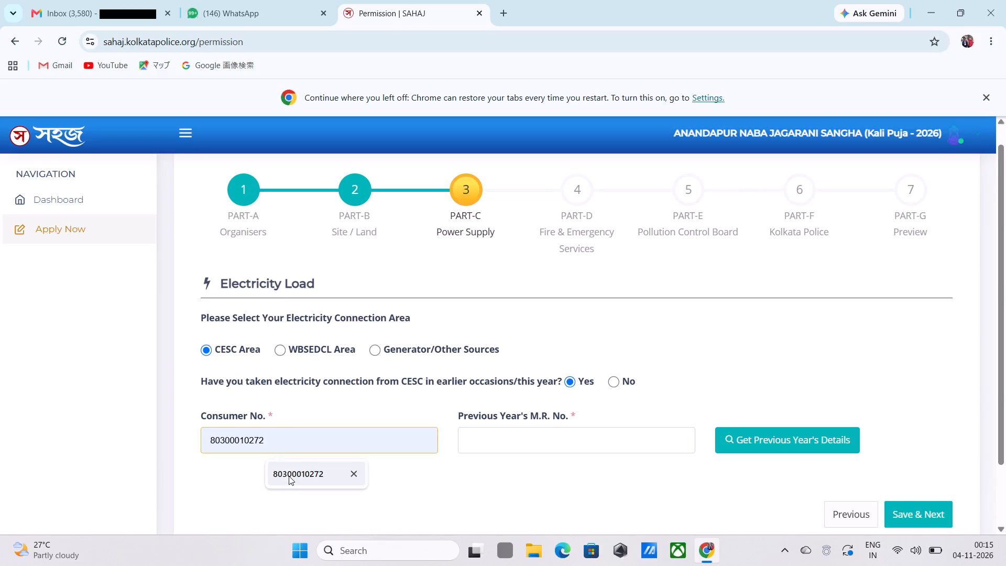
click(289, 476)
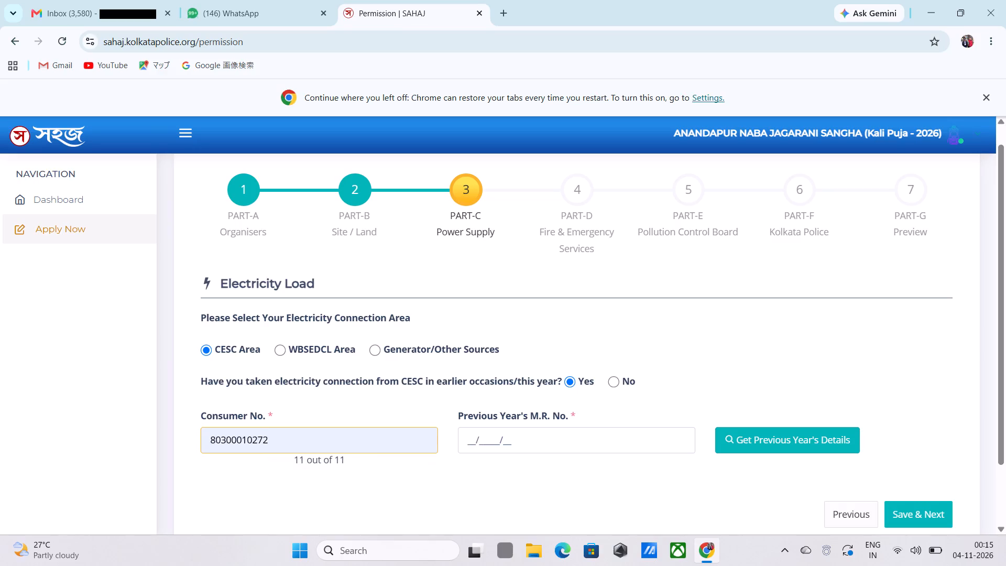
click(472, 440)
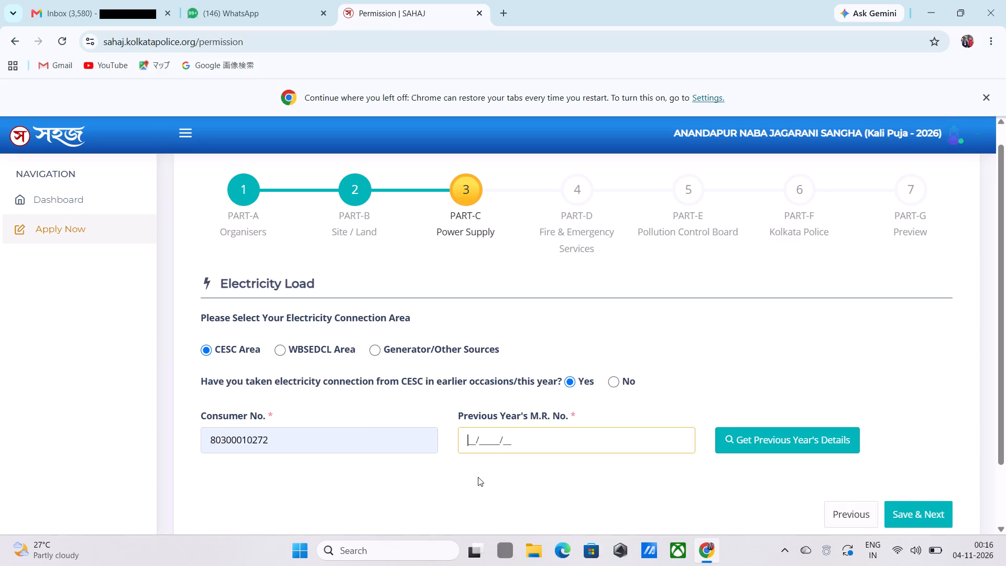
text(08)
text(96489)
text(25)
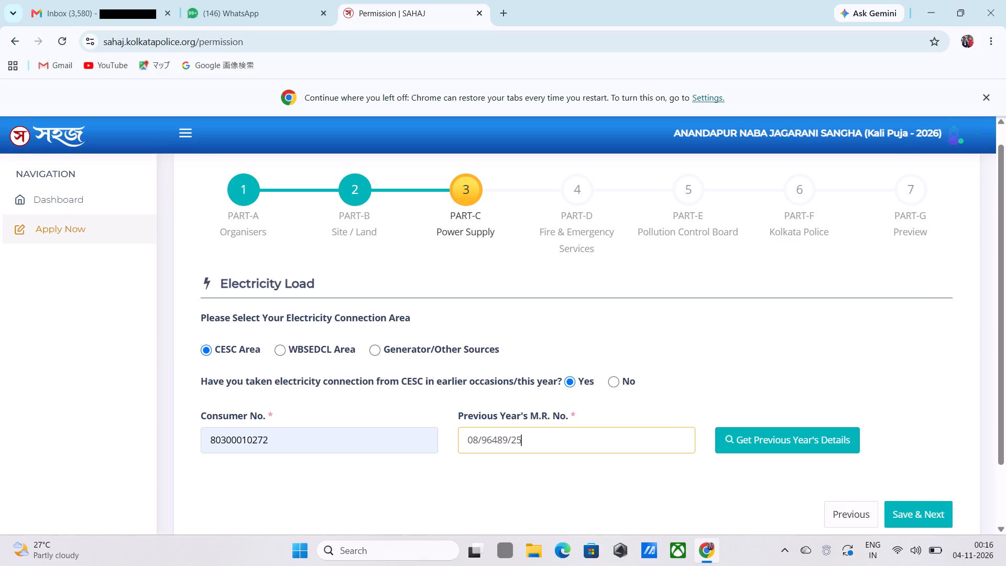
click(762, 441)
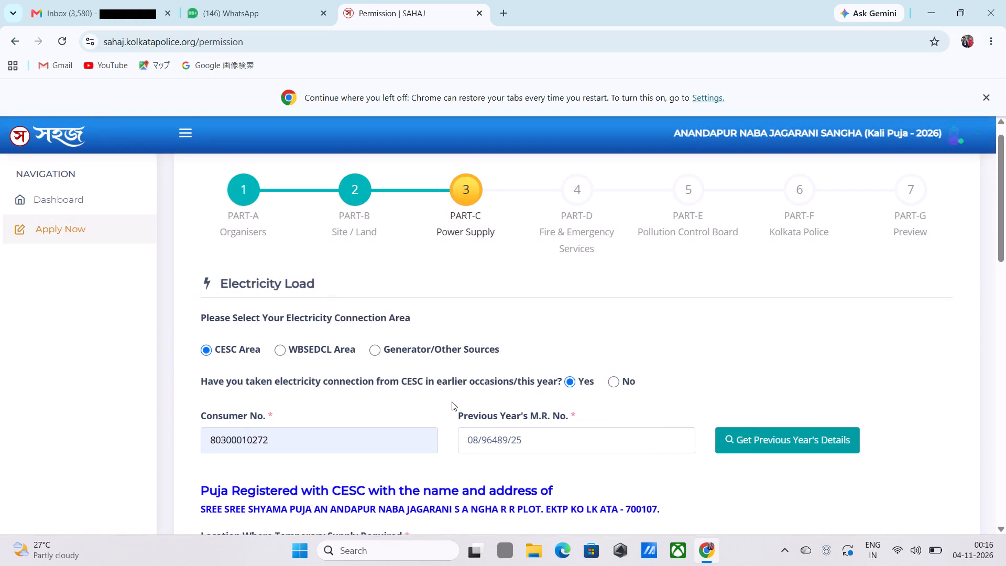
Replace the temporary supply location with the copied pandal address and insert PLAY GROUND after its opening R R PLOT.
scroll(474, 409, down, 3)
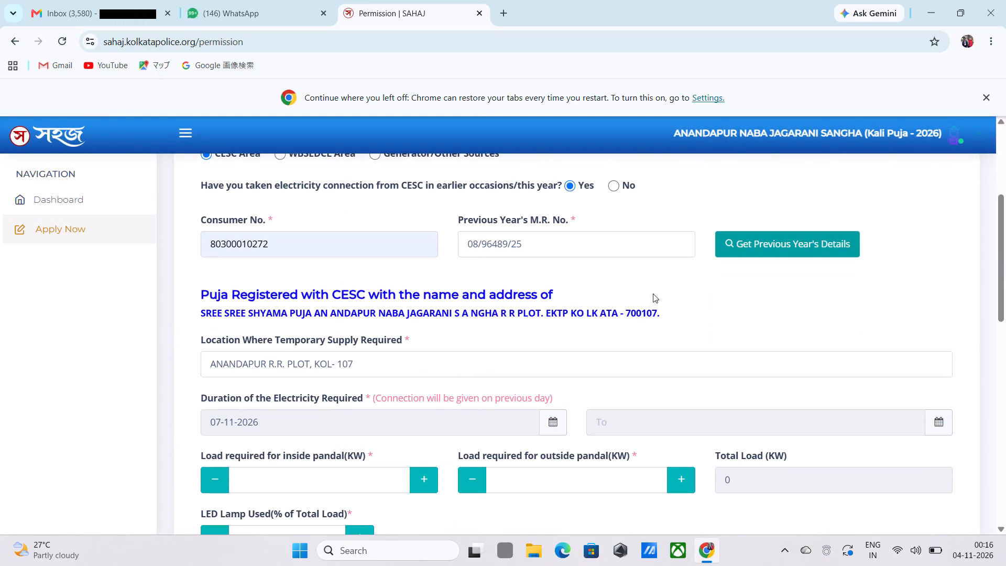
scroll(643, 315, down, 1)
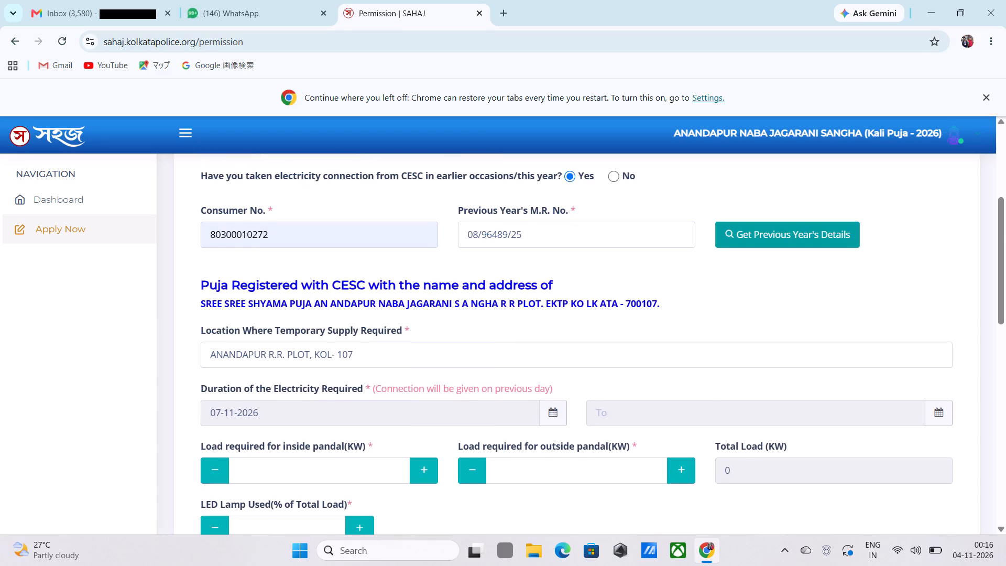
scroll(643, 315, down, 1)
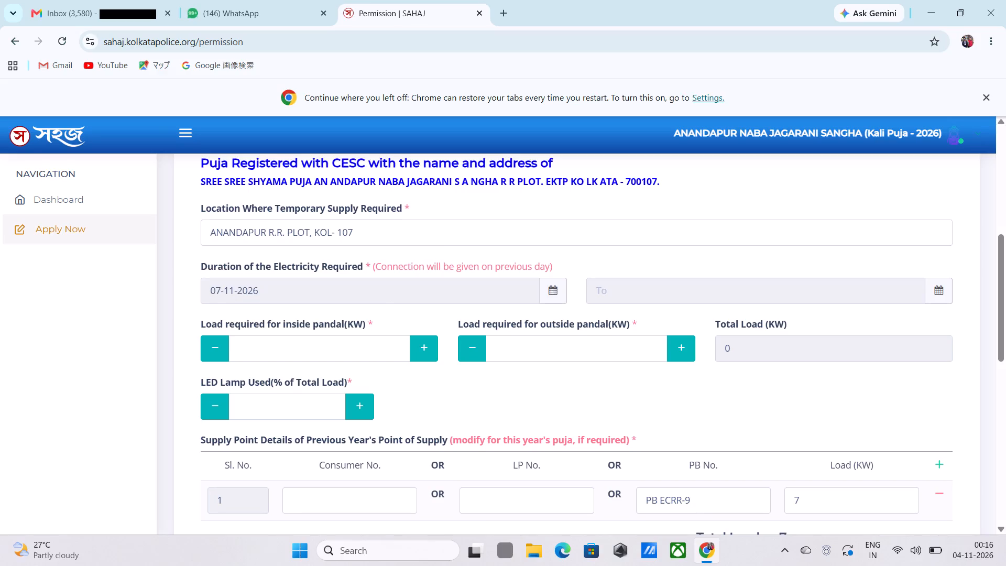
drag(371, 232, 189, 241)
key(ctrl+v)
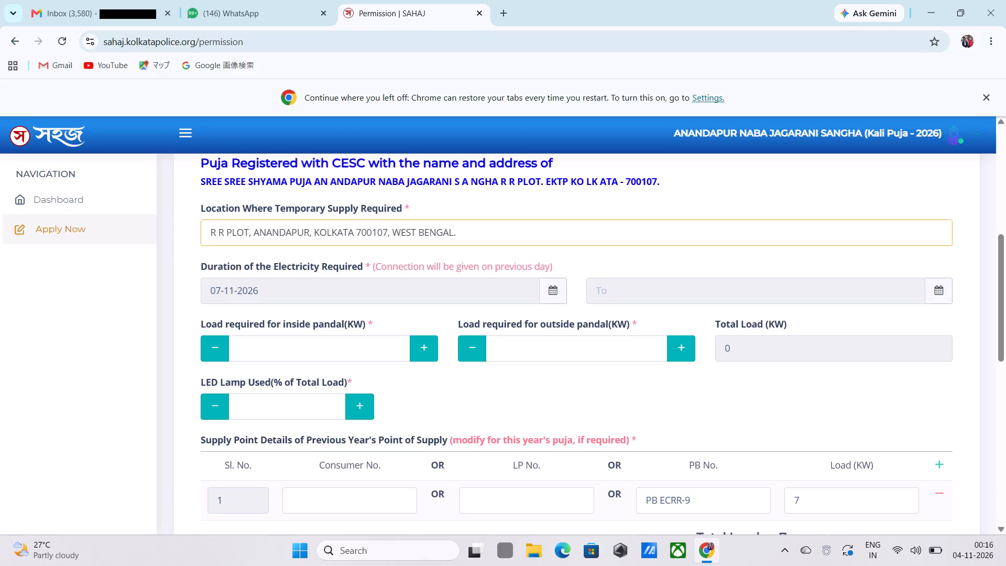
click(246, 232)
key(Right)
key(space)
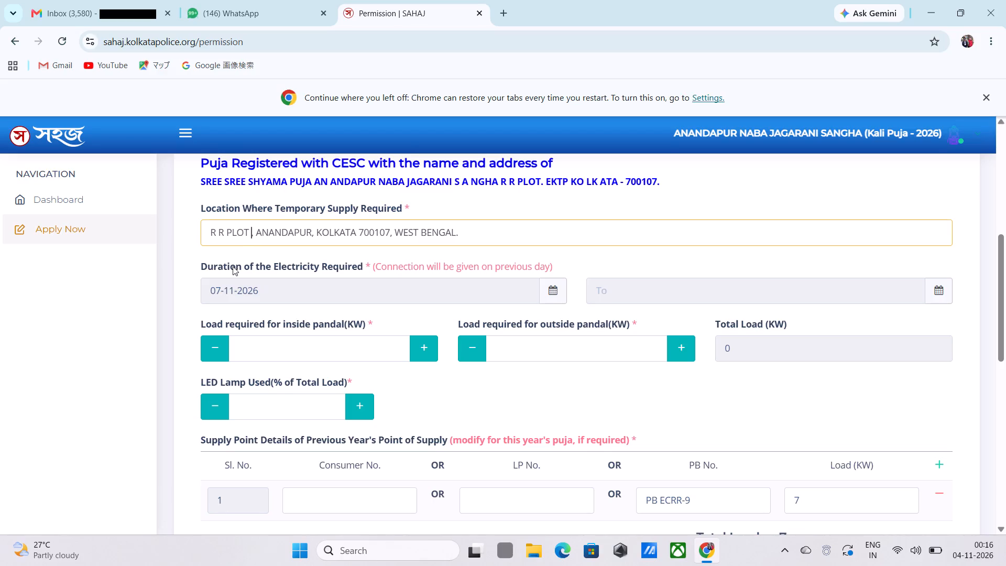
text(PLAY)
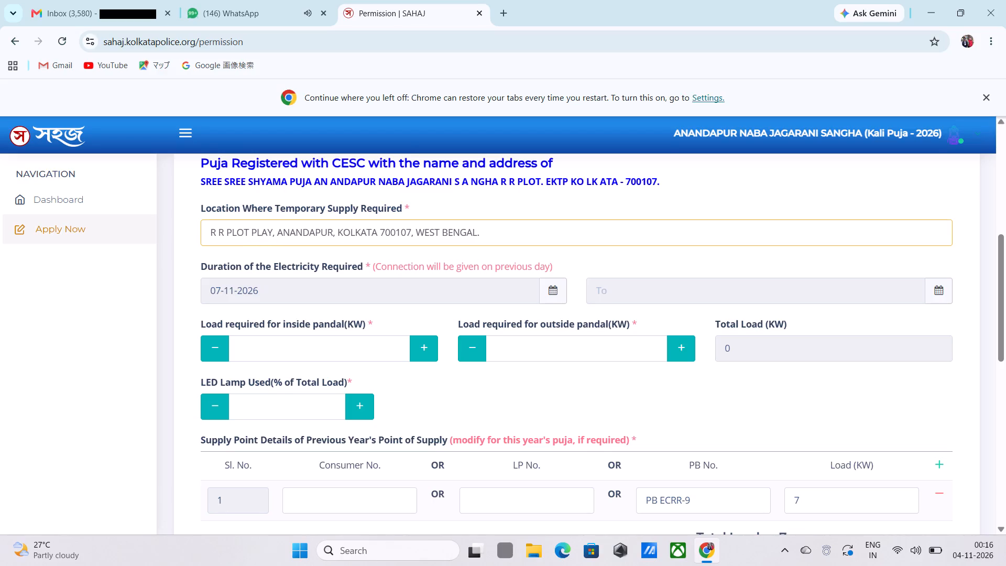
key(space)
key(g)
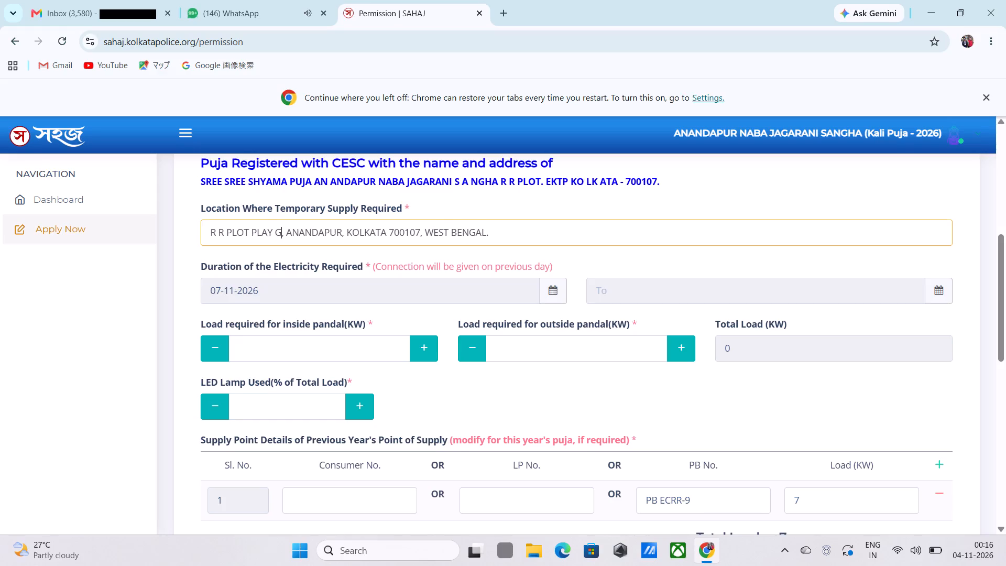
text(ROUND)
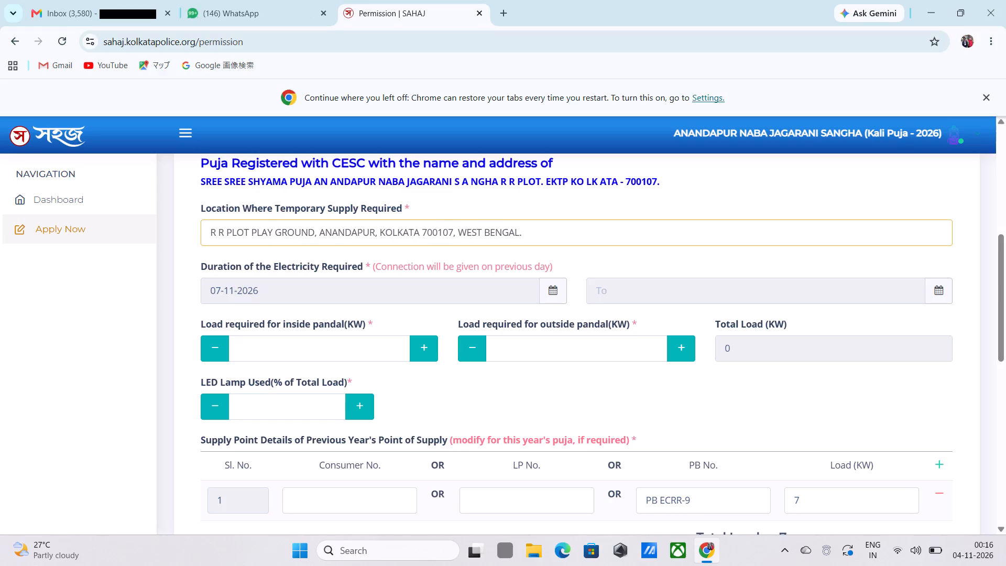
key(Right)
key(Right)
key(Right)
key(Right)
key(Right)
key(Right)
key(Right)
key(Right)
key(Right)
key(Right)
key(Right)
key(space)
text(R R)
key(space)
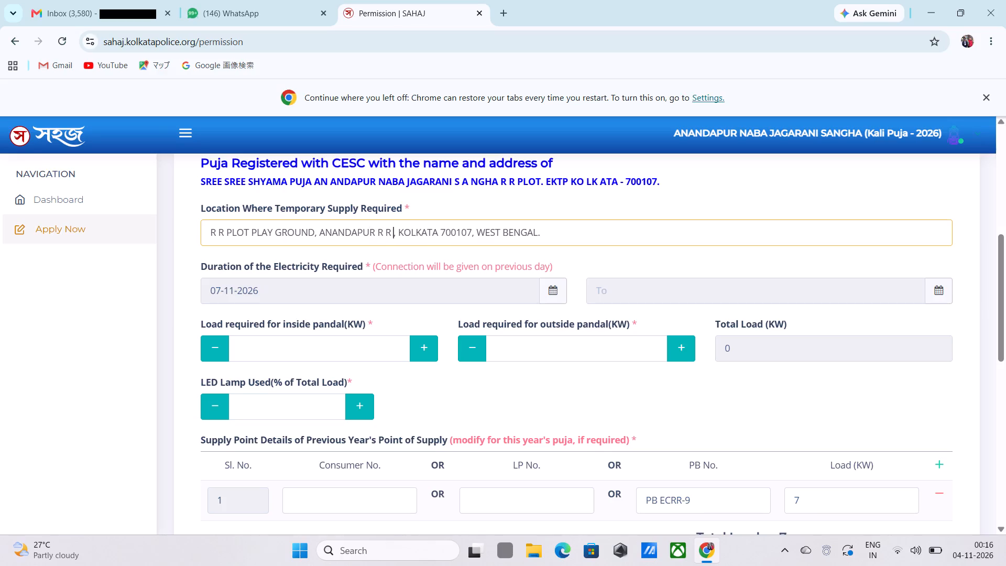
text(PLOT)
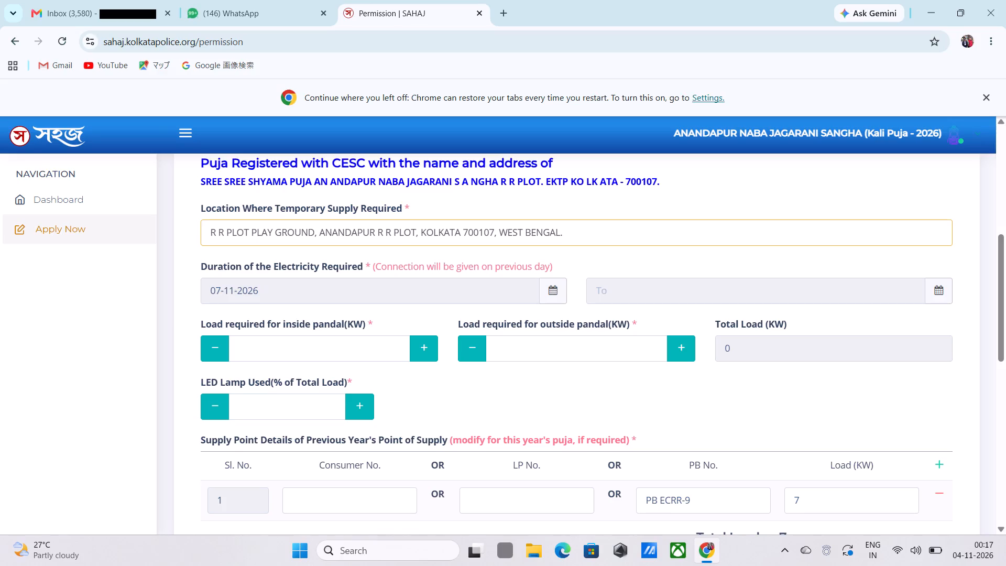
Copy the full text of the edited temporary supply location.
scroll(374, 257, down, 1)
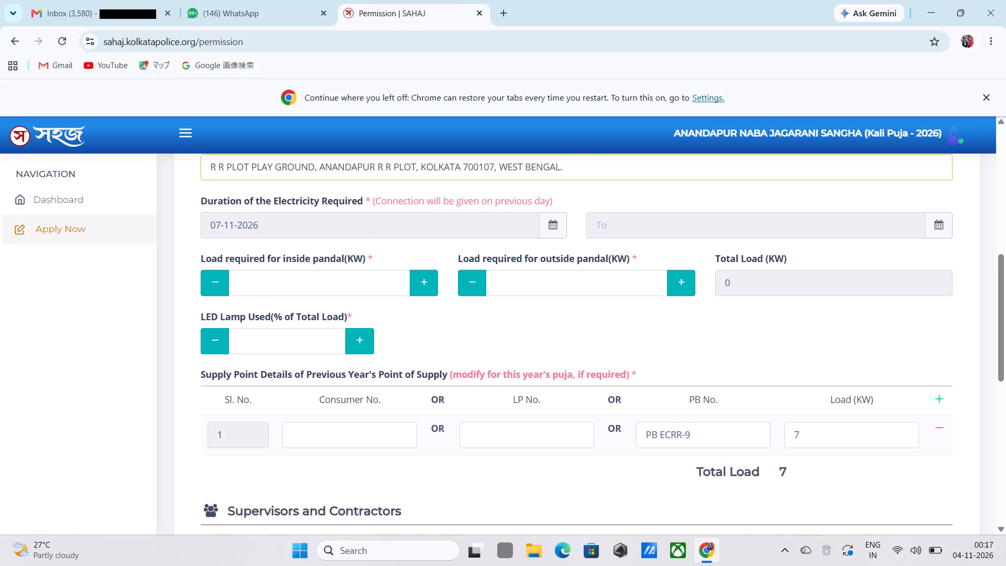
scroll(568, 181, up, 1)
drag(576, 233, 202, 245)
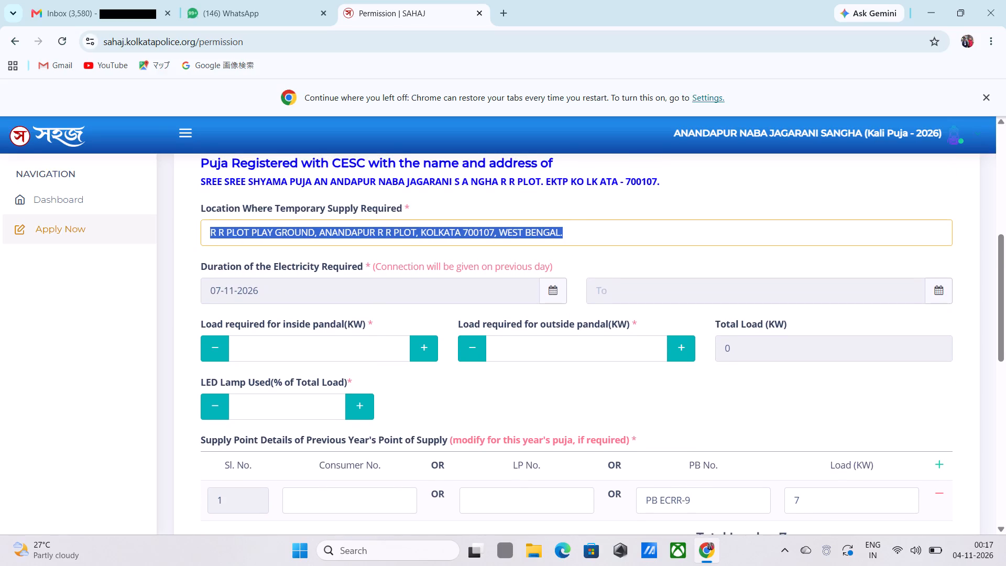
drag(202, 245, 196, 245)
key(ctrl+c)
click(611, 256)
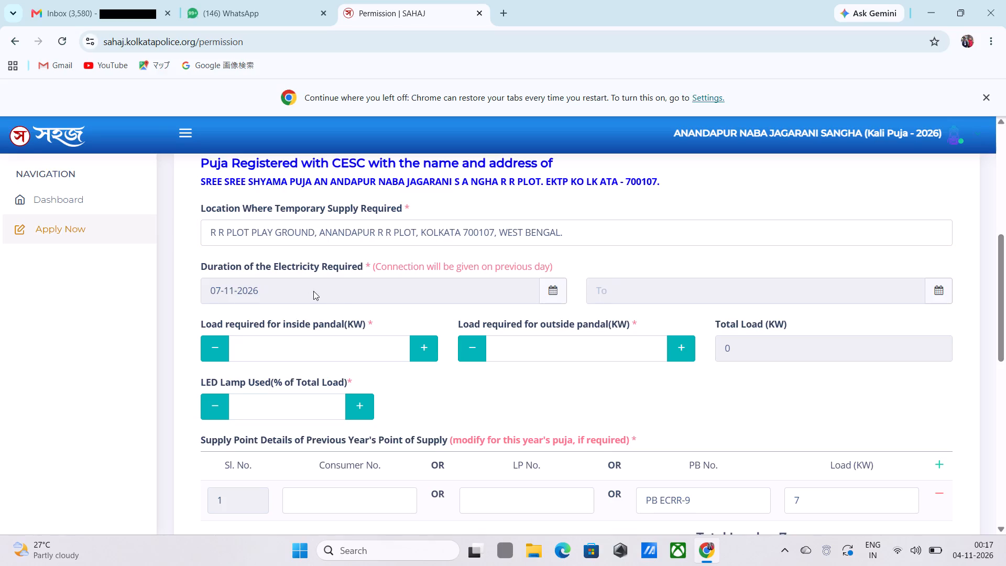
Set the end date of the required electricity duration to 11-11-2026.
click(683, 293)
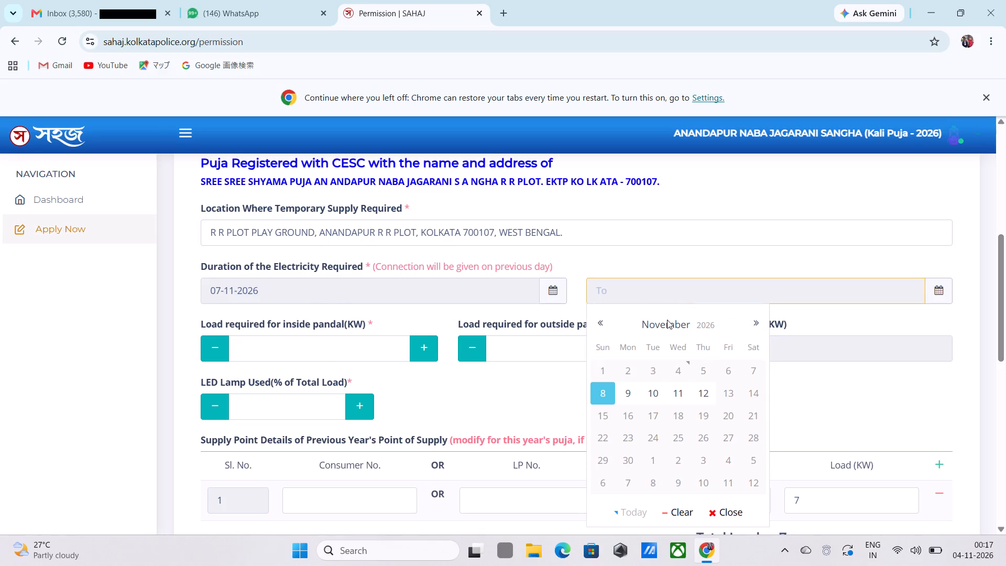
click(680, 397)
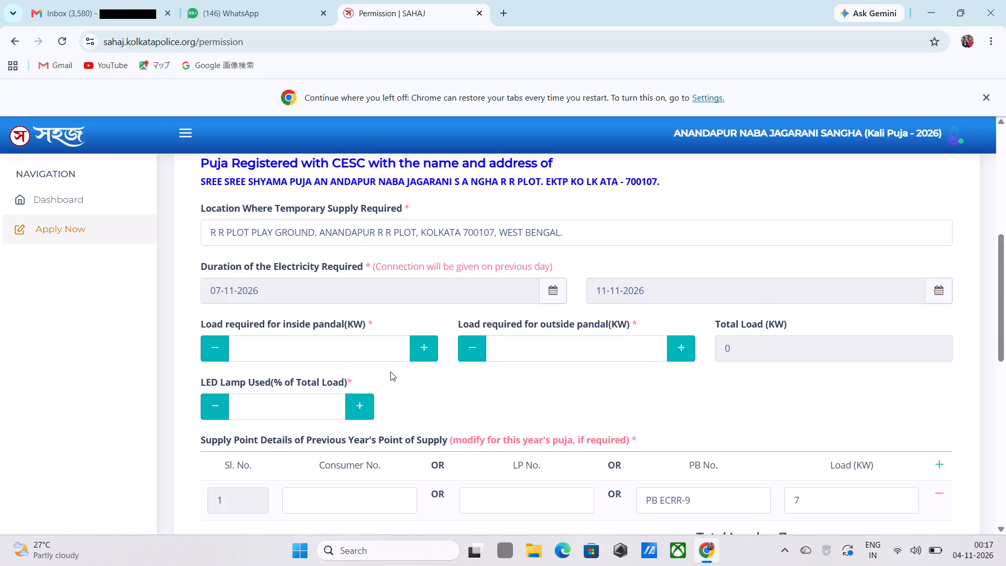
Enter loads of 3.00 KW inside and 4.00 KW outside the pandal, with LED lamps at 85% of the total load.
click(297, 349)
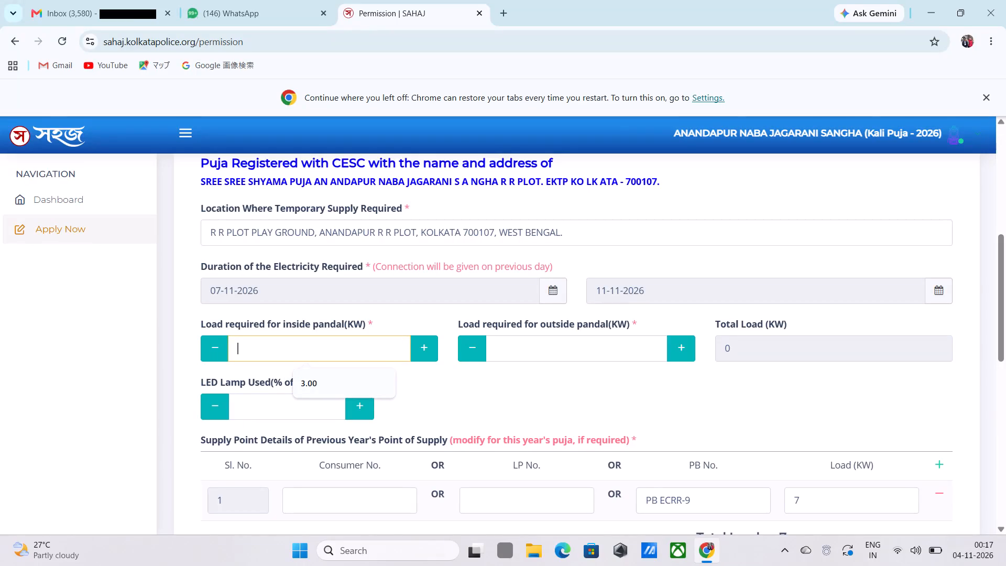
click(311, 382)
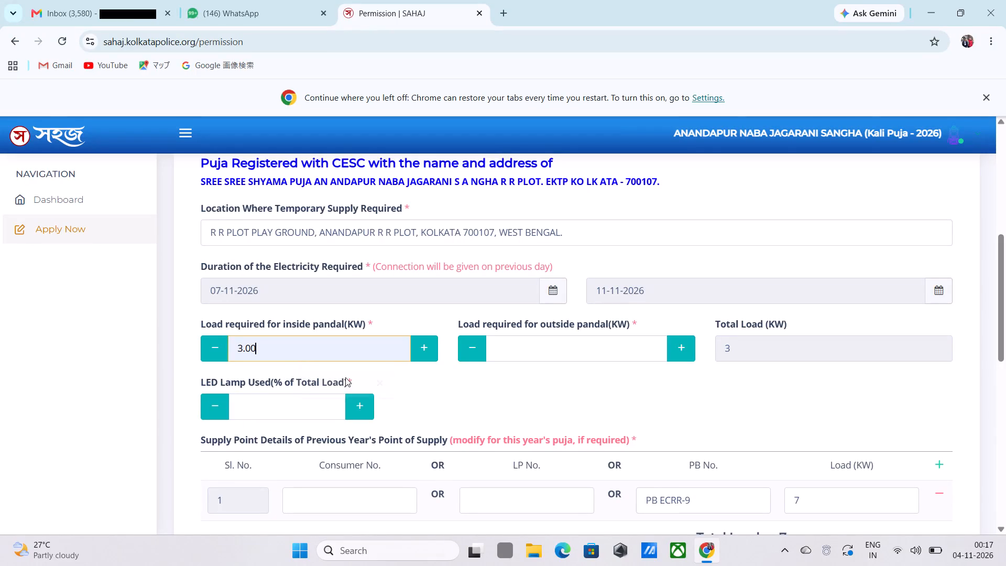
click(527, 347)
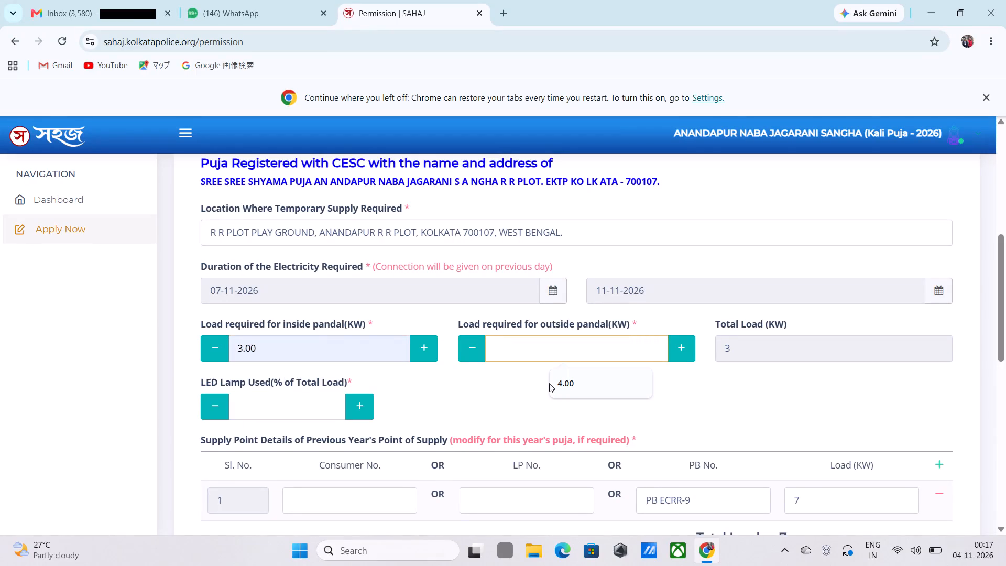
click(564, 384)
click(320, 402)
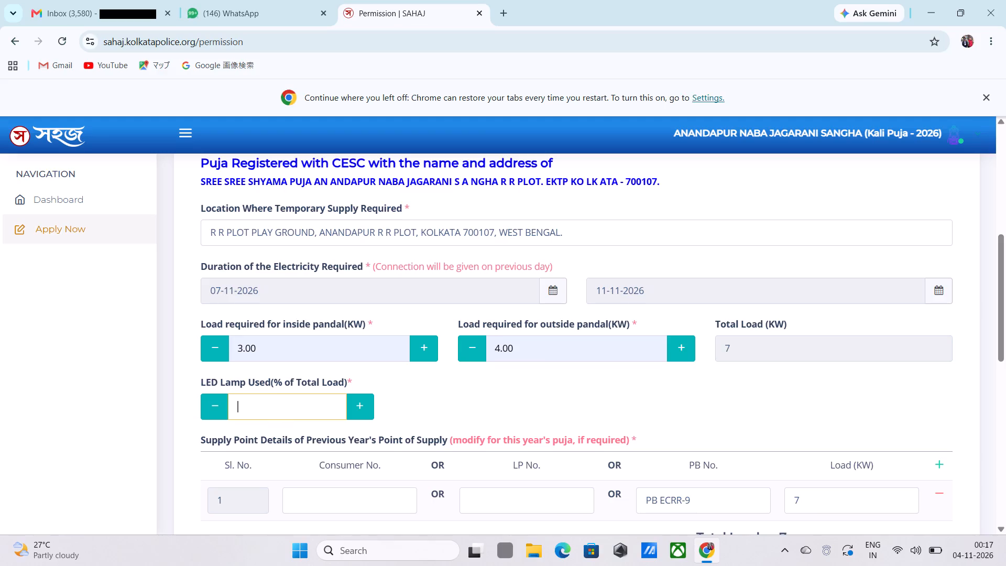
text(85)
Replace the electrical supervisor's name with the remembered entry starting with S and enter the supervisor's contact number.
scroll(358, 399, down, 1)
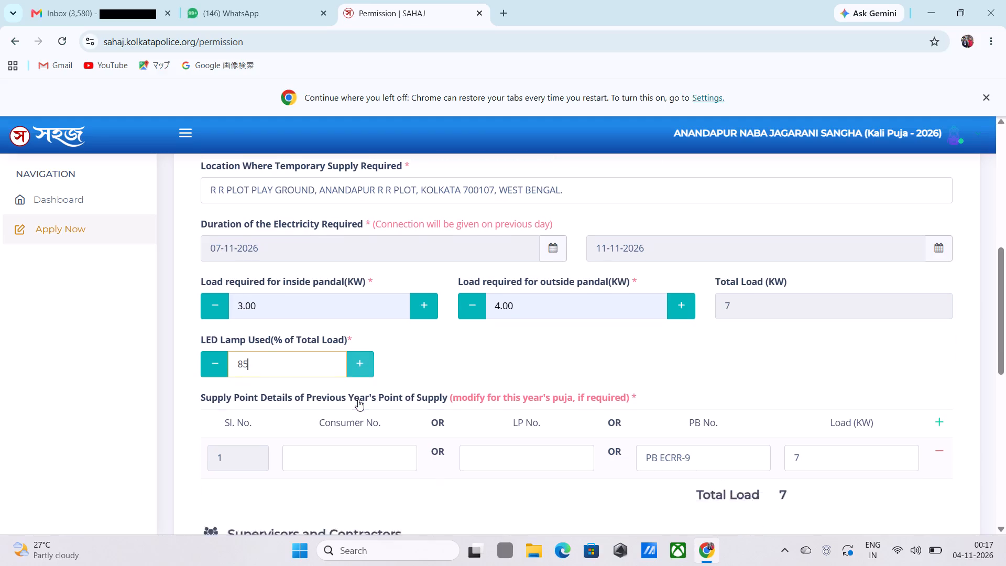
scroll(358, 399, down, 1)
scroll(491, 364, up, 3)
scroll(533, 393, down, 1)
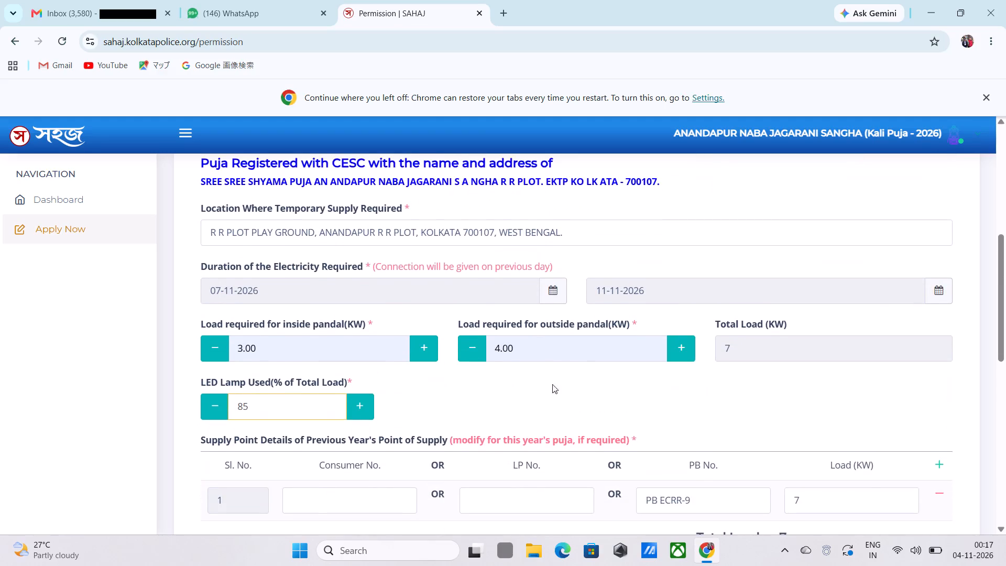
scroll(605, 384, down, 3)
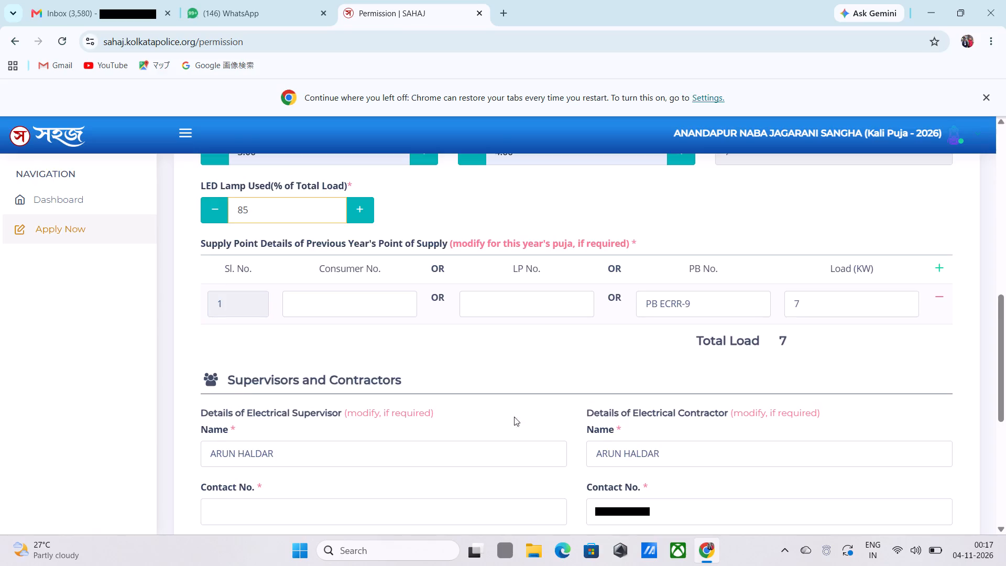
scroll(510, 412, down, 2)
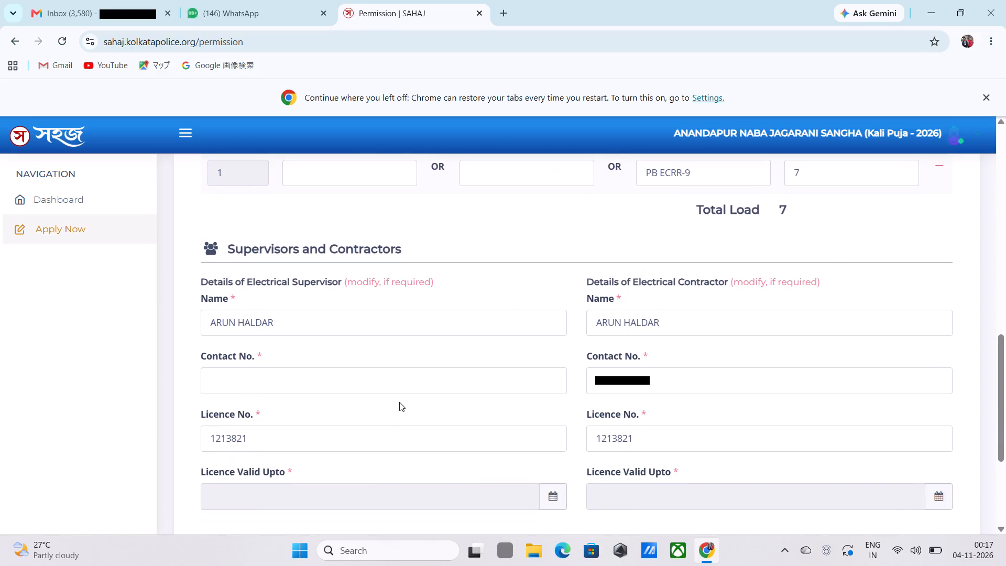
scroll(402, 399, down, 1)
drag(341, 262, 0, 311)
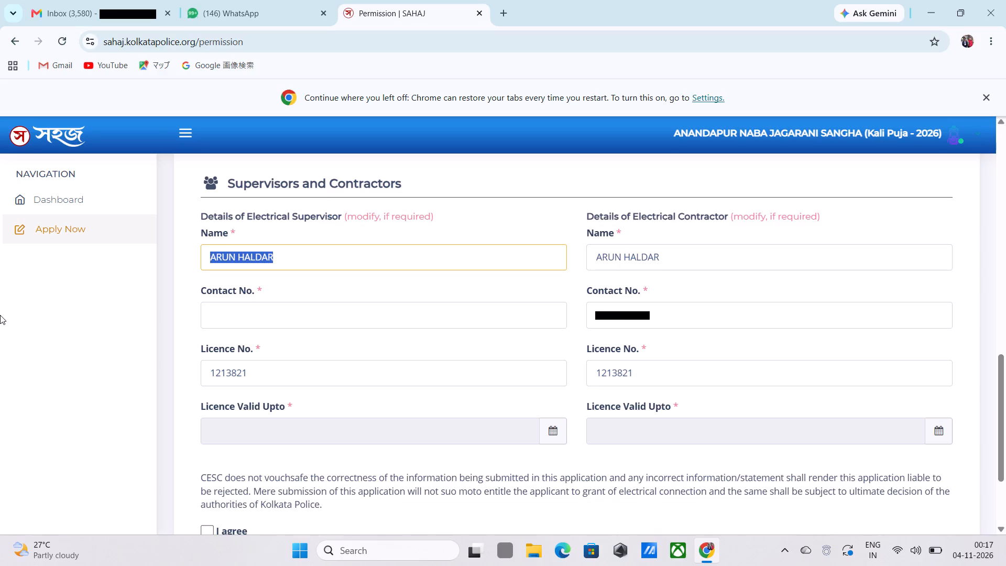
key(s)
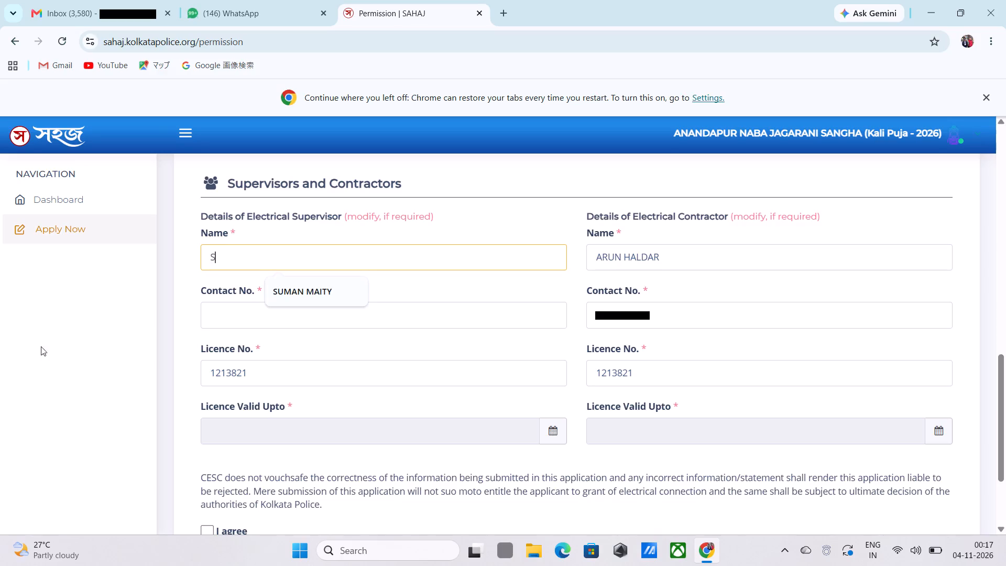
click(300, 290)
click(289, 315)
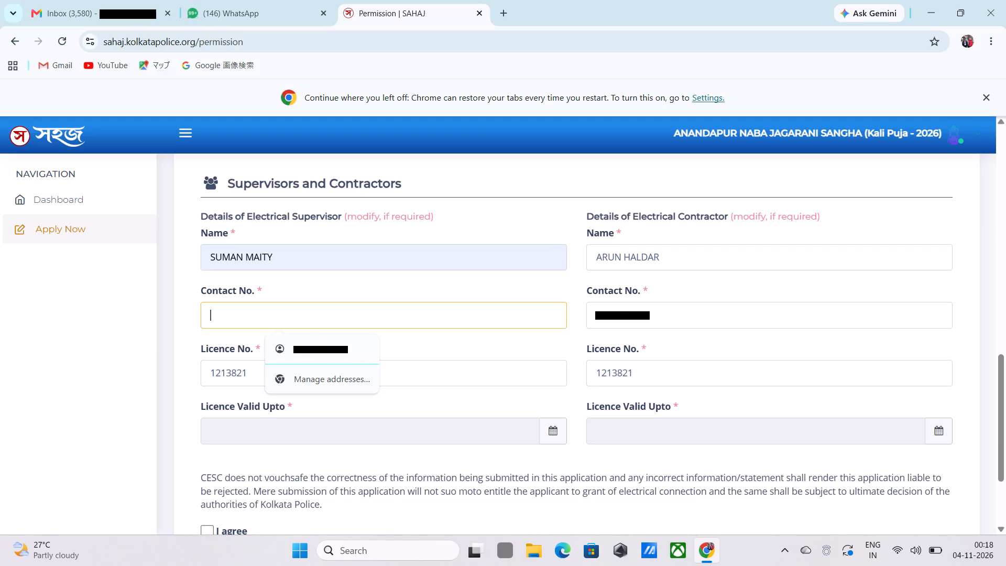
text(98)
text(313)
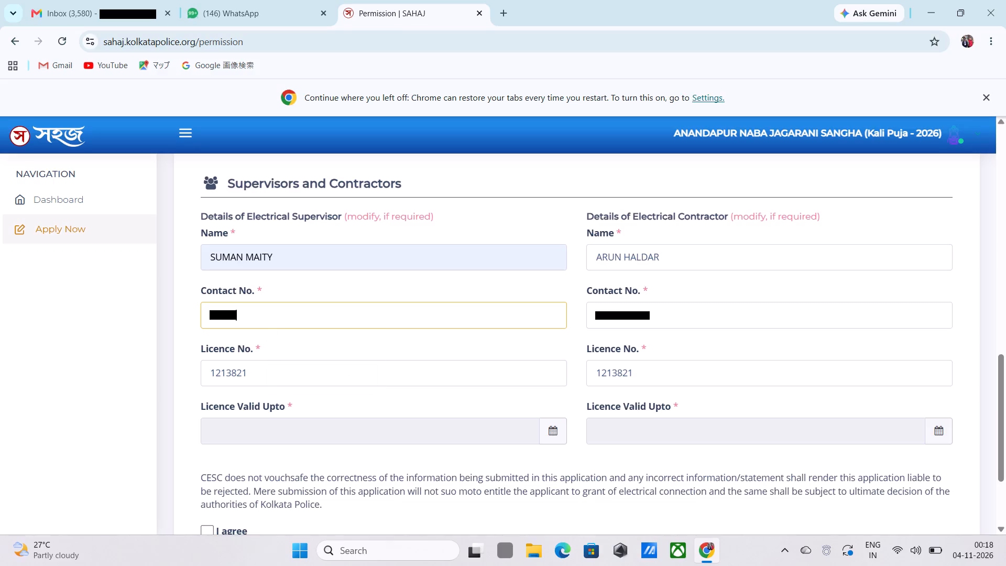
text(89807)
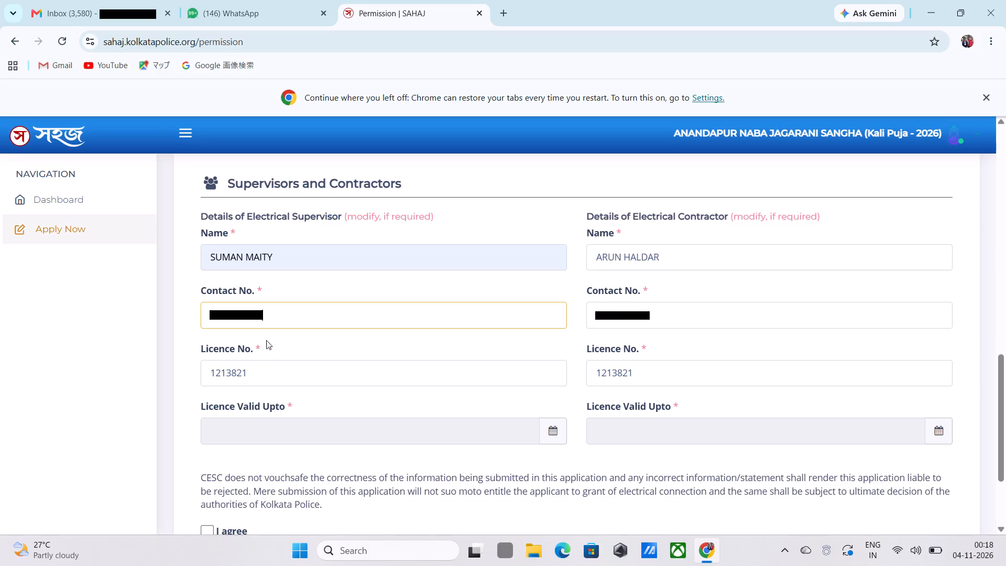
Replace the electrical supervisor's licence number with the remembered entry starting with 20.
drag(300, 368, 163, 379)
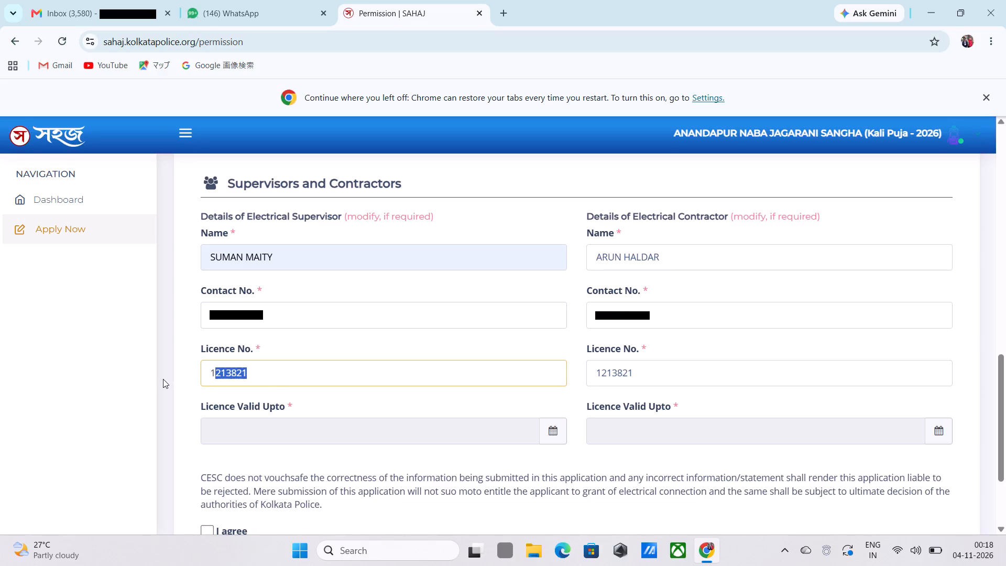
drag(163, 379, 163, 378)
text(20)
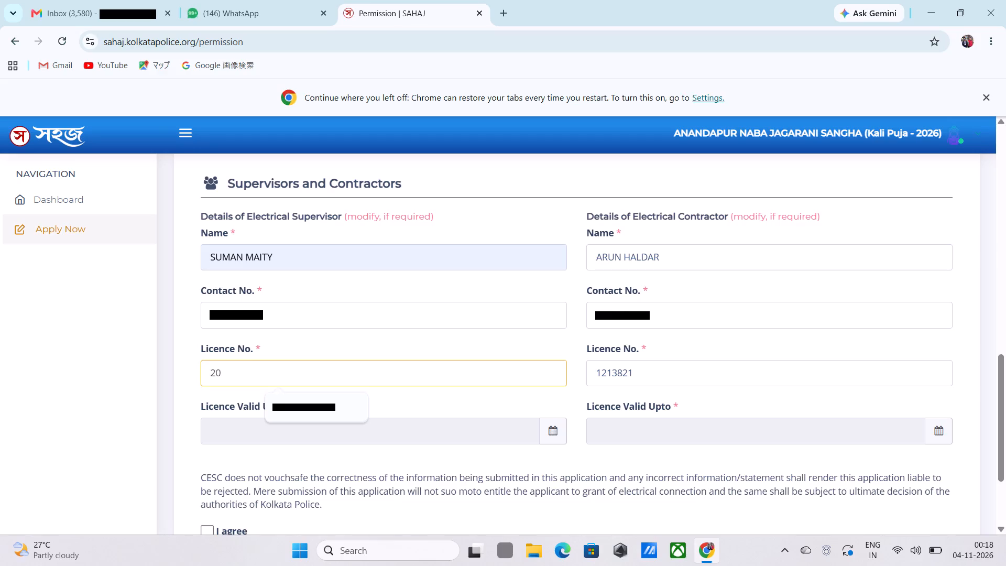
click(294, 410)
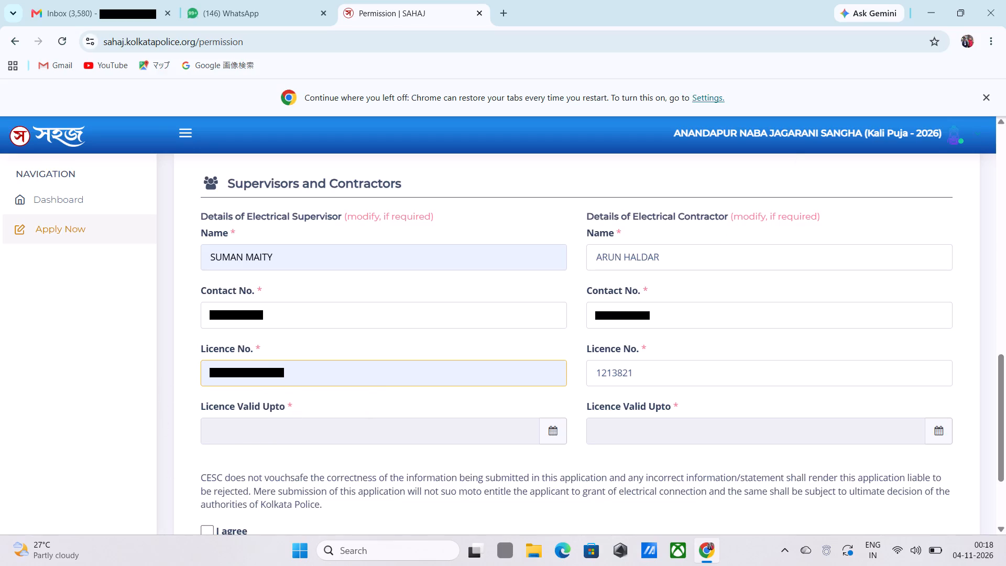
Replace the electrical contractor's name with PAYEL ELECTRIC and enter the contractor's new contact number.
drag(690, 252, 531, 268)
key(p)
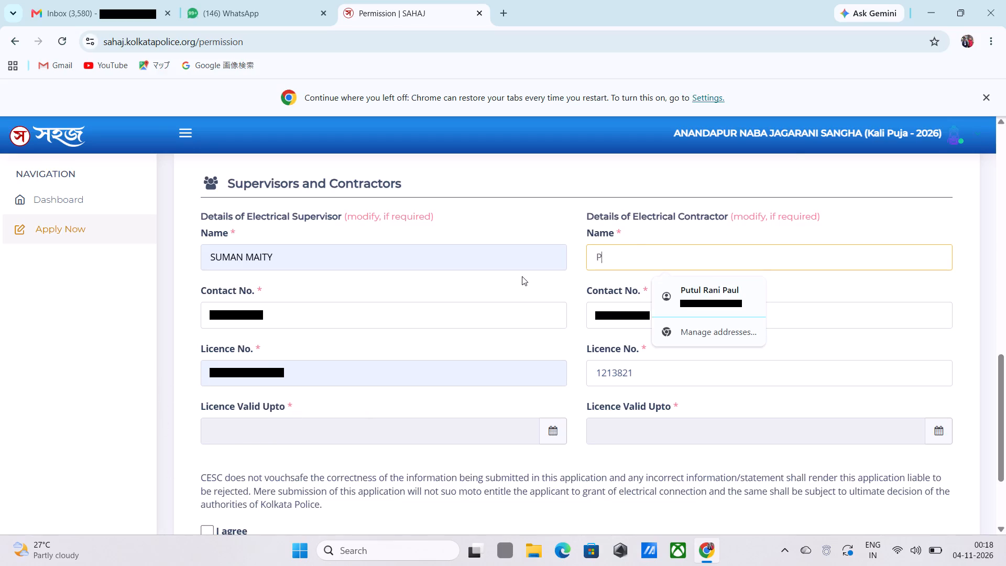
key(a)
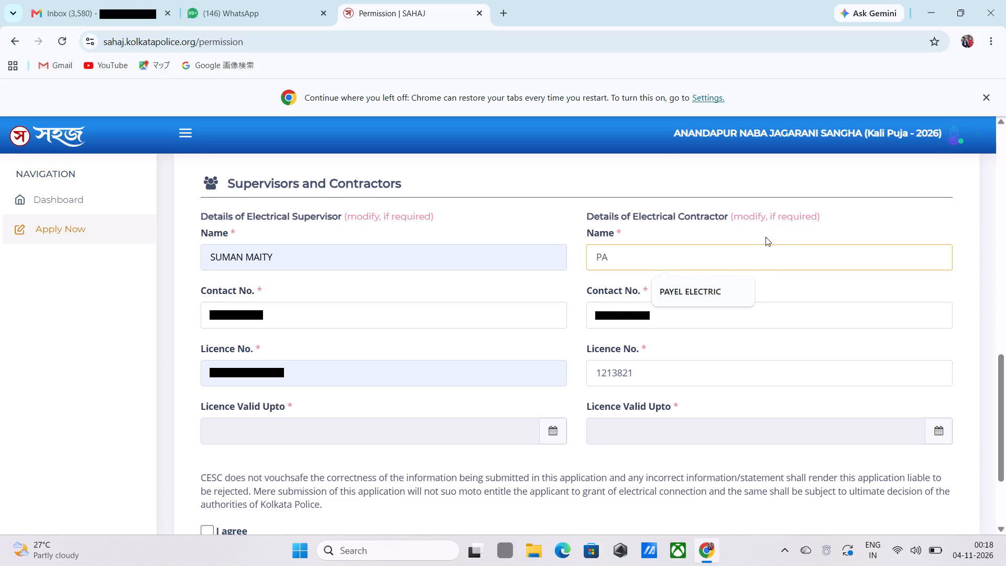
click(698, 291)
drag(653, 314, 645, 314)
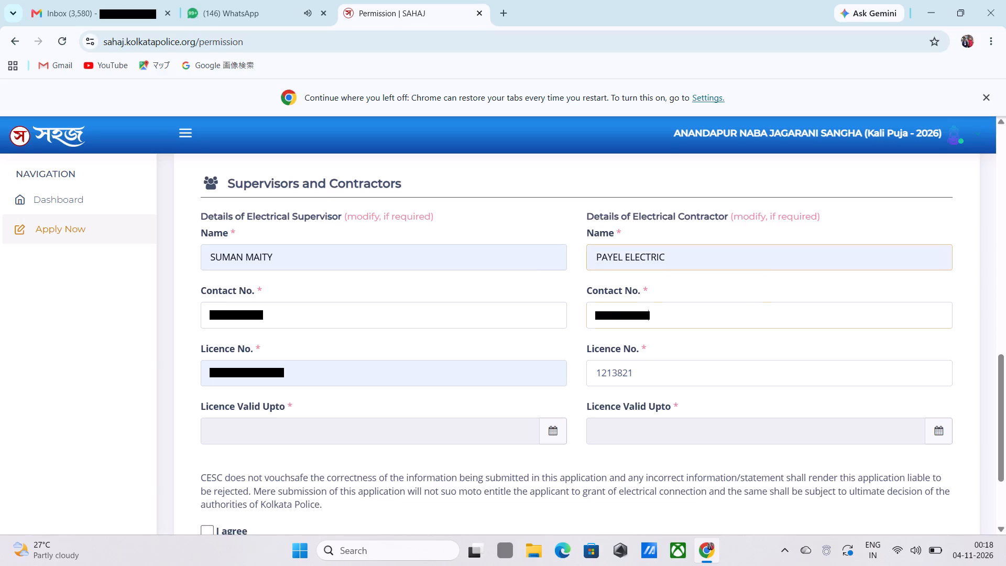
drag(645, 314, 578, 315)
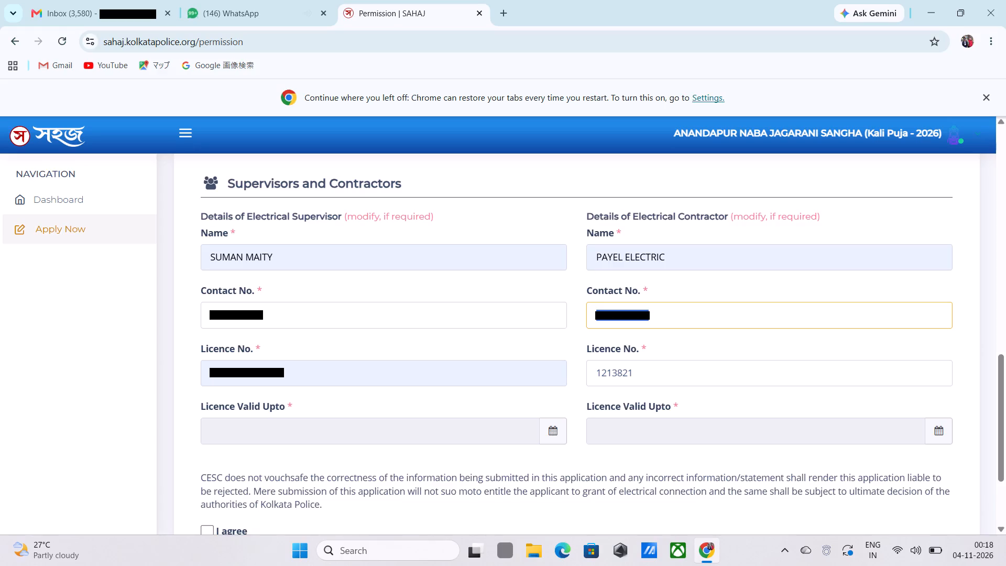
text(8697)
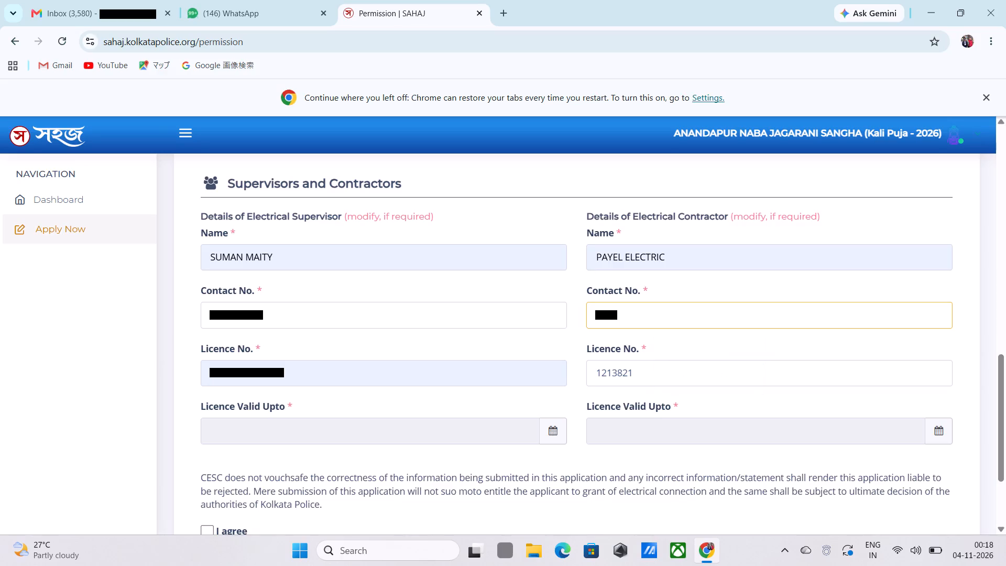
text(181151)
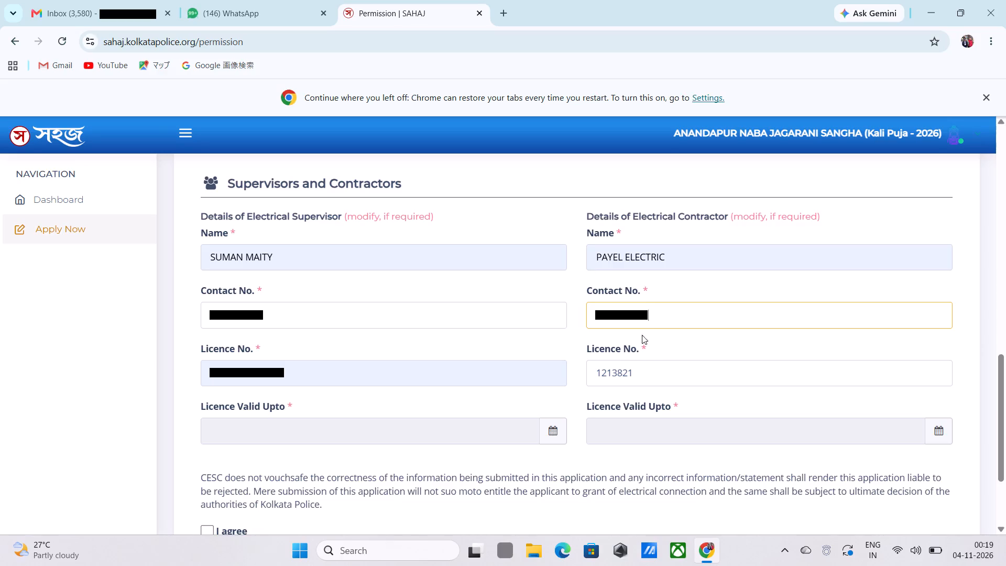
Replace the electrical contractor's licence number with the remembered entry starting with 2023.
scroll(590, 351, down, 2)
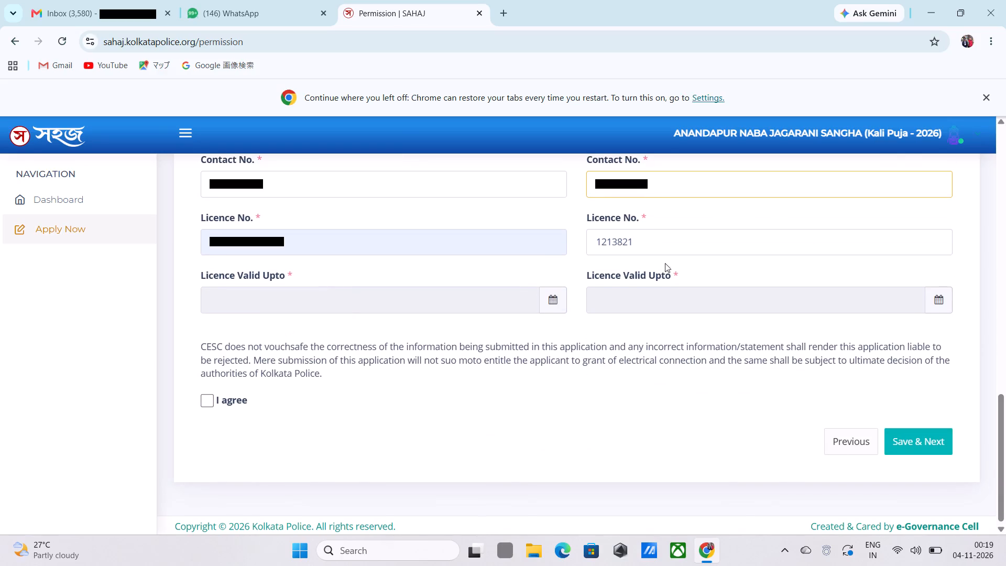
drag(688, 241, 573, 251)
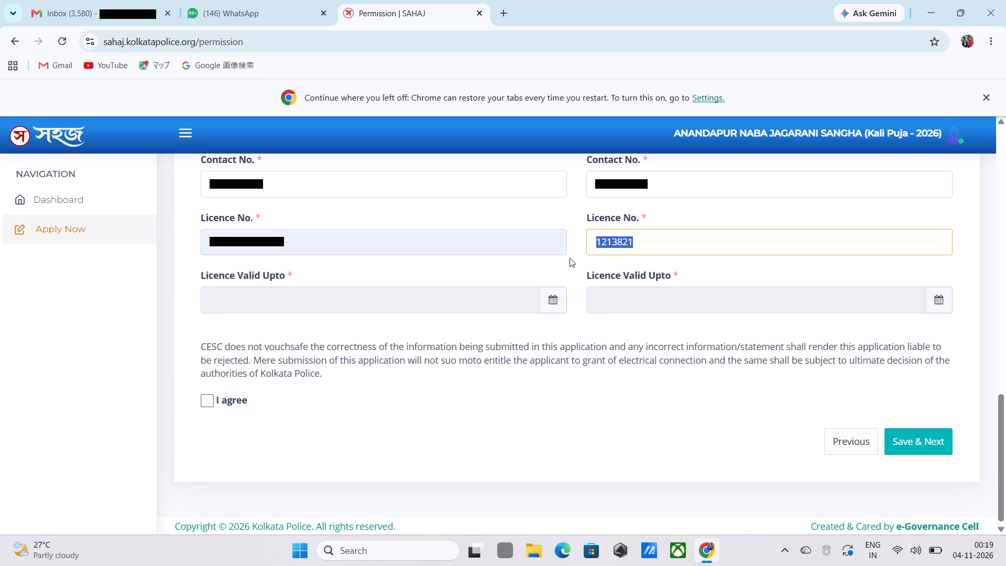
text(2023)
click(674, 273)
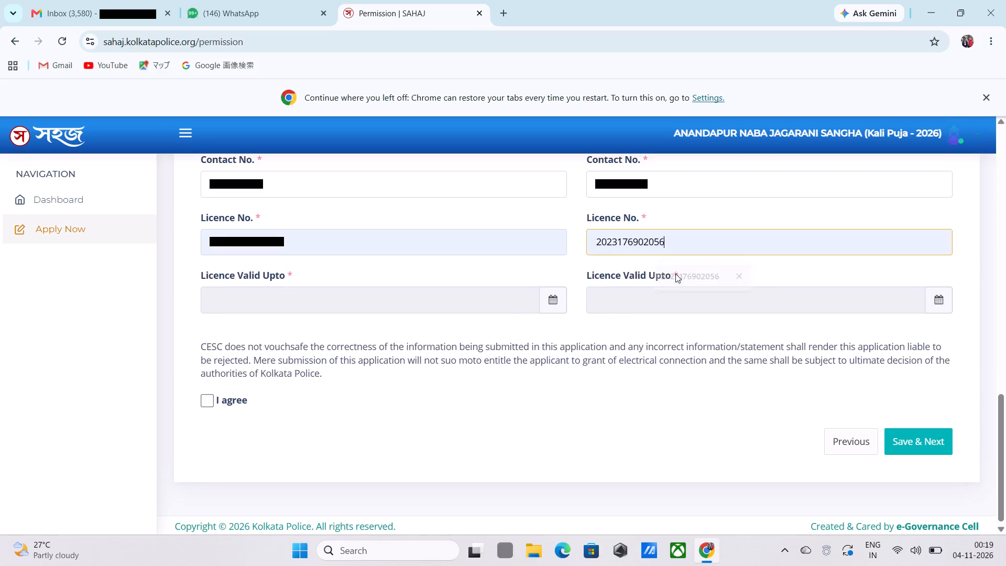
Set the electrical supervisor's licence validity date to 19-08-2029.
click(482, 298)
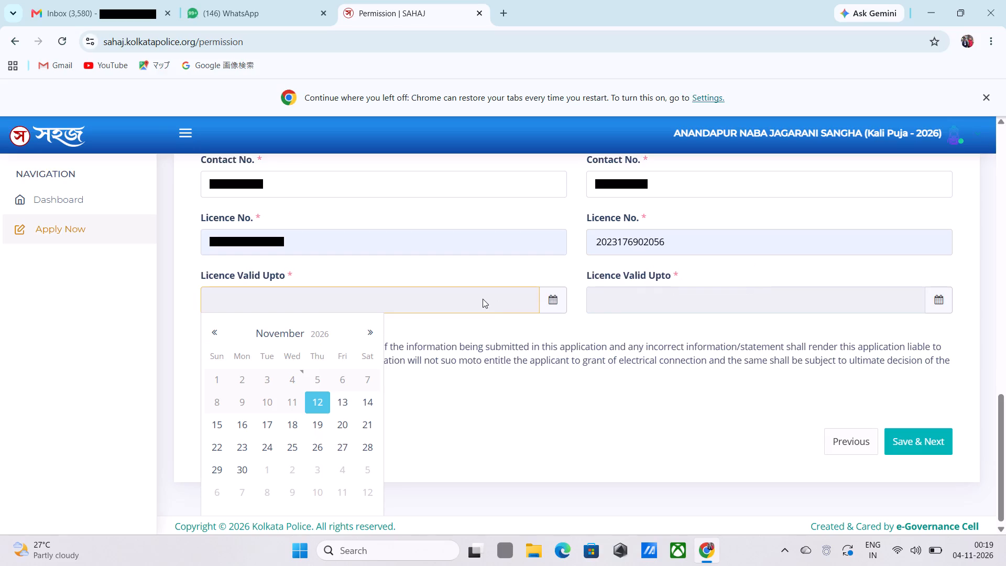
double_click(371, 330)
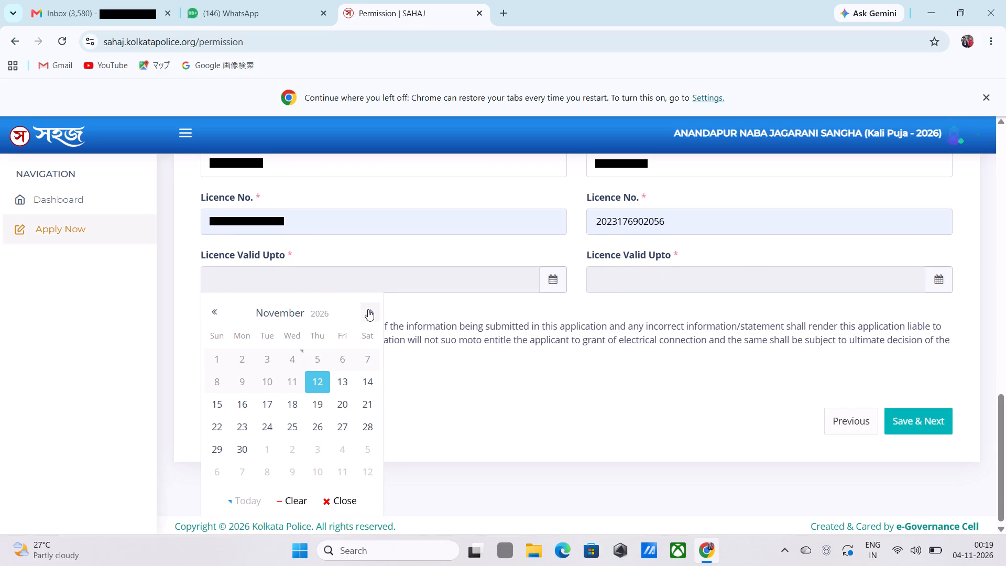
triple_click(369, 309)
triple_click(369, 309)
triple_click(369, 309)
triple_click(369, 309)
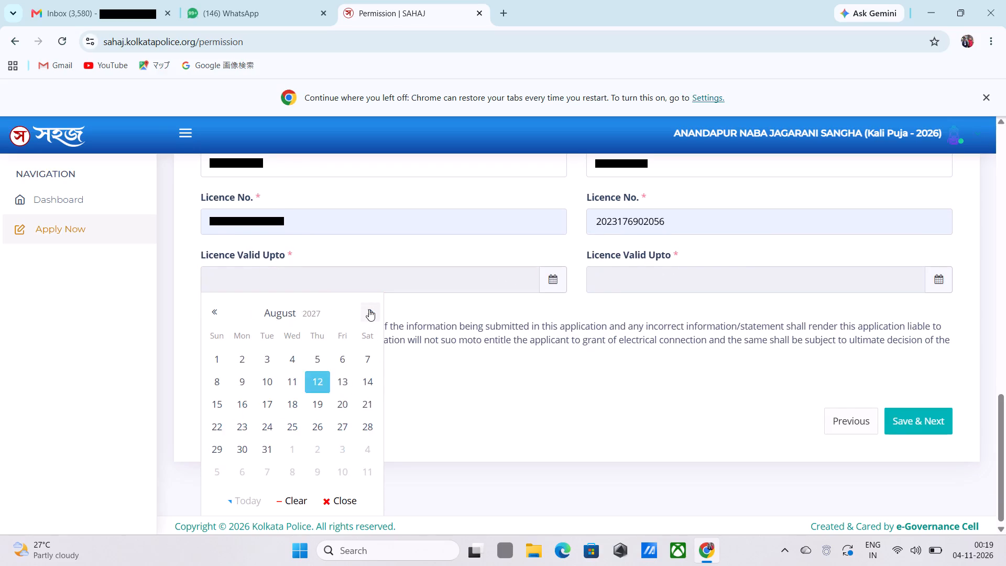
triple_click(369, 309)
triple_click(369, 309)
triple_click(369, 309)
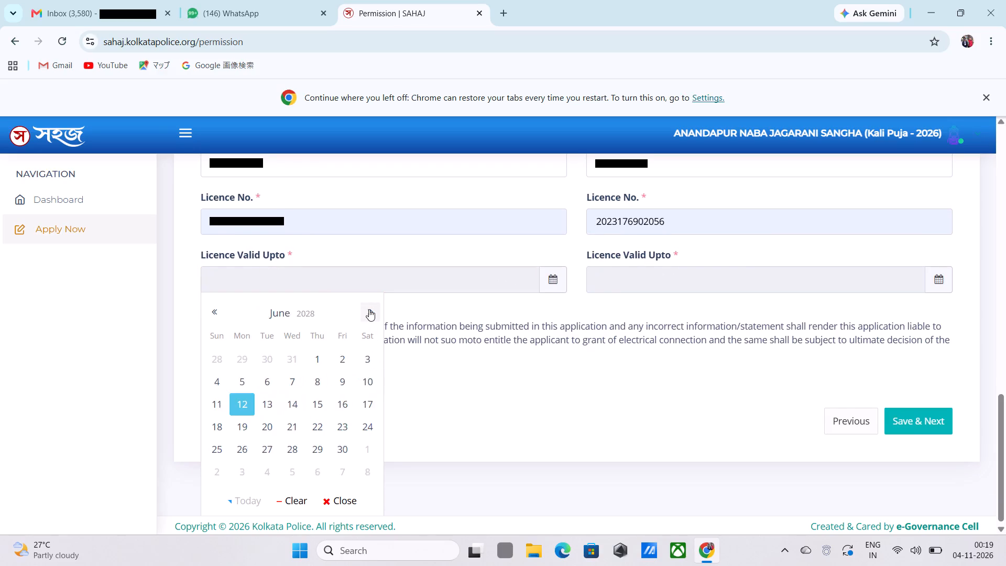
double_click(369, 309)
triple_click(369, 309)
double_click(369, 309)
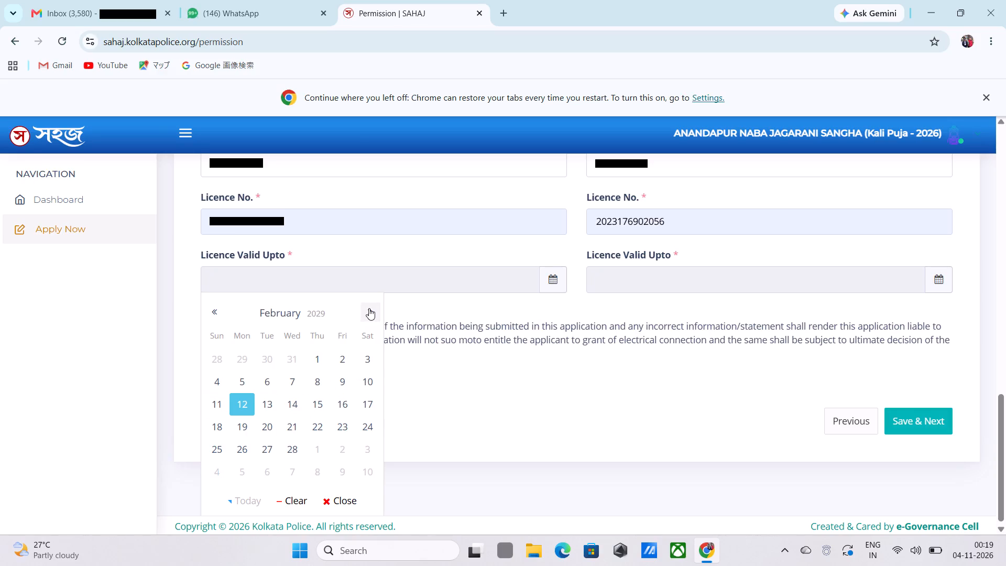
triple_click(369, 307)
double_click(369, 307)
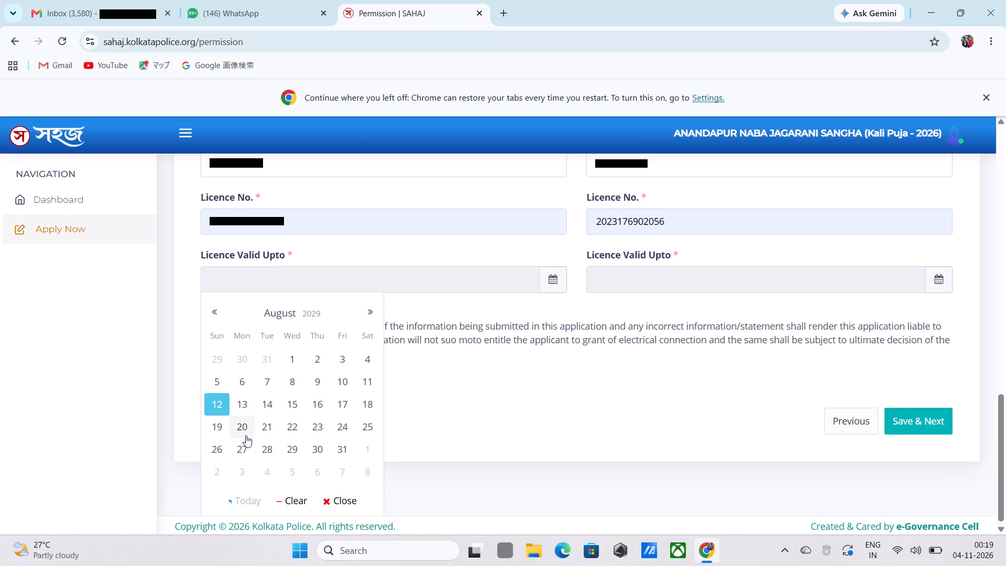
click(222, 427)
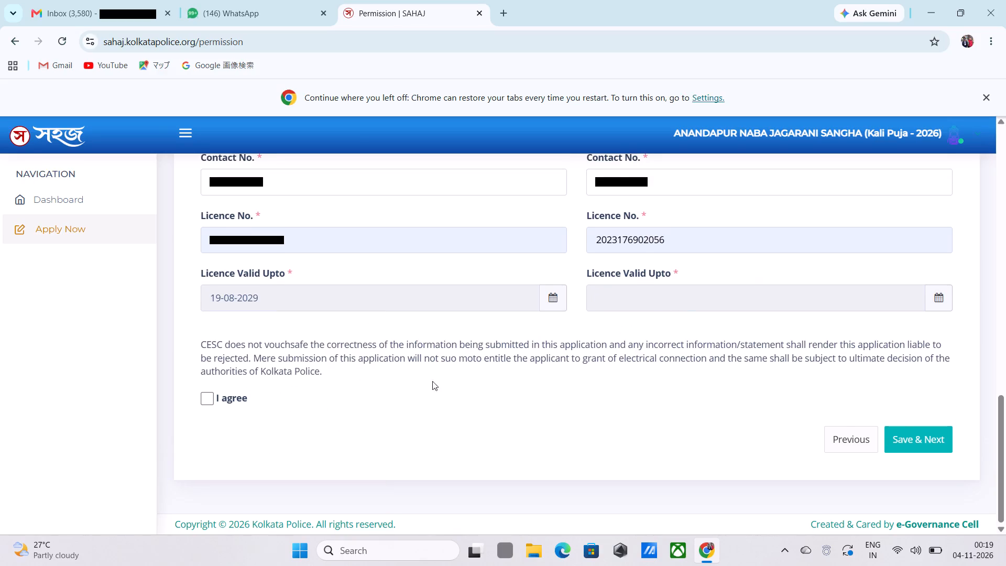
Set the electrical contractor's licence validity date to 29-03-2028.
click(785, 298)
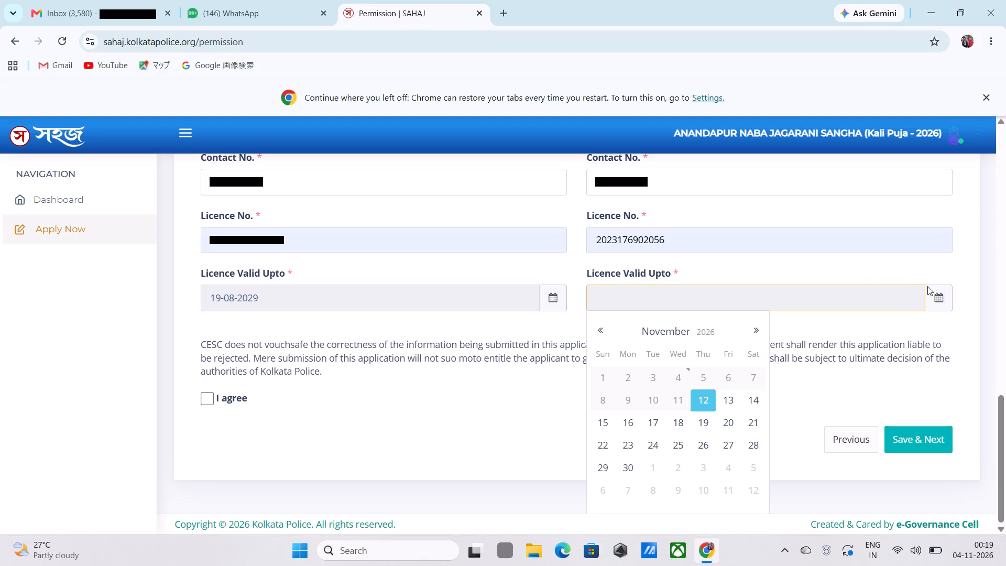
click(940, 301)
click(936, 298)
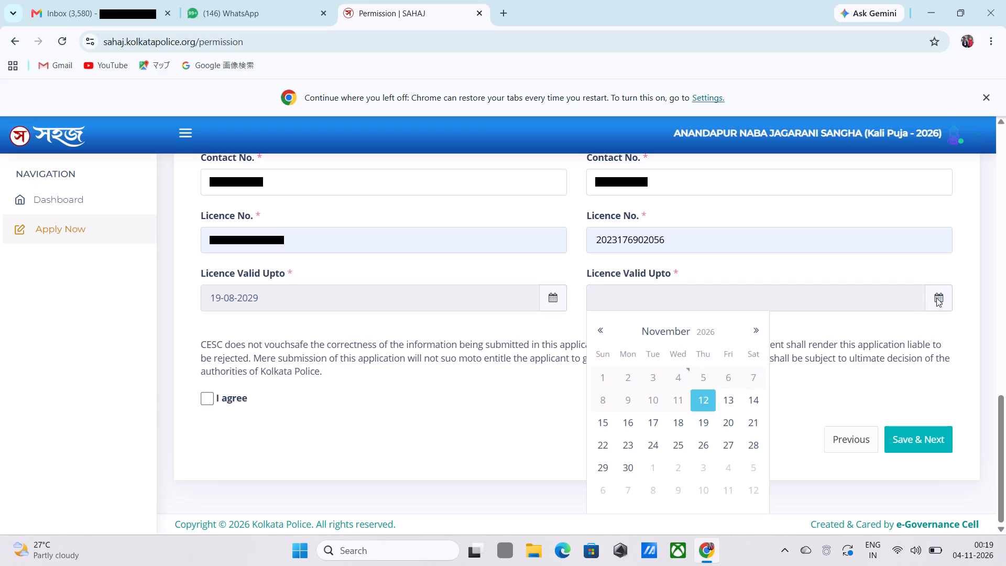
click(866, 293)
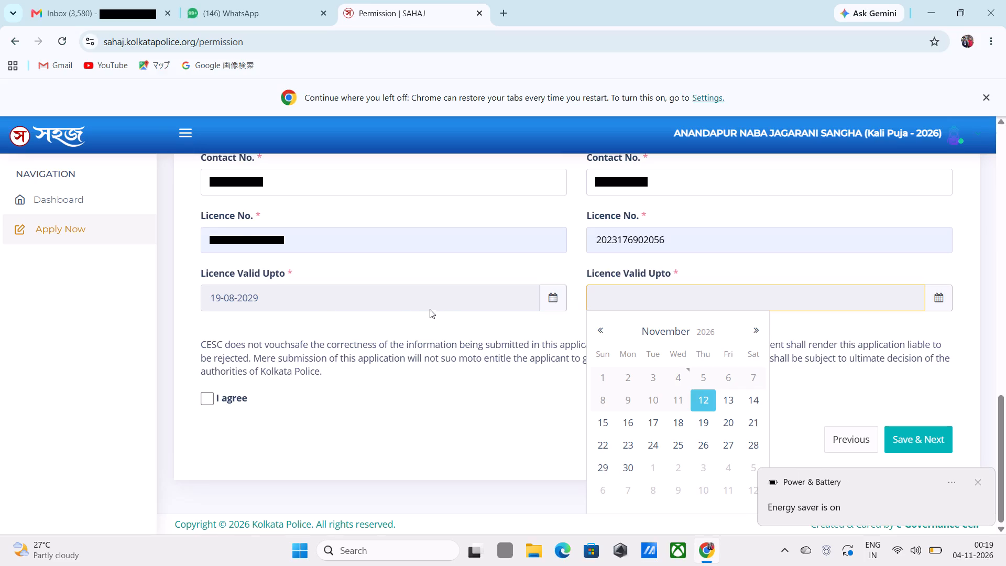
double_click(752, 331)
triple_click(753, 309)
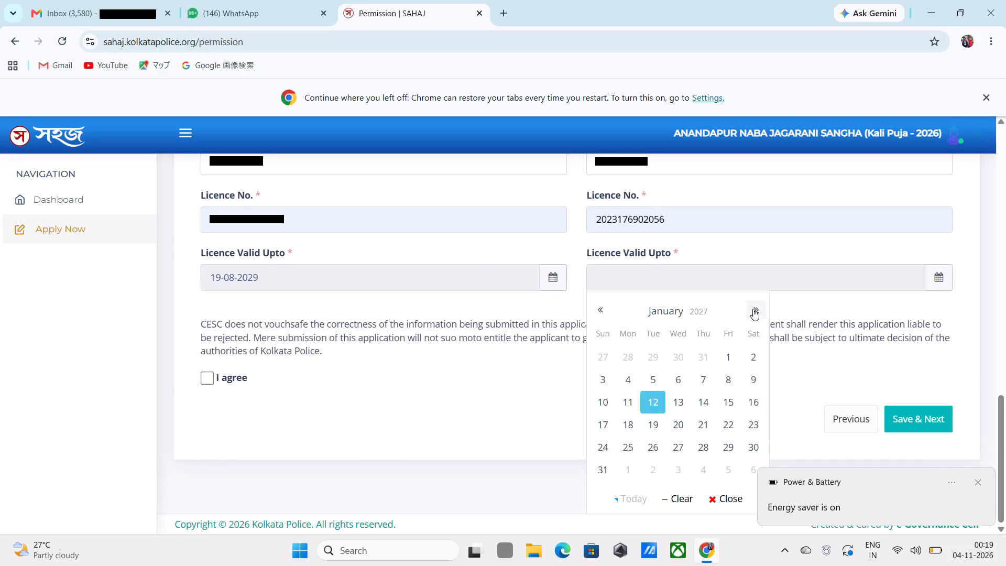
triple_click(754, 309)
triple_click(754, 309)
triple_click(755, 308)
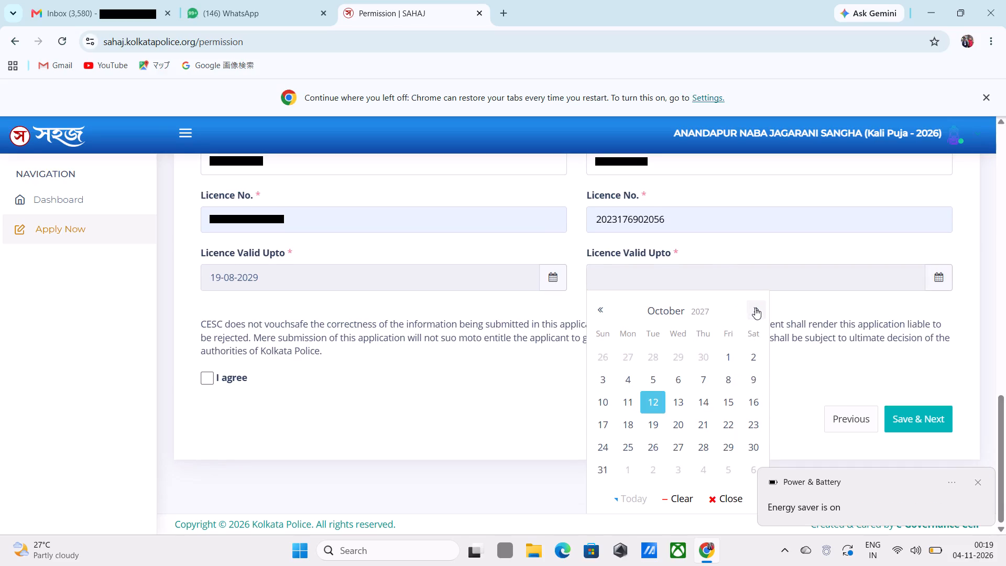
click(755, 308)
triple_click(755, 308)
click(755, 308)
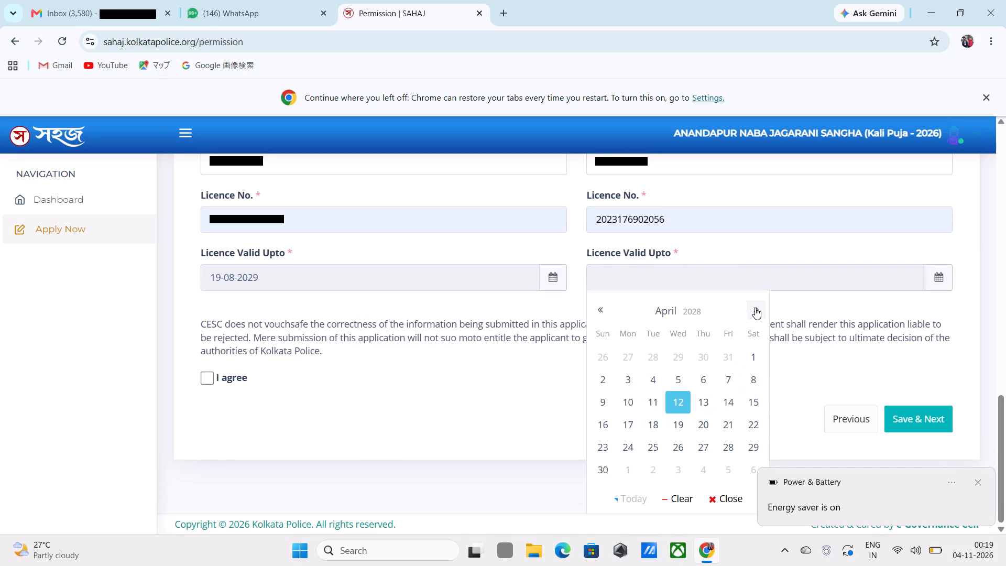
click(602, 310)
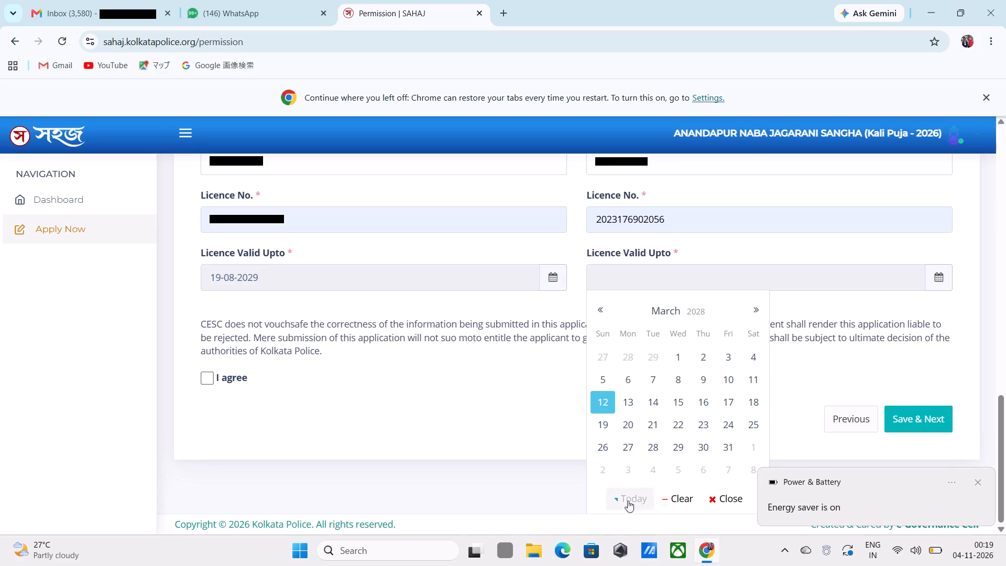
click(679, 450)
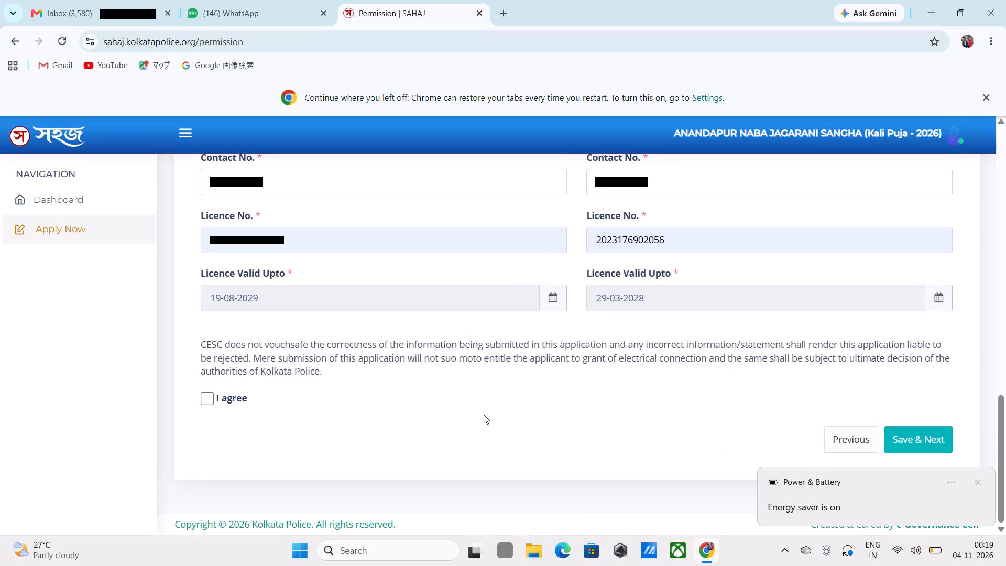
Agree to the CESC declaration, save the power supply part and proceed to PART-D.
scroll(483, 415, down, 1)
click(212, 399)
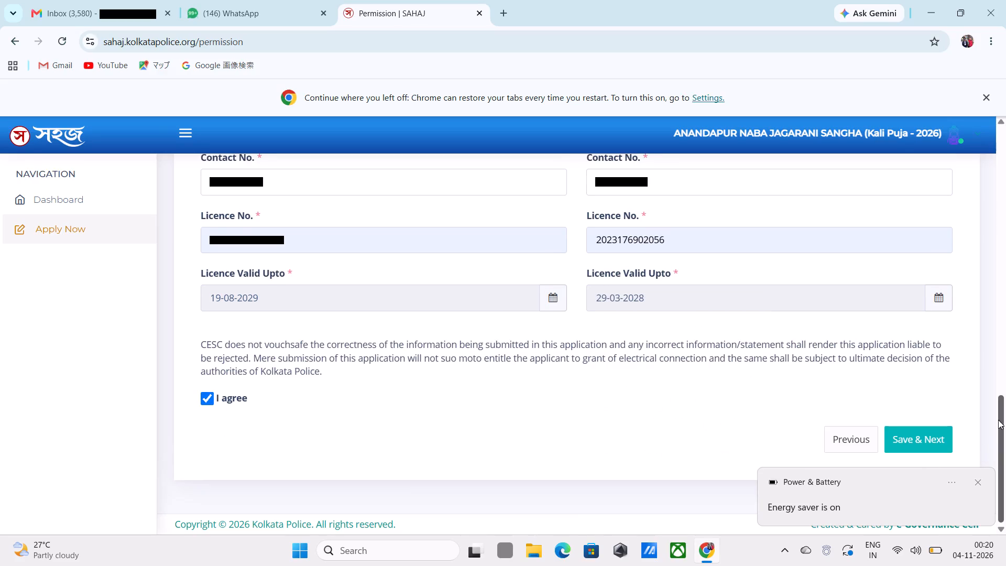
click(926, 435)
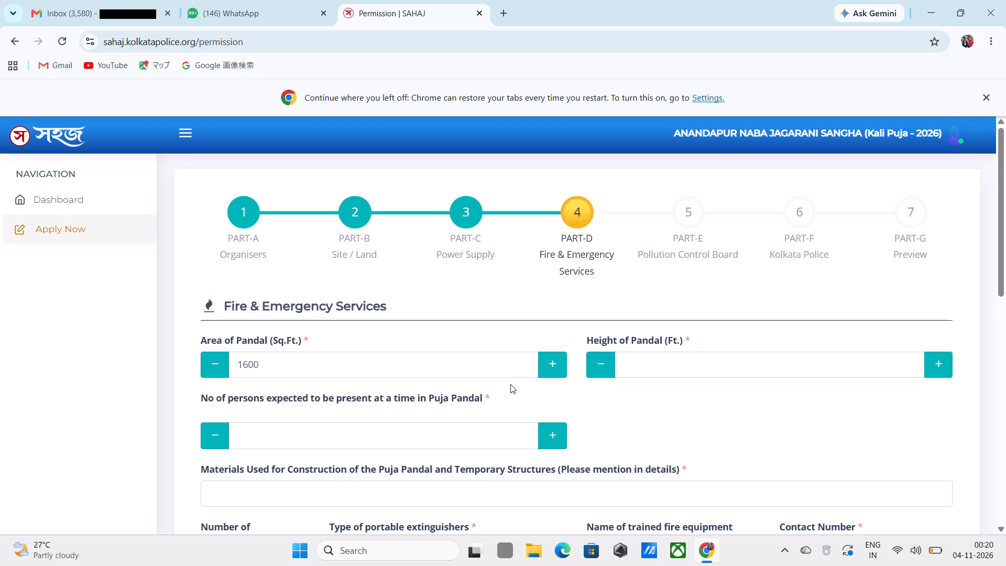
Look over the Fire & Emergency Services fields and enter 35 ft as the height of the pandal.
scroll(516, 380, down, 5)
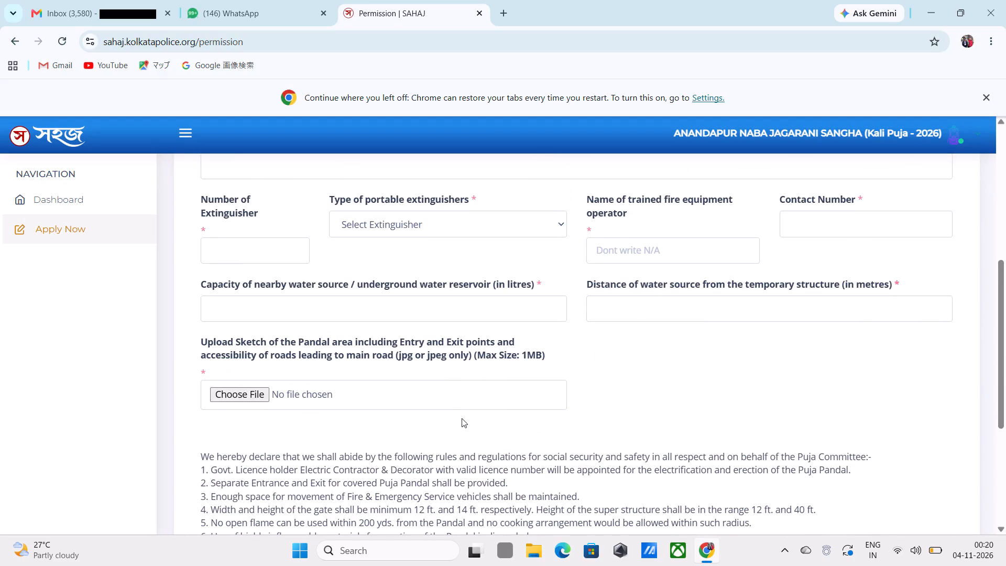
scroll(472, 414, up, 1)
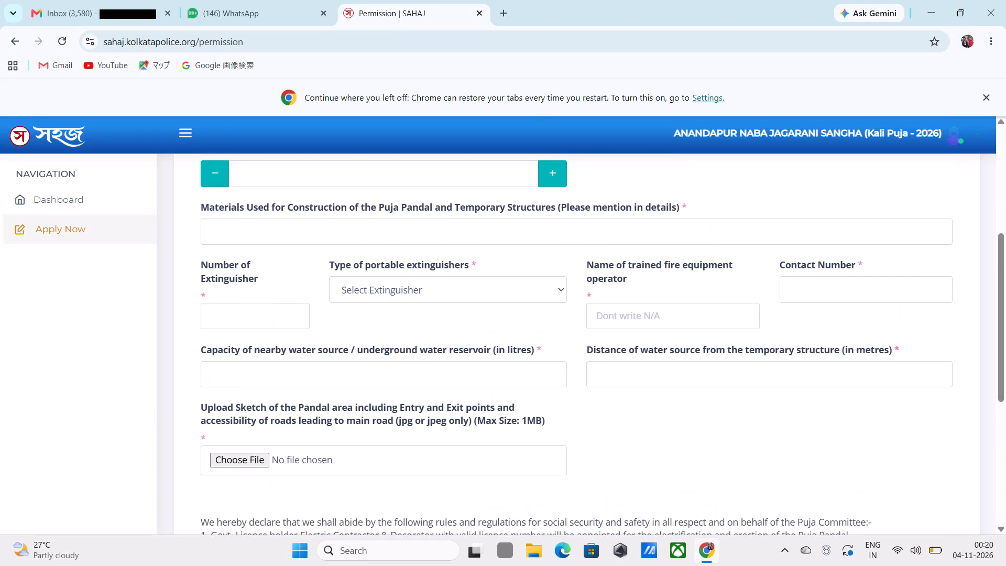
scroll(560, 385, up, 4)
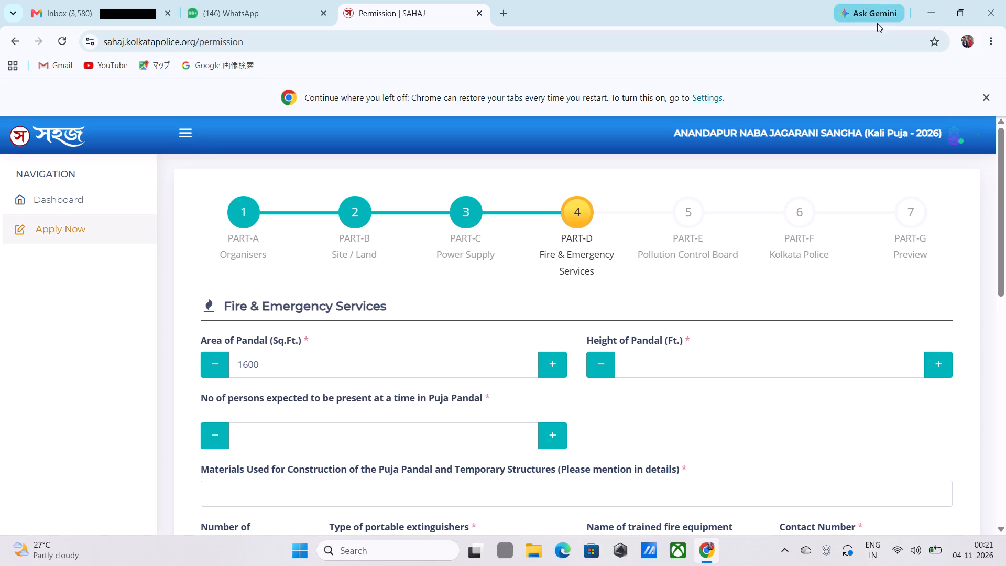
scroll(629, 491, down, 2)
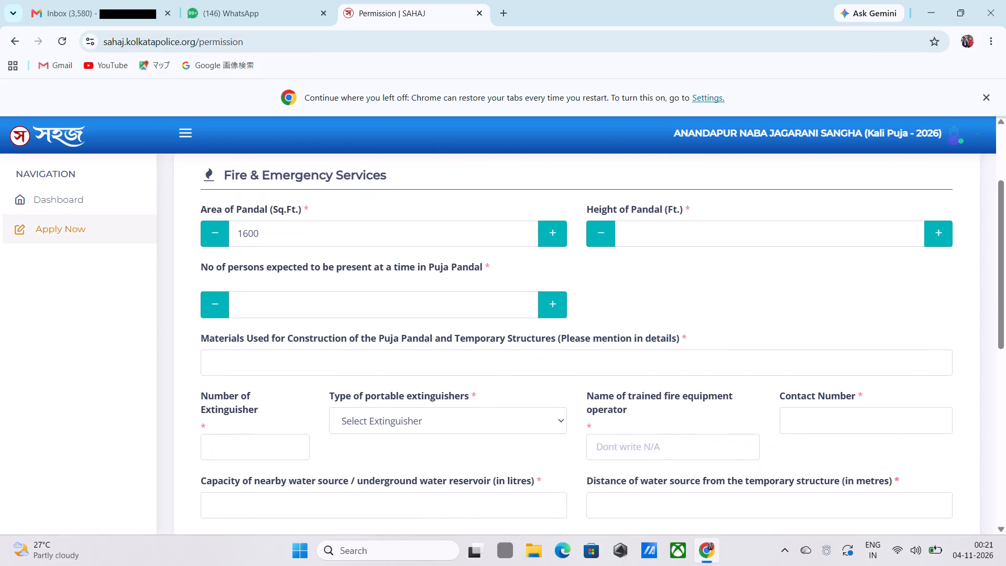
click(758, 233)
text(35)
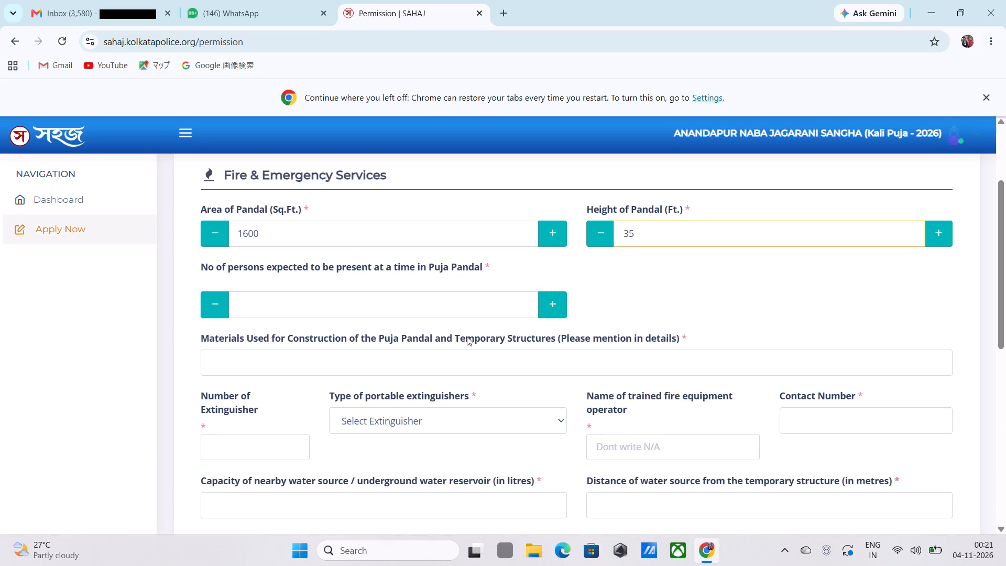
Enter 35 as the number of persons expected to be present at a time in the puja pandal.
click(471, 308)
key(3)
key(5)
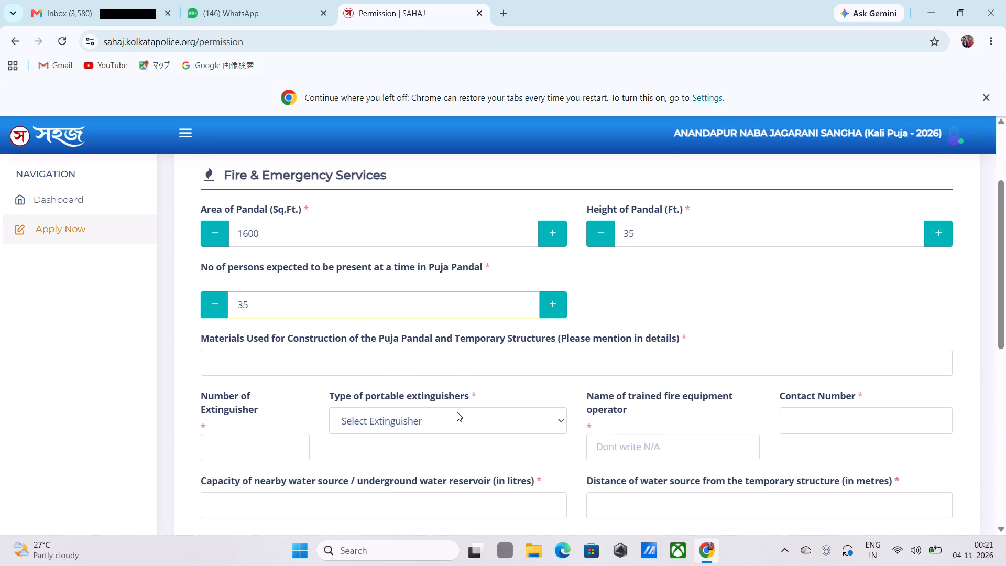
Enter "BAMBOO, CLOTH, BUTTAM, PLYWOOD ETC." as the materials used for constructing the puja pandal and temporary structures.
click(399, 363)
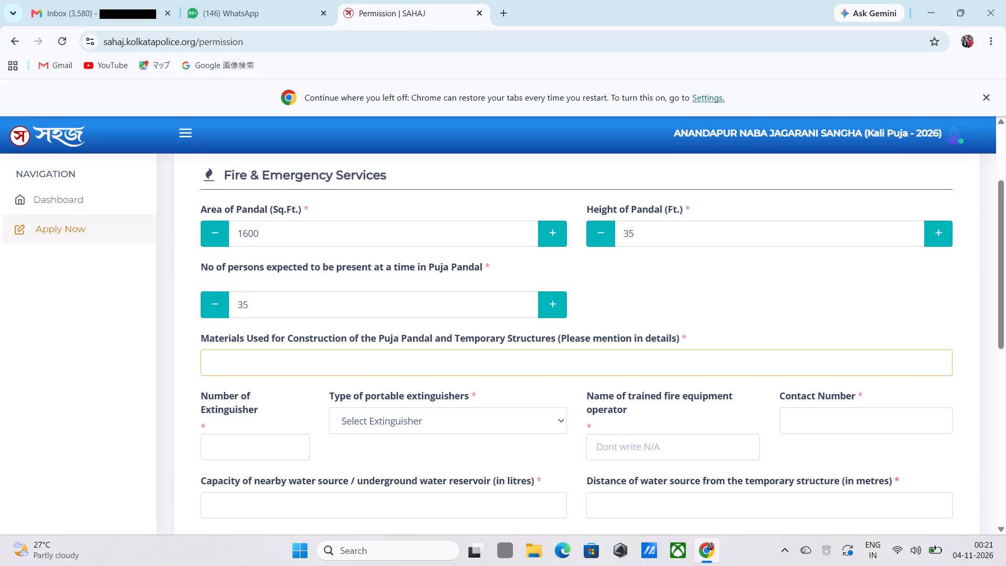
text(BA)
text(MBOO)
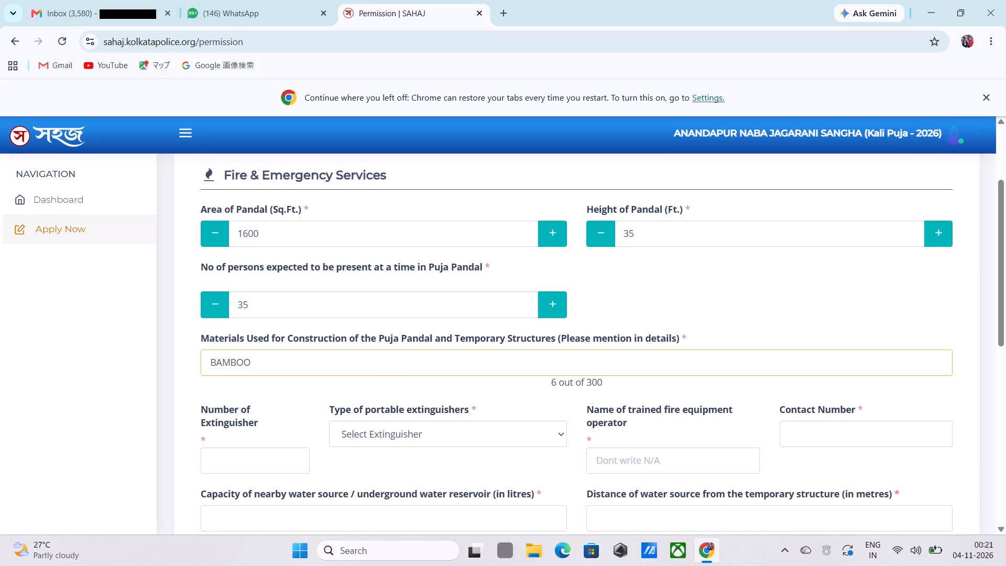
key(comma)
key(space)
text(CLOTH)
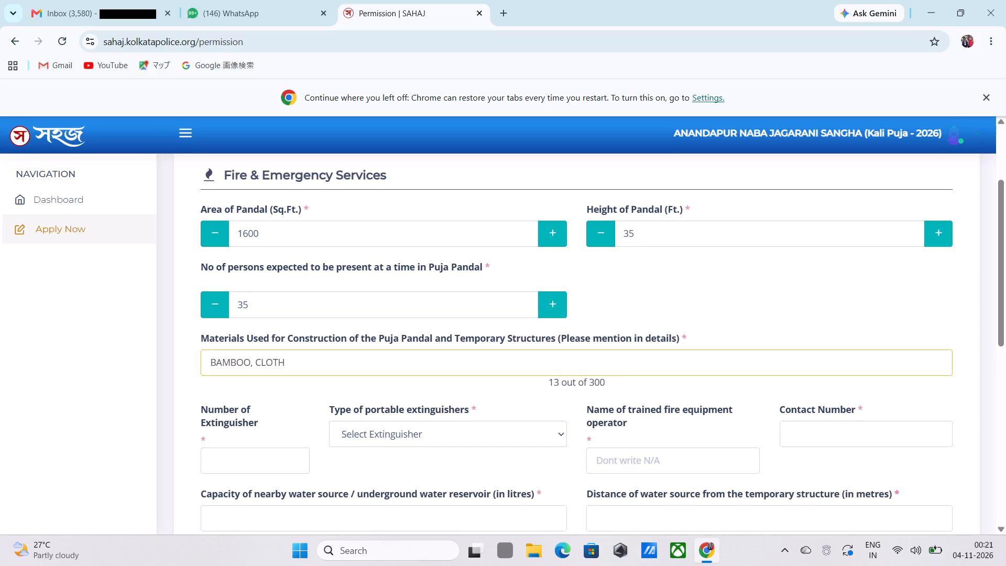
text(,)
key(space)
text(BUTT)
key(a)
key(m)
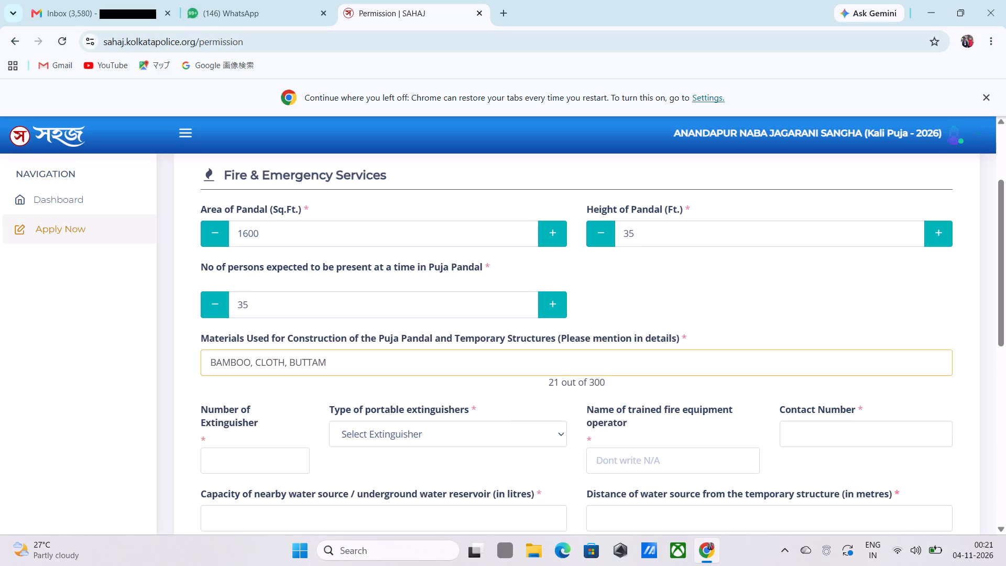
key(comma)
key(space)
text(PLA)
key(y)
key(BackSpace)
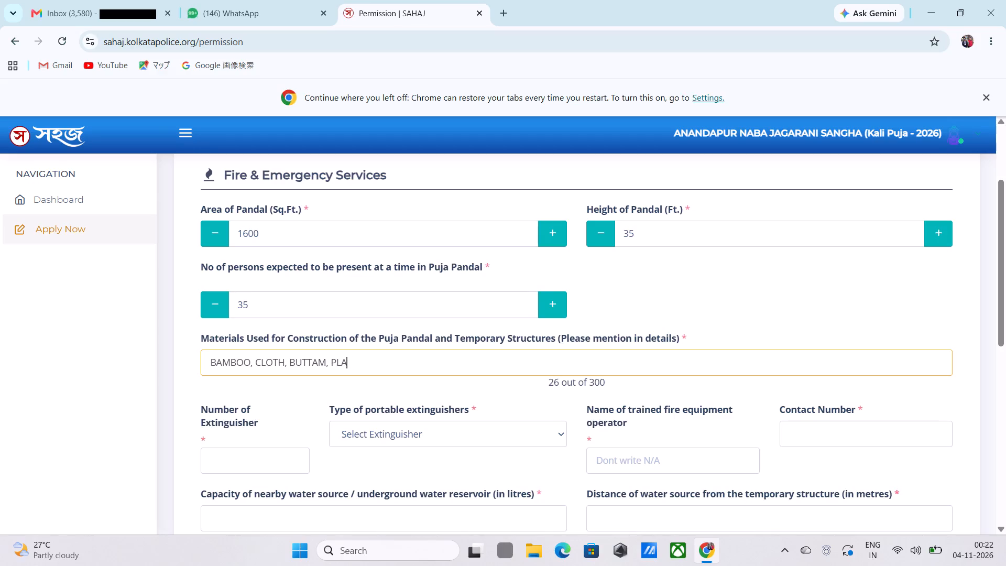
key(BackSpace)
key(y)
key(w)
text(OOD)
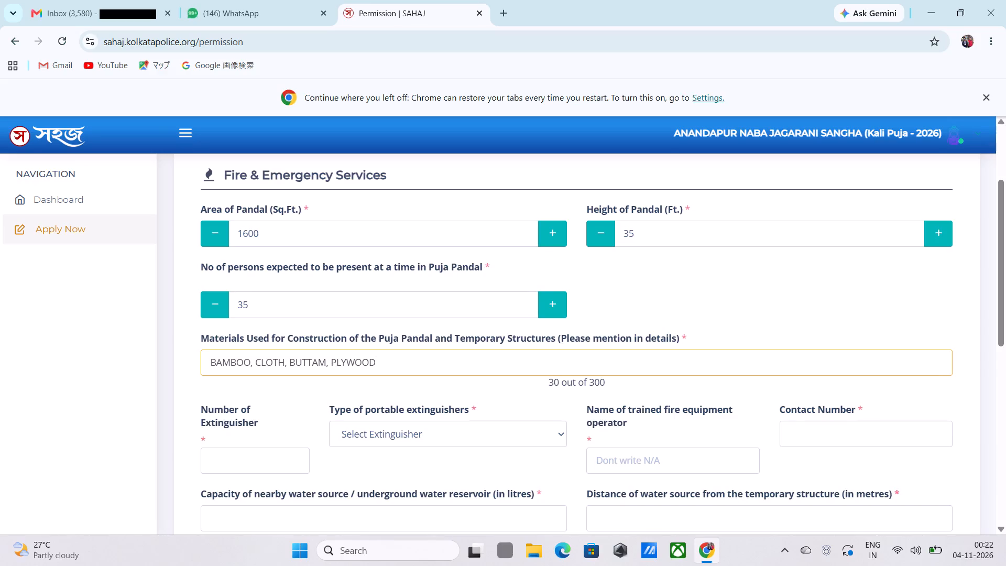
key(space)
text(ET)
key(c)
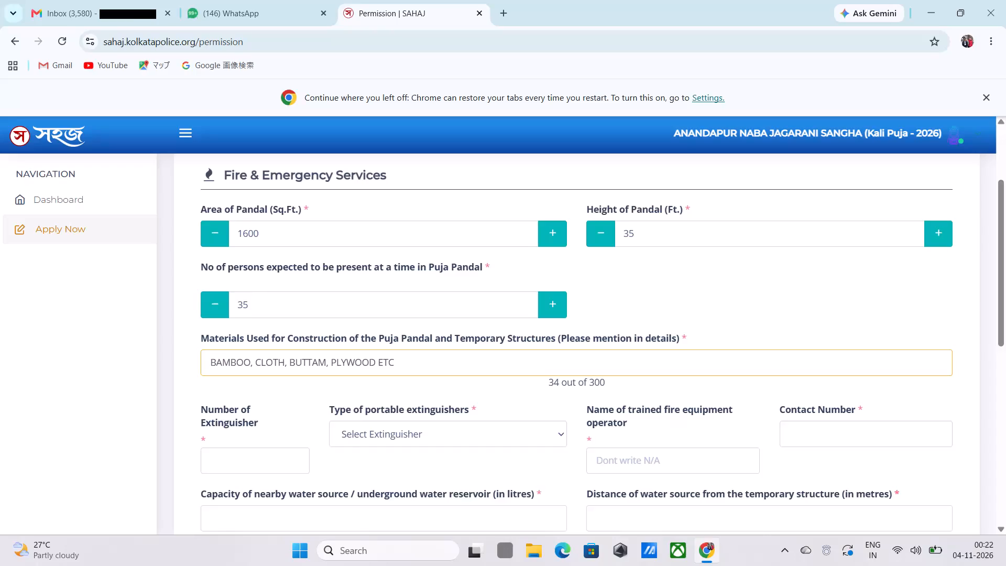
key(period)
Set the number of extinguishers to 2 and choose Water Type Extinguisher as the portable extinguisher type.
scroll(288, 395, down, 2)
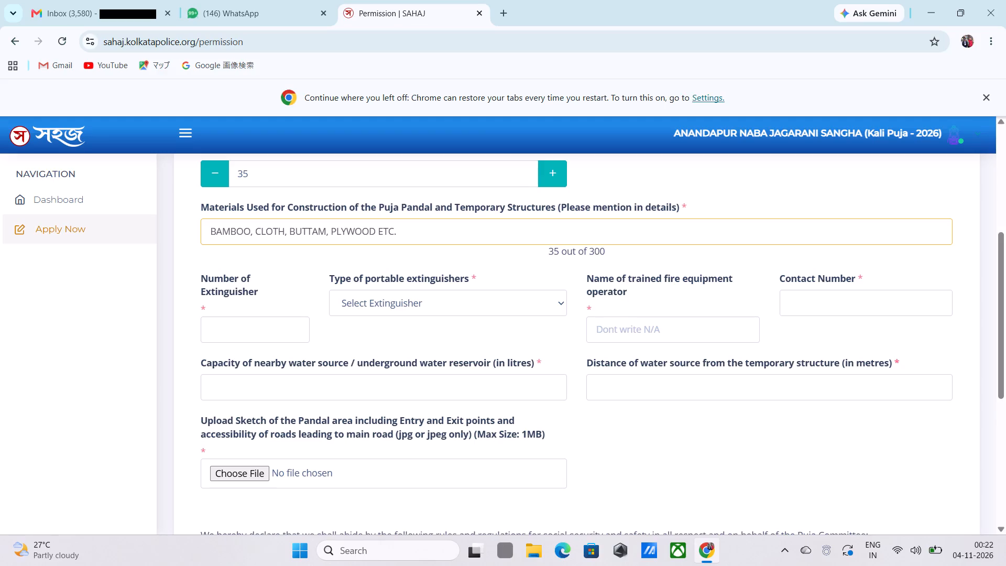
click(270, 328)
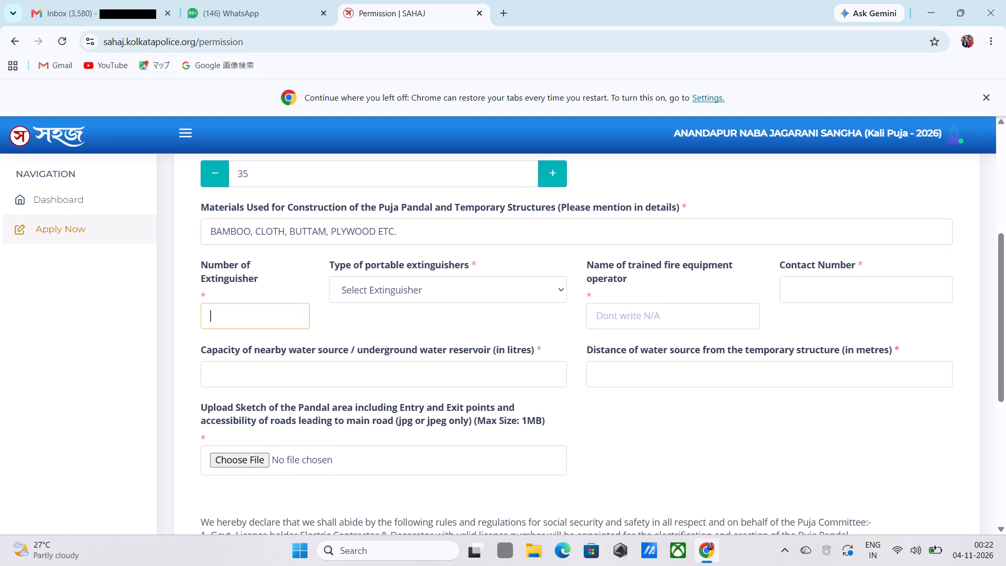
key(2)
click(436, 293)
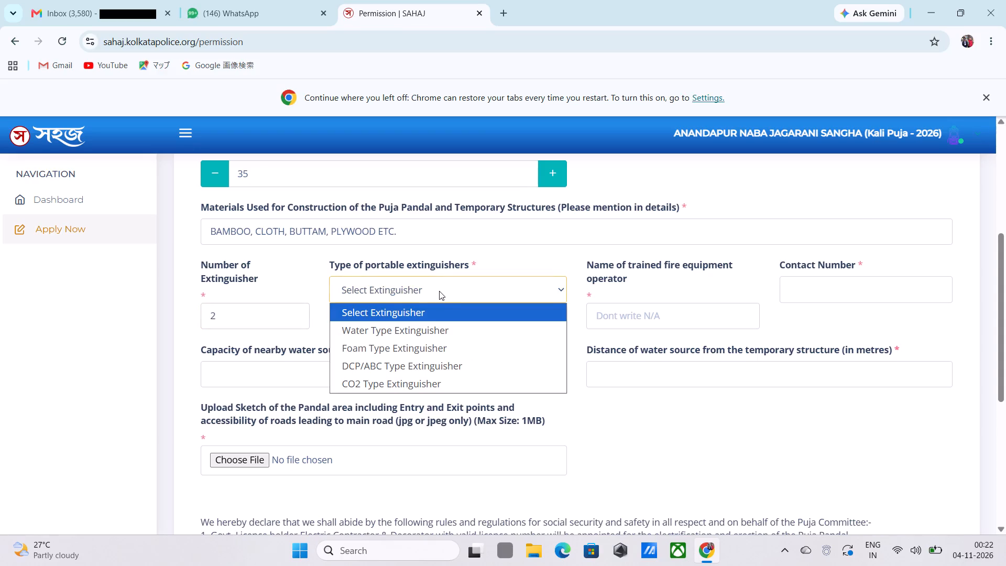
click(433, 325)
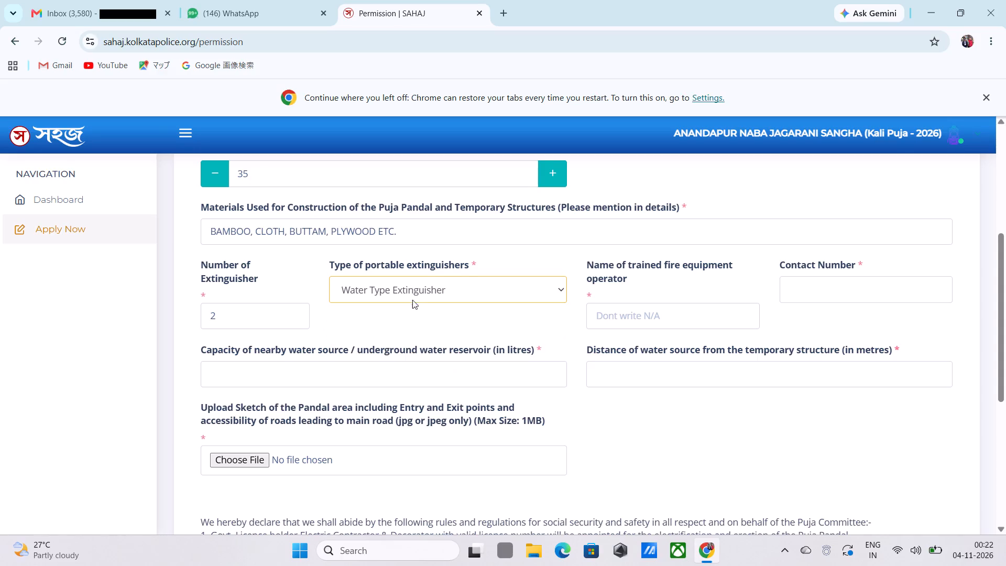
Enter the name of the trained fire equipment operator.
click(662, 316)
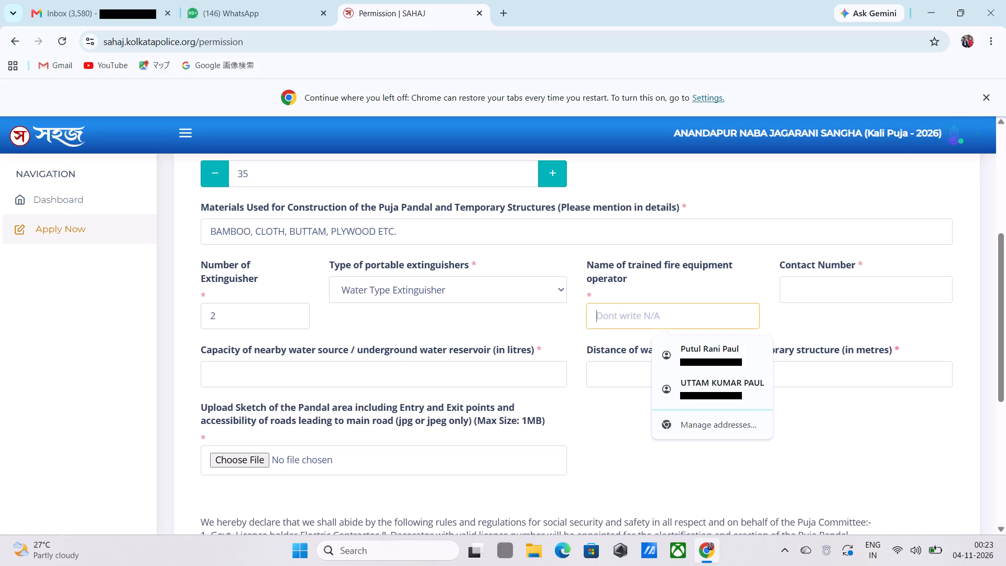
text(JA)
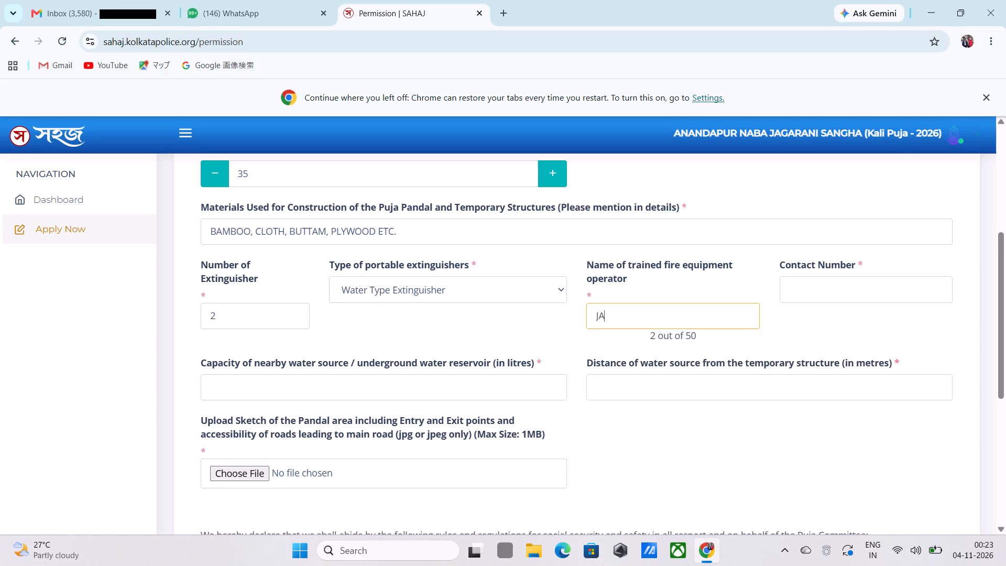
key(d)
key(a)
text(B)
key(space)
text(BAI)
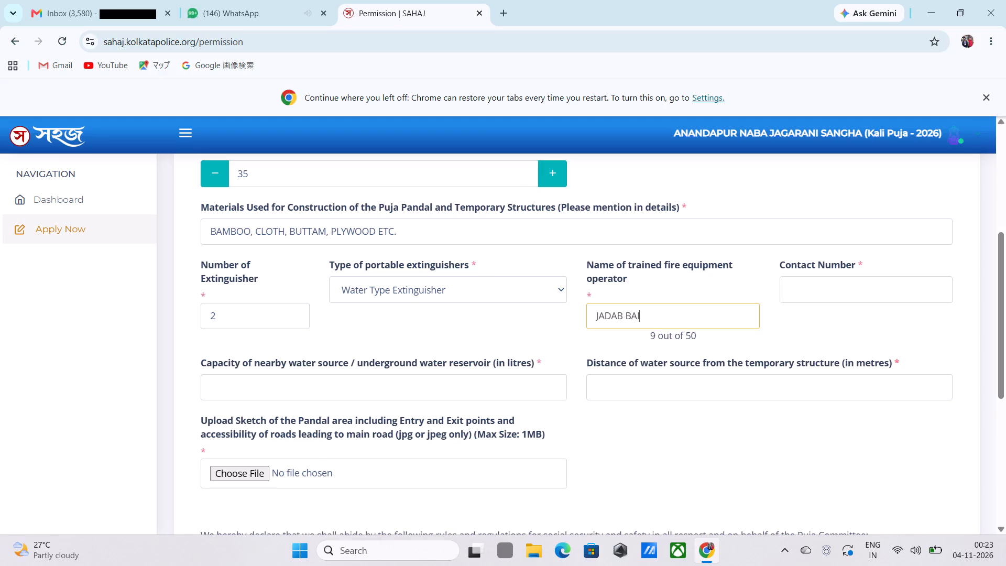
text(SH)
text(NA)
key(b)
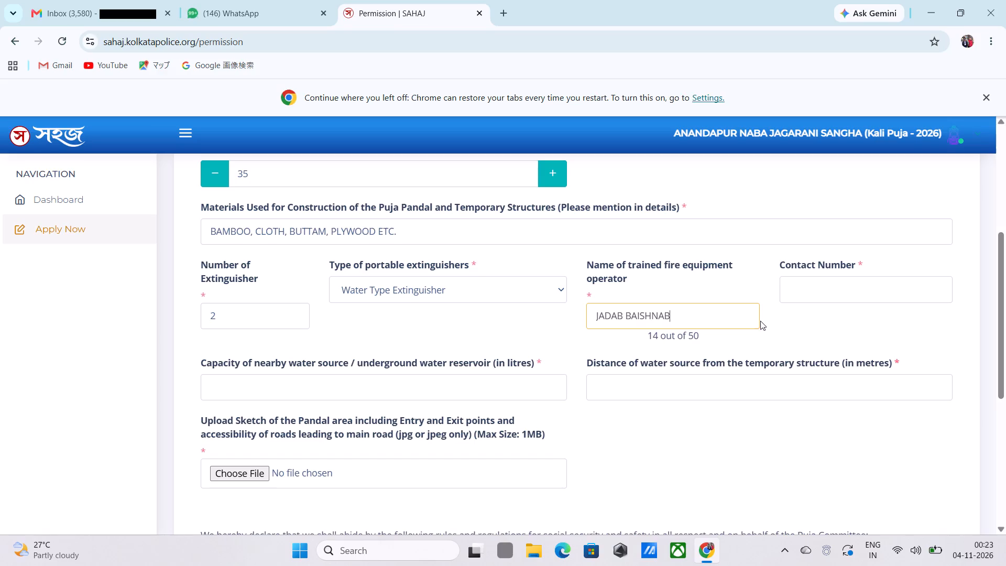
Enter the contact number of the trained fire equipment operator.
click(820, 289)
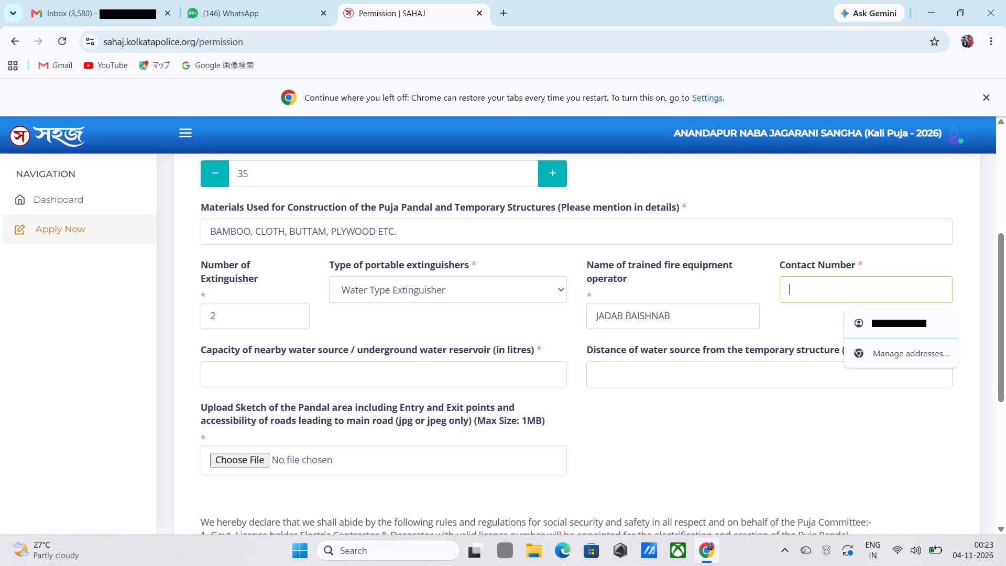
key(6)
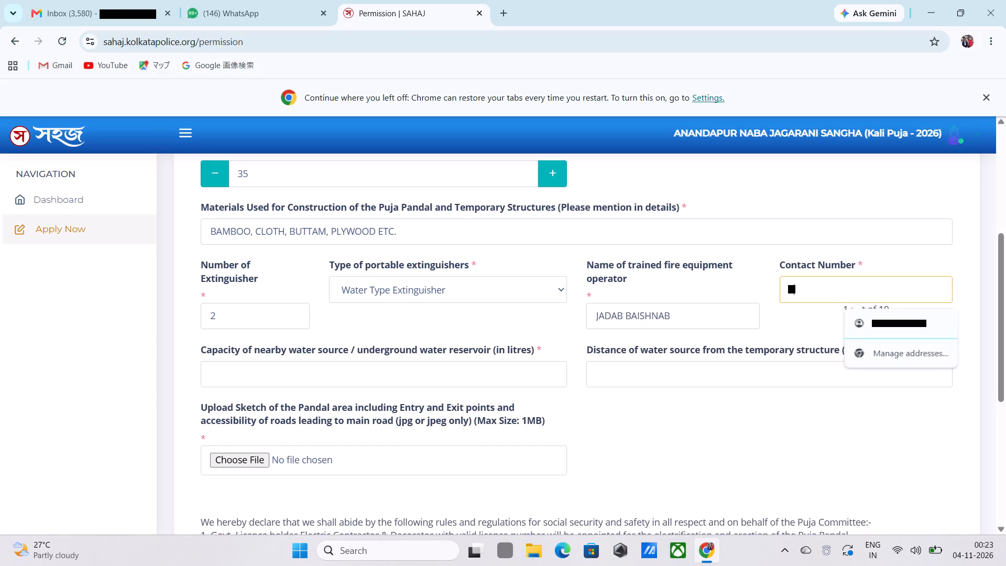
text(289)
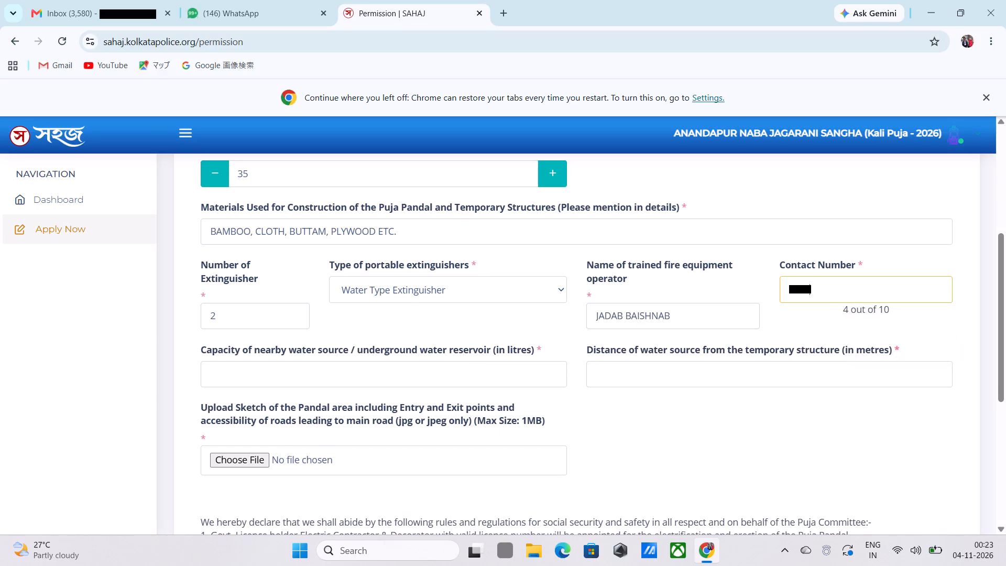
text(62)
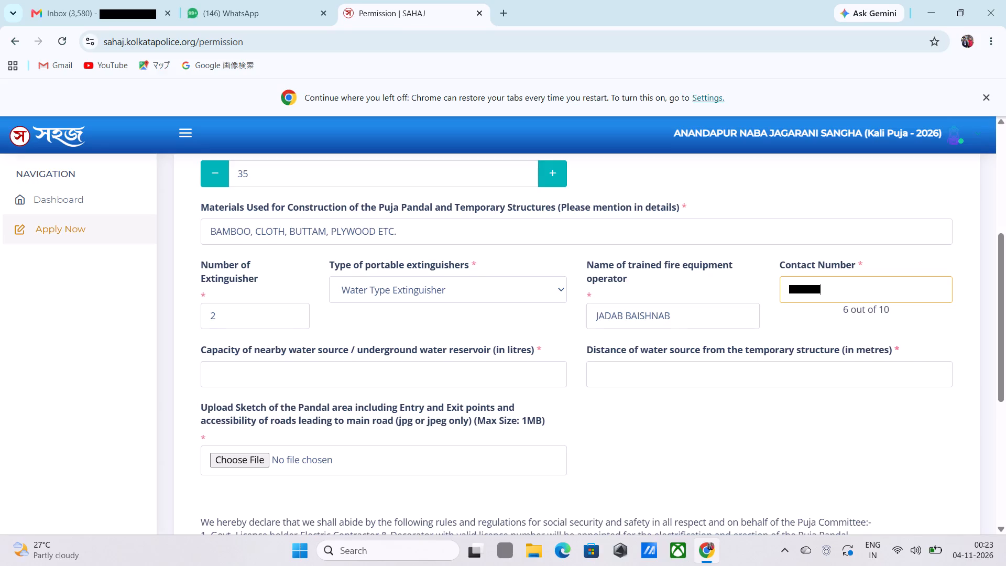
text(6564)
Set the nearby water source capacity to 2000 litres and its distance from the temporary structure to 80 metres.
scroll(477, 376, down, 1)
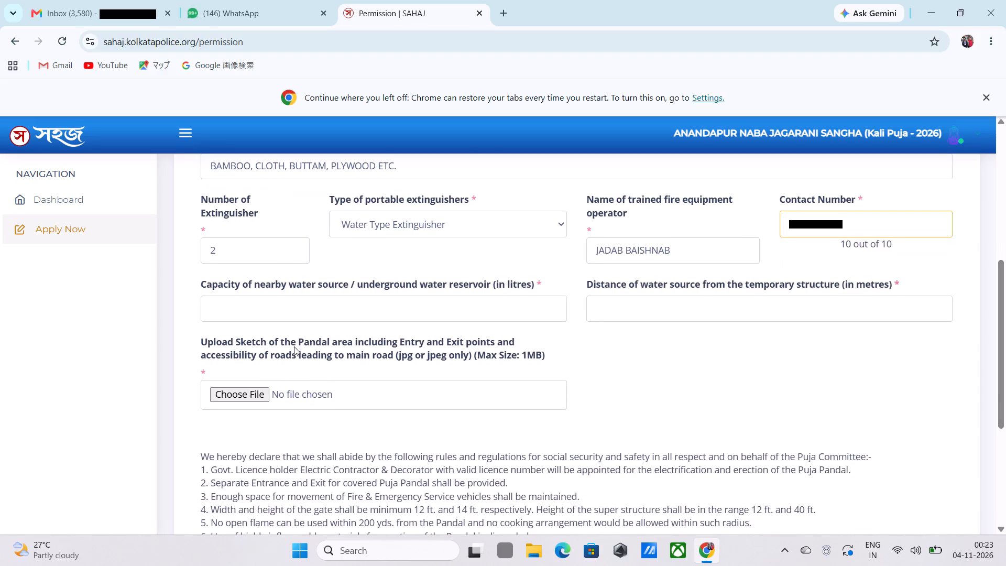
click(300, 314)
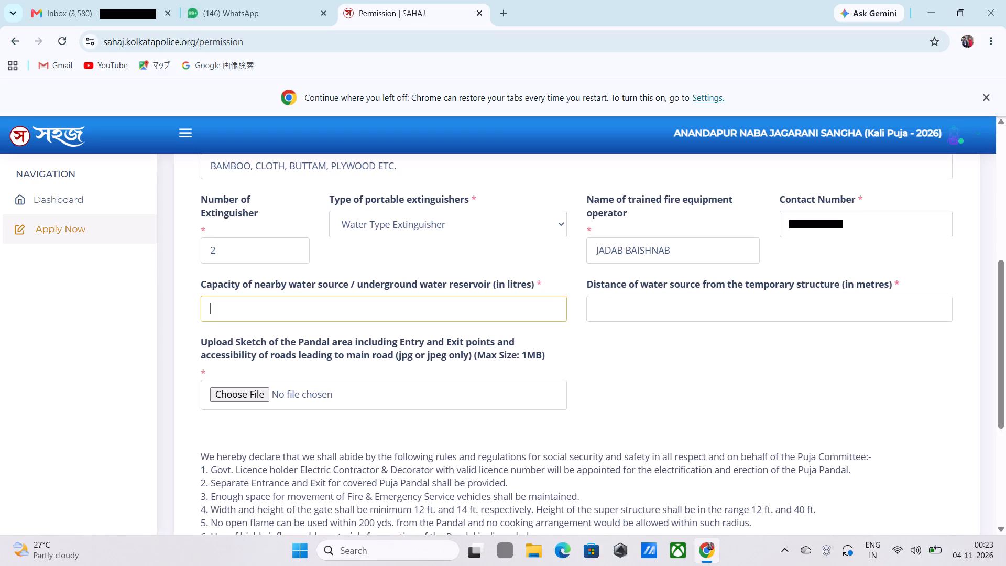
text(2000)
click(610, 299)
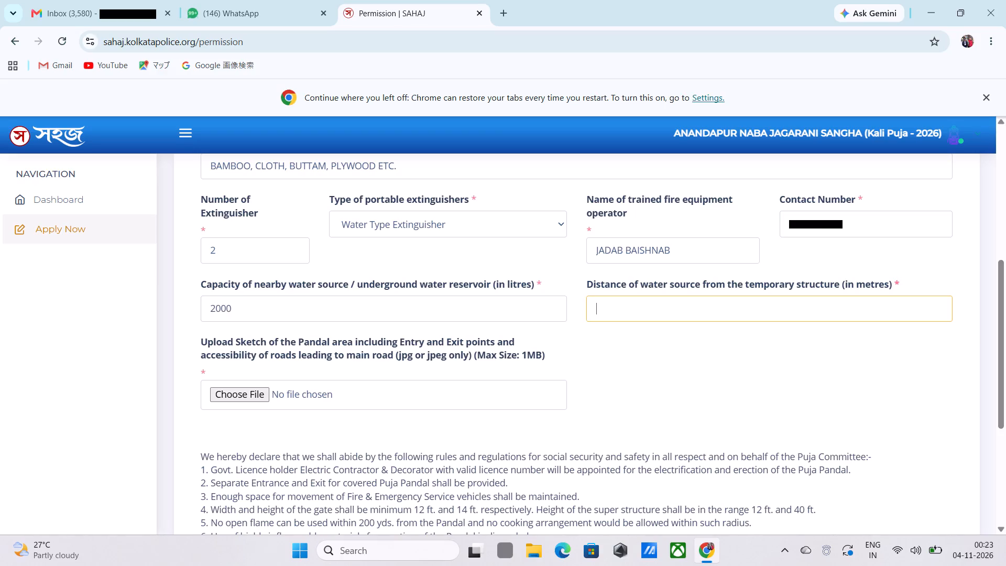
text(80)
Agree to the fire safety rules and regulations declaration made on behalf of the Puja Committee.
scroll(377, 383, down, 4)
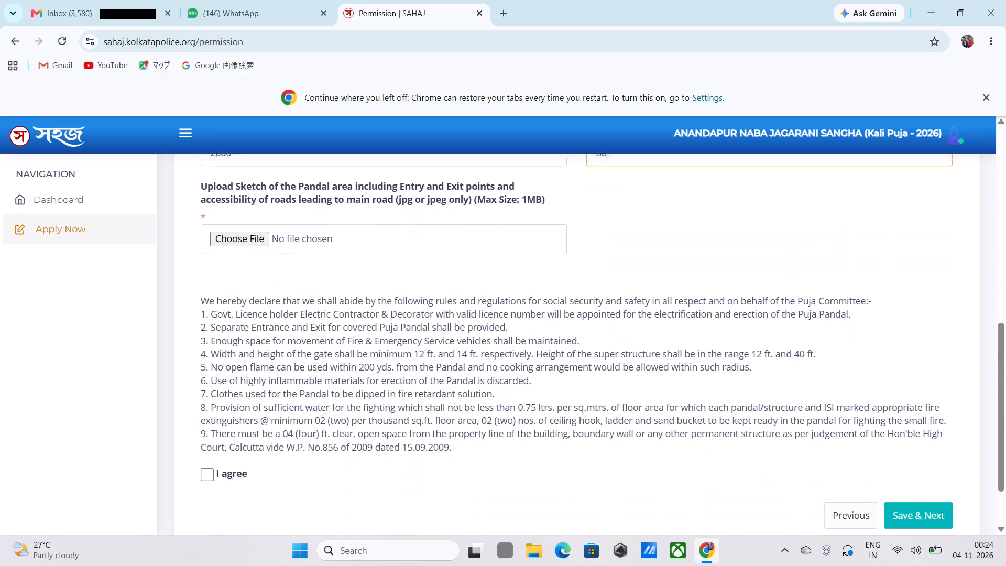
click(211, 396)
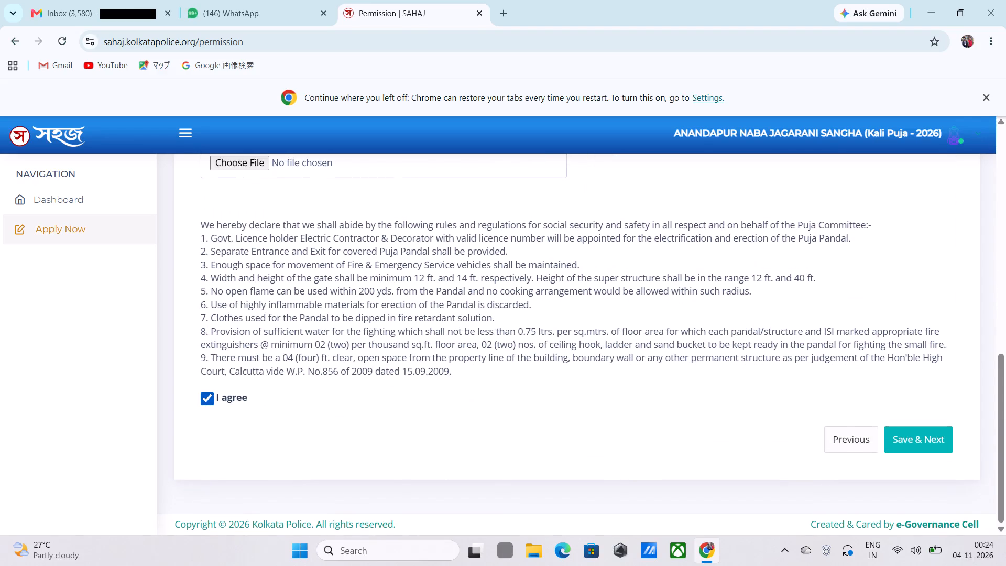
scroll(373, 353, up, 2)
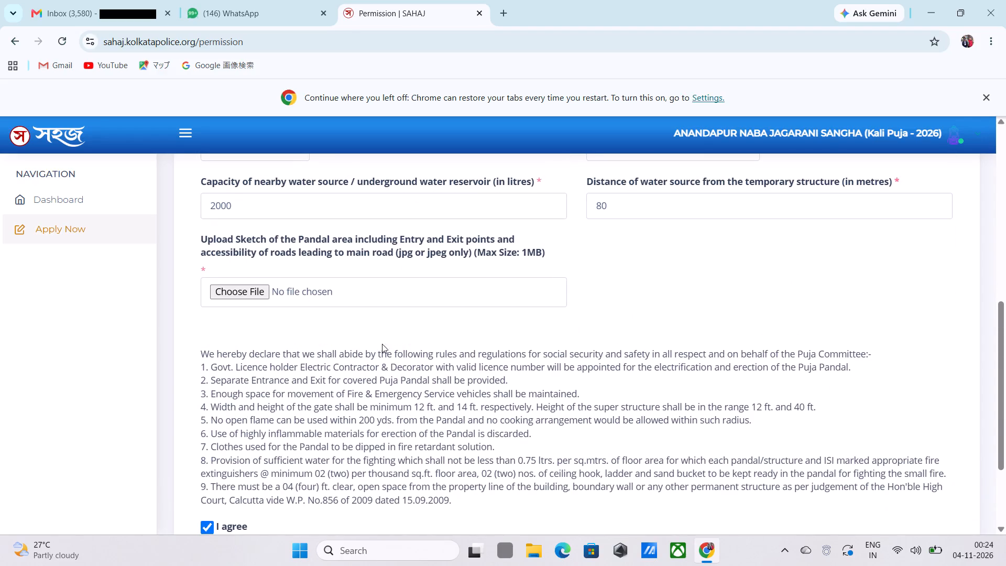
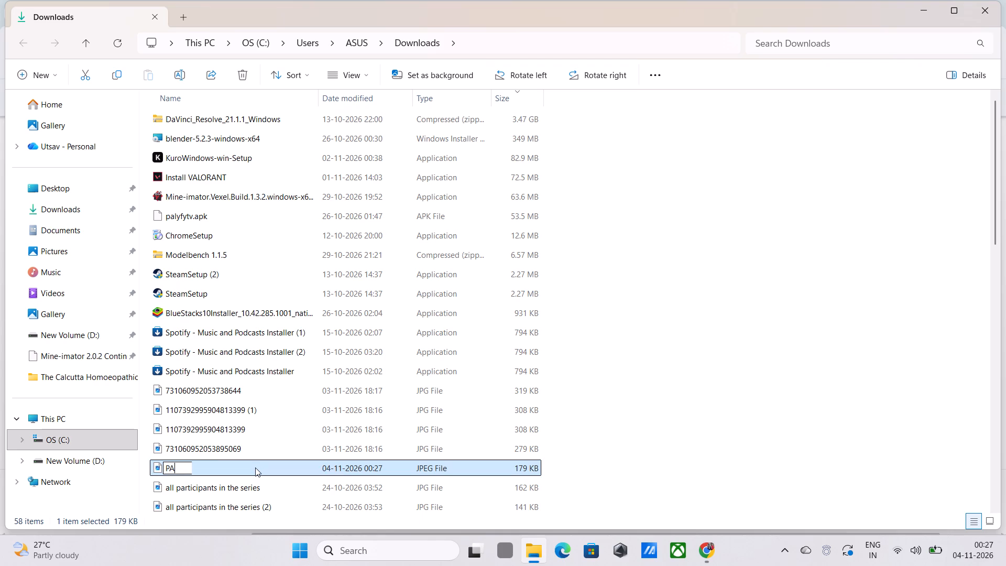
Rename the selected 179 KB JPEG file in the Downloads folder as PANDEL SKTCH.
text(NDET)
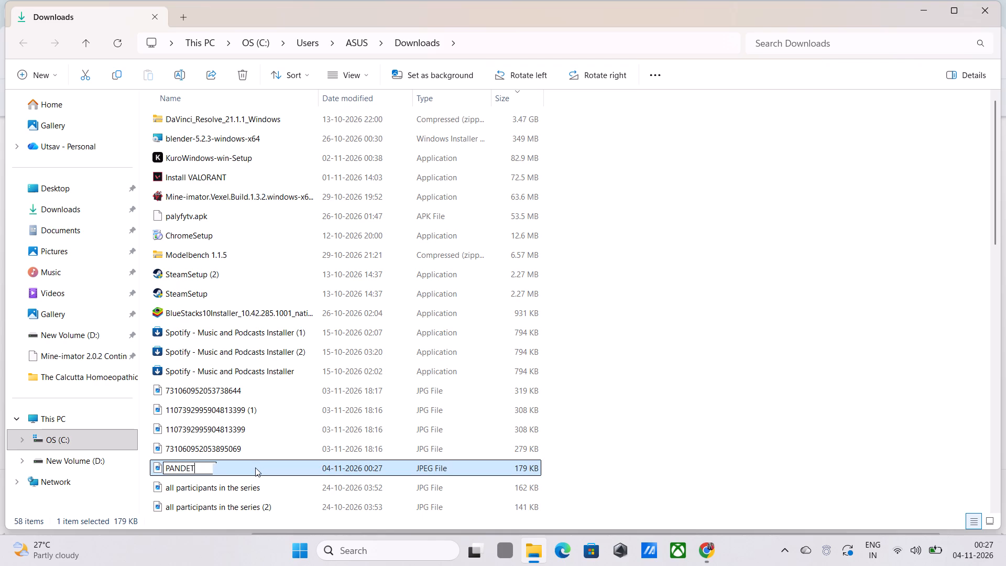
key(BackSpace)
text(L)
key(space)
Complete the new name of the selected JPEG file in the Downloads folder as PANDEL SKTCH.
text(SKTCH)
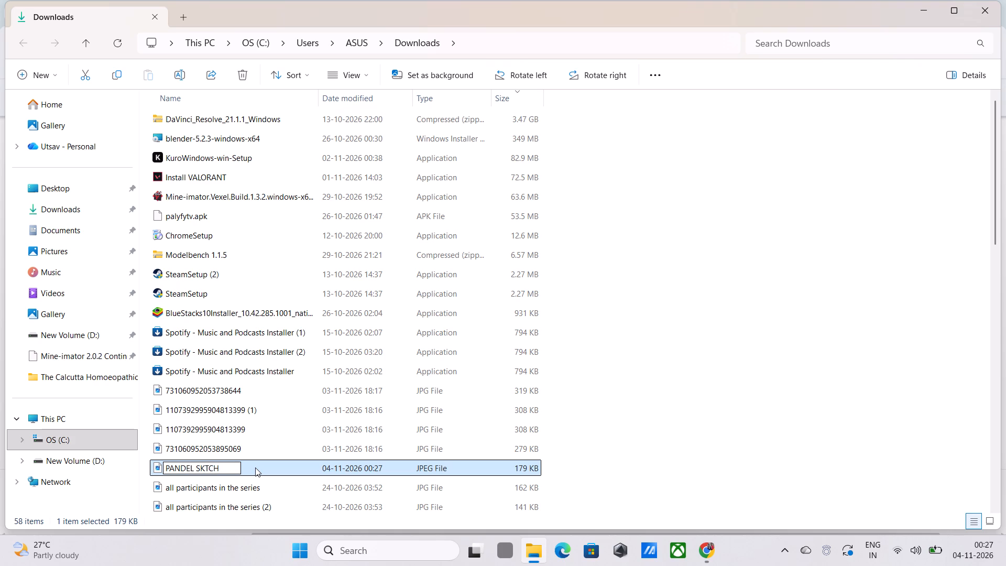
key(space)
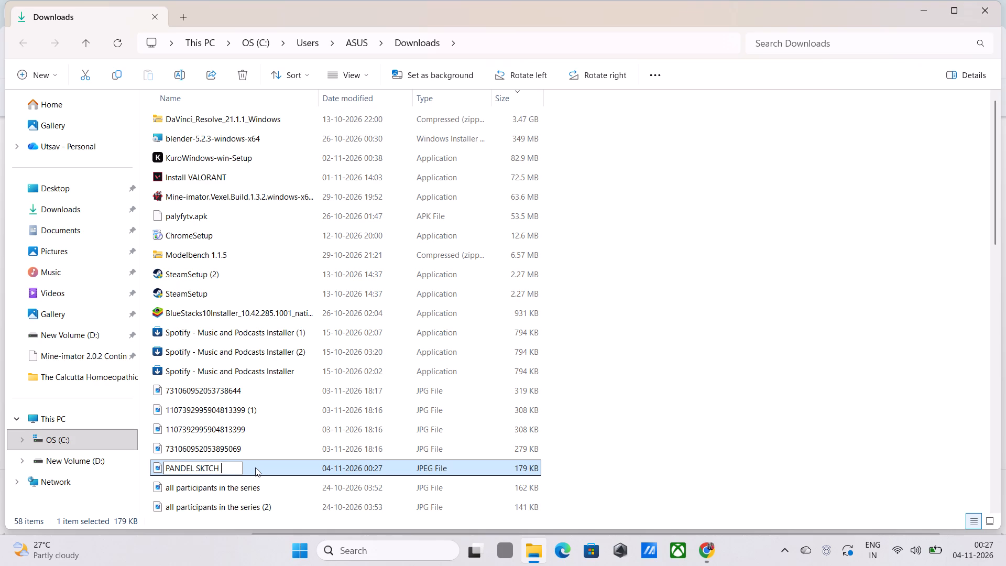
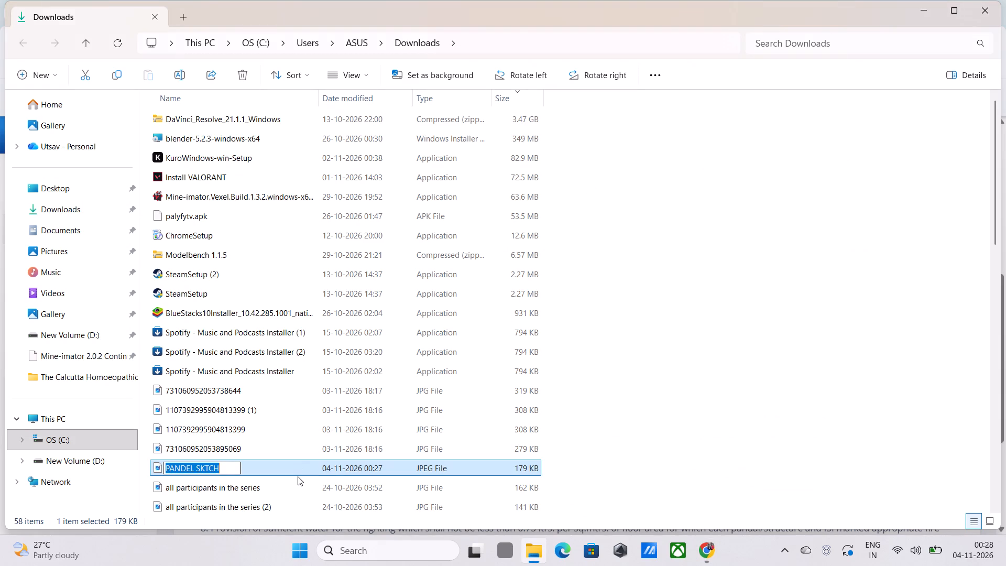
Correct the selected JPEG file's name in Downloads to PANDEL SKETCH.
key(Right)
key(Left)
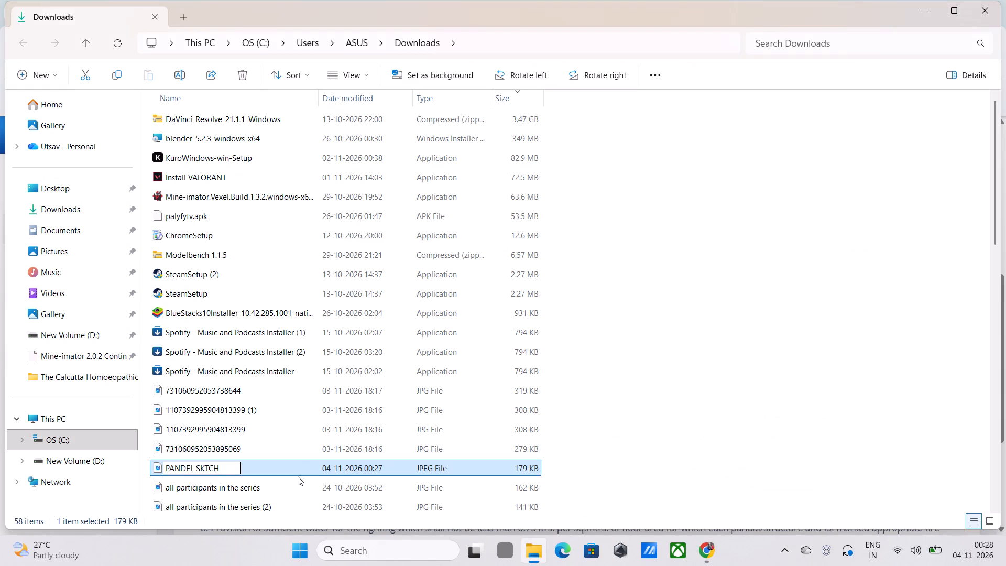
key(Right)
key(BackSpace)
key(BackSpace)
key(BackSpace)
key(BackSpace)
text(KETCH)
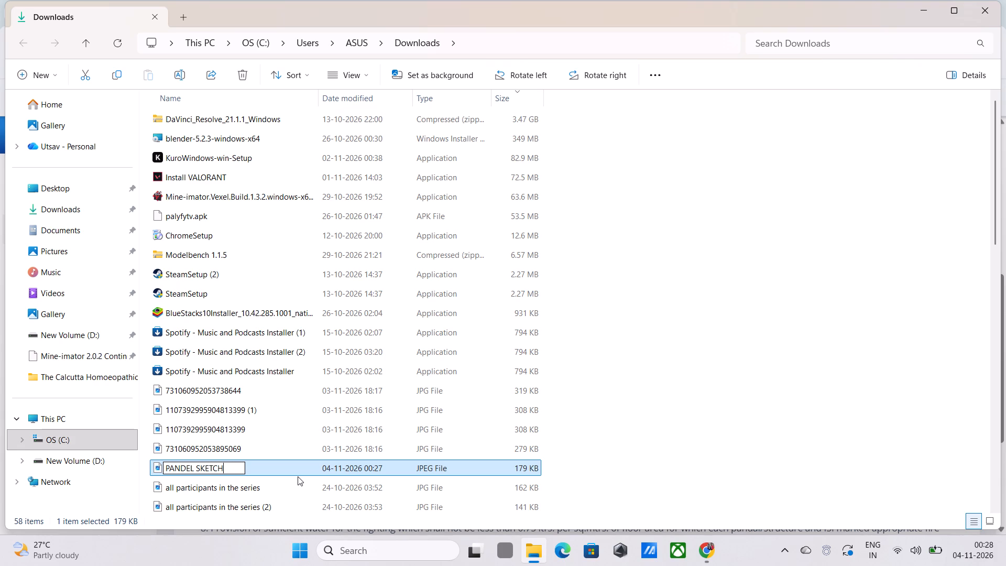
key(Return)
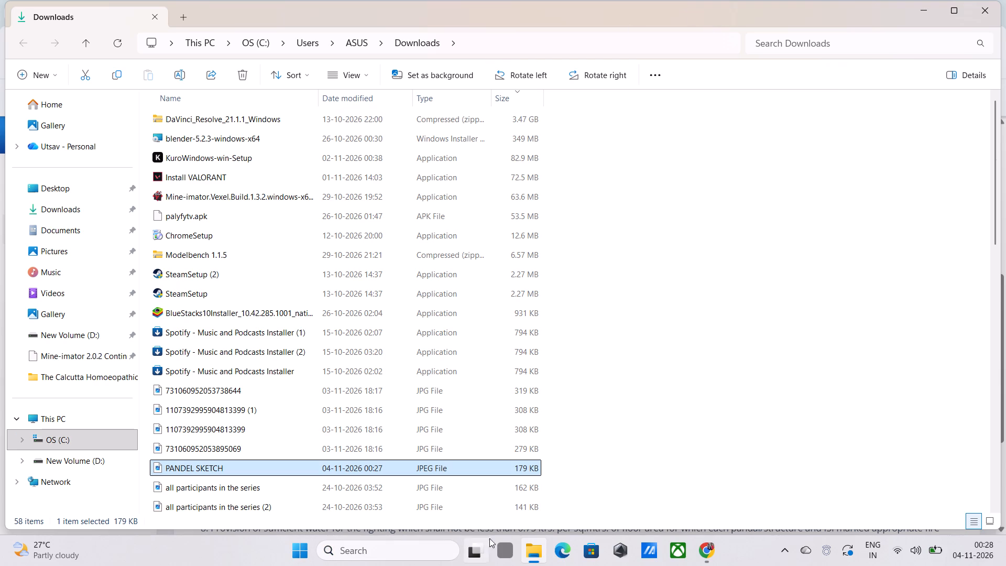
Switch to Chrome and attach PANDEL SKETCH from Downloads as the pandal area sketch in the permission form.
click(712, 546)
click(254, 357)
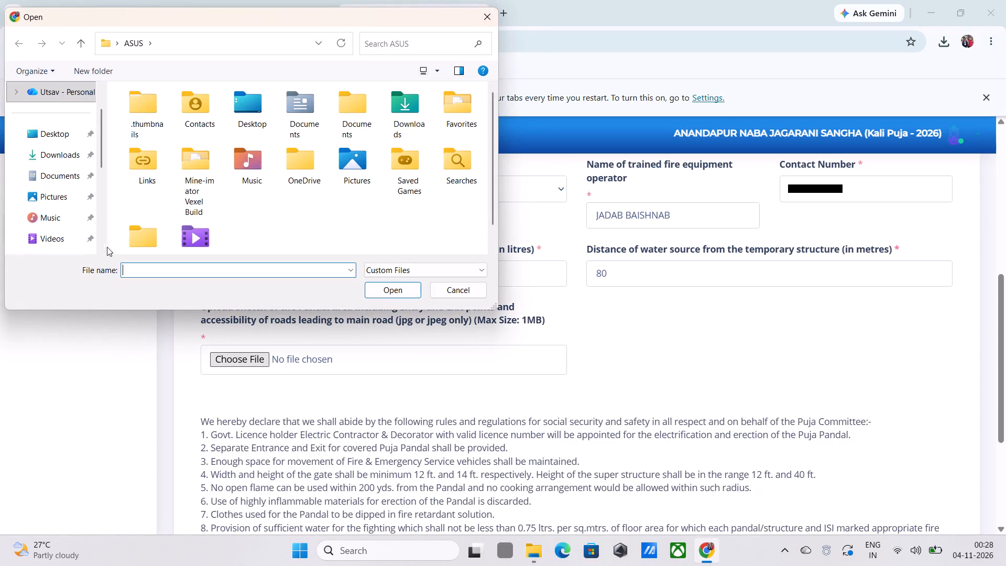
double_click(51, 159)
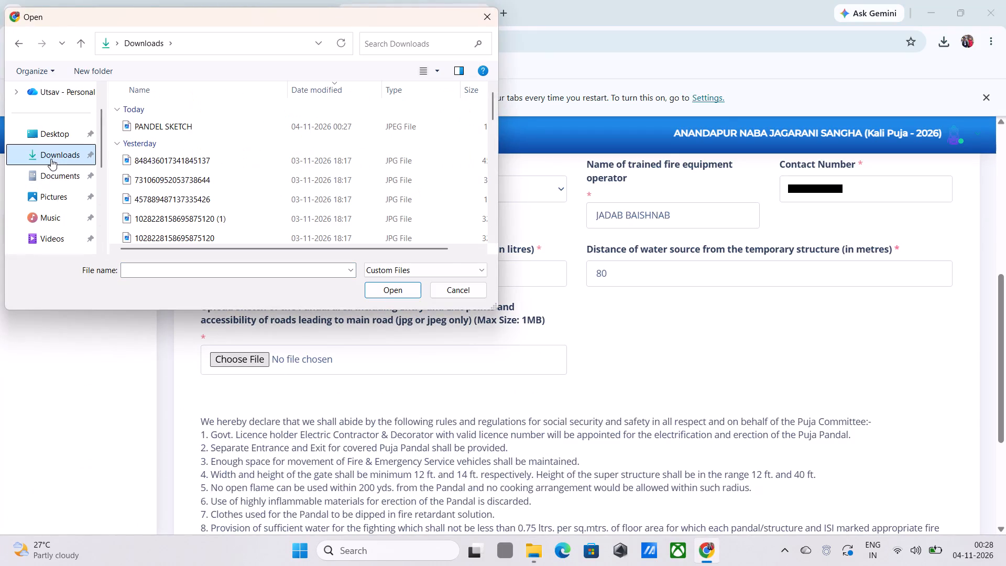
double_click(154, 125)
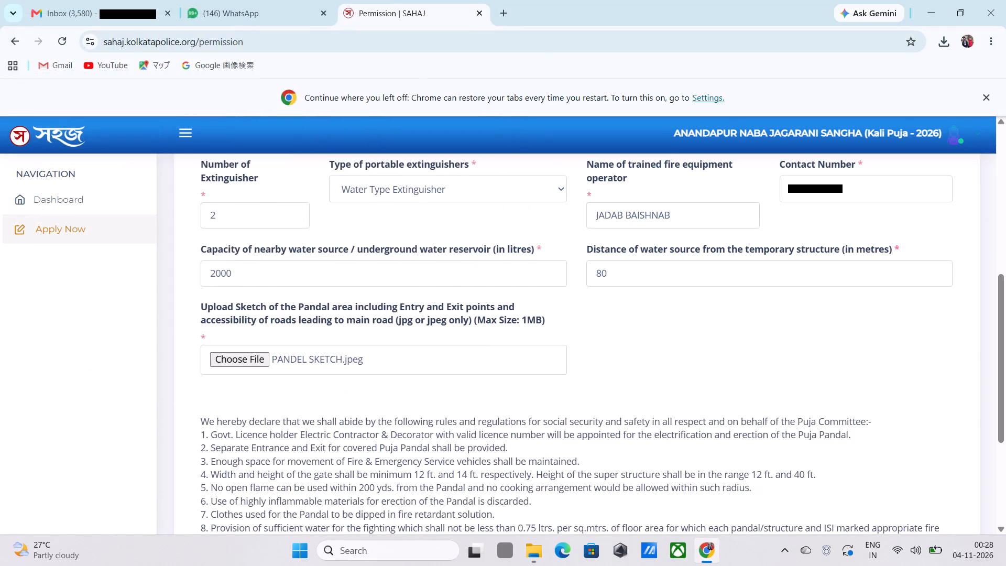
Check the Fire & Emergency Services entries in Part-D, and save them to proceed to Part-E.
scroll(352, 397, down, 2)
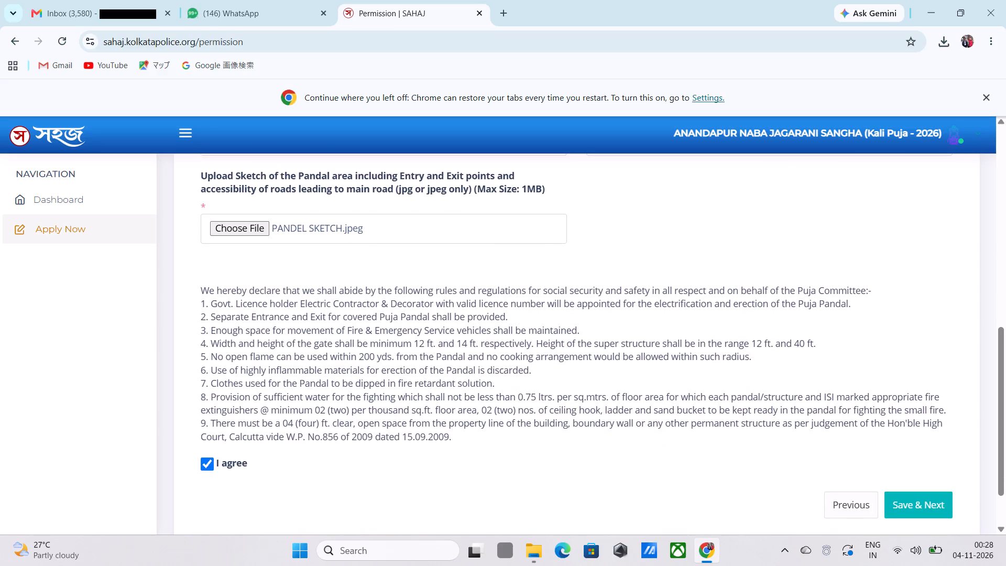
scroll(377, 410, up, 5)
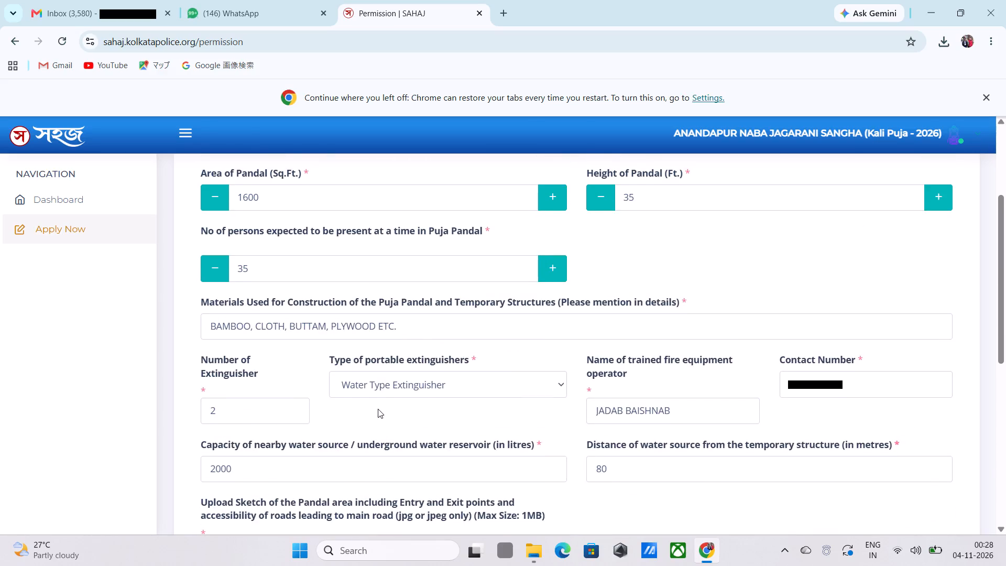
scroll(378, 407, up, 9)
scroll(379, 402, down, 6)
scroll(477, 379, down, 4)
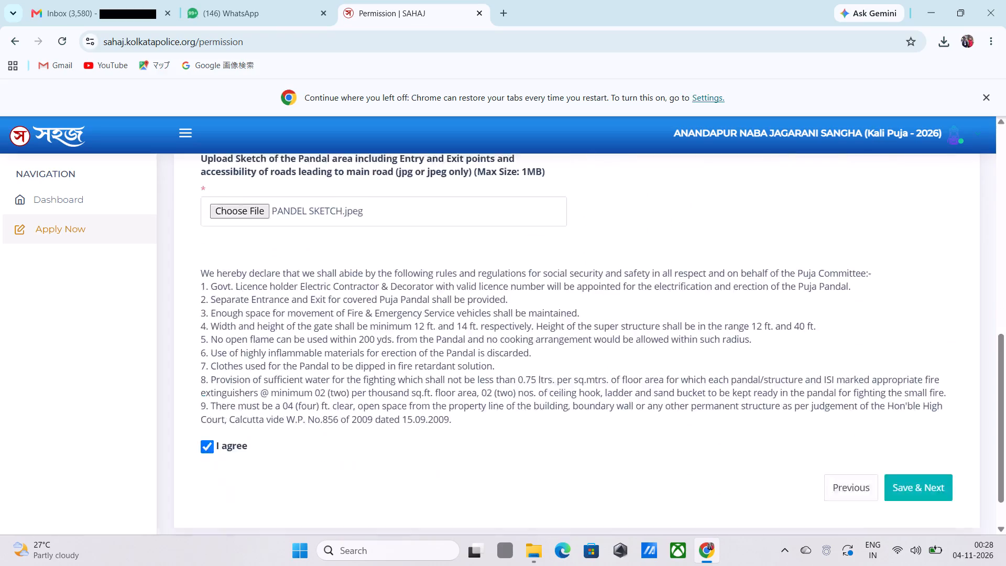
click(916, 430)
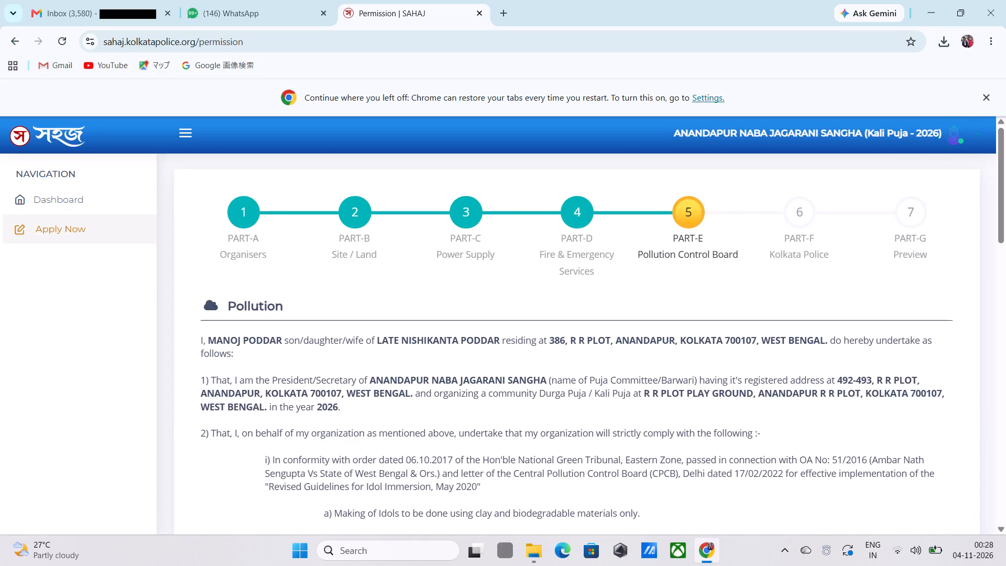
Agree to the Pollution Control Board undertaking in Part-E, and save it to proceed to Part-F.
scroll(345, 399, down, 3)
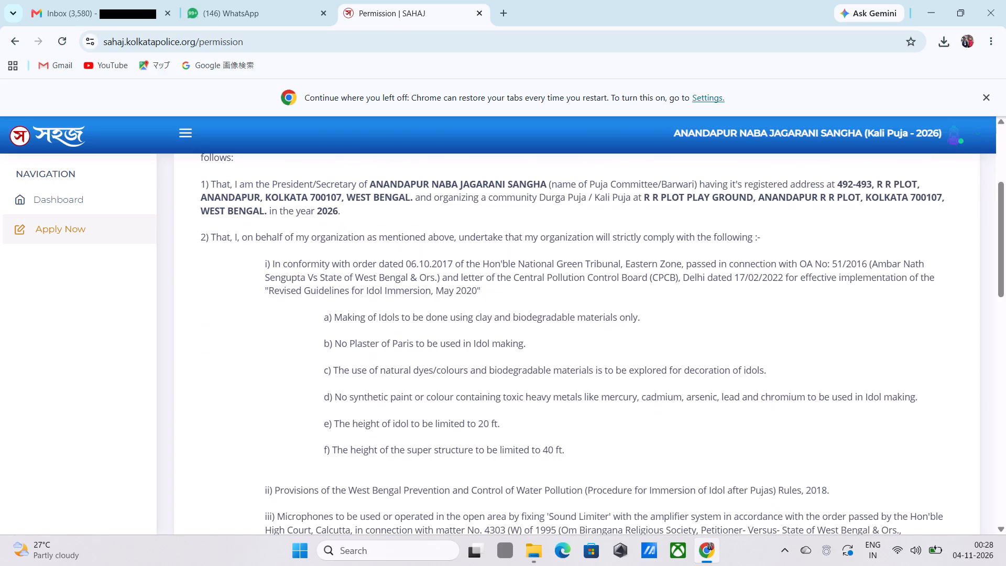
scroll(333, 343, down, 9)
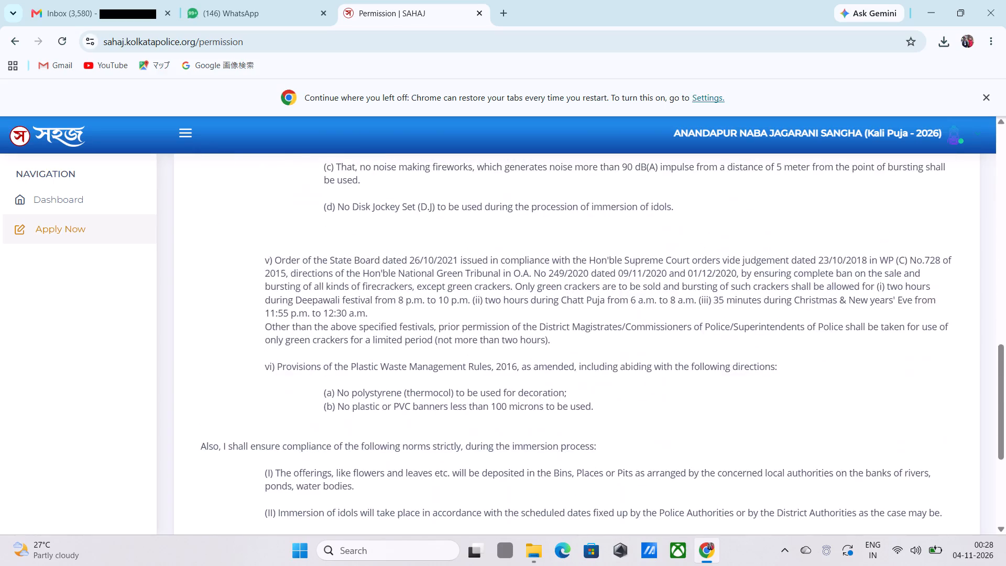
scroll(334, 343, down, 5)
click(206, 374)
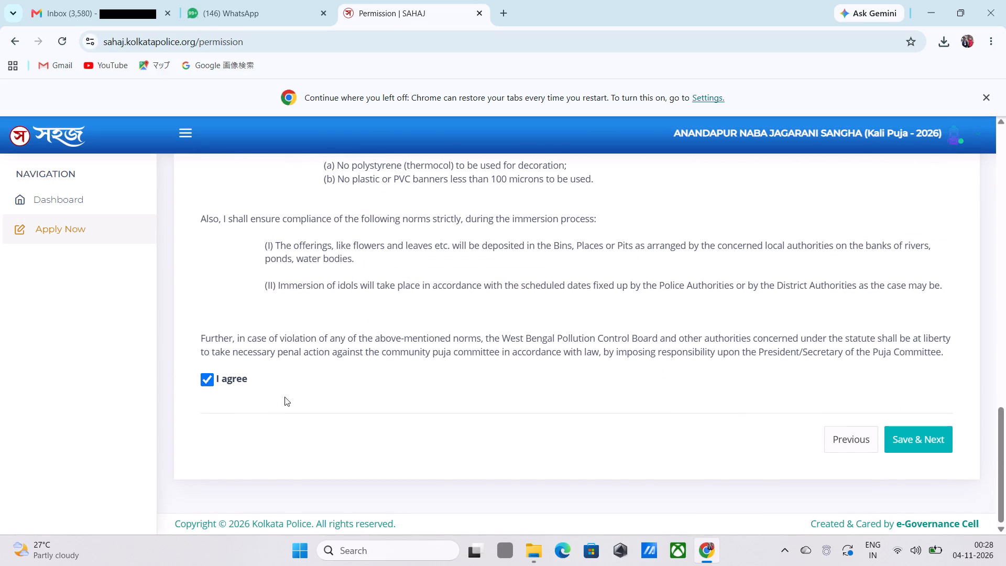
scroll(629, 357, up, 7)
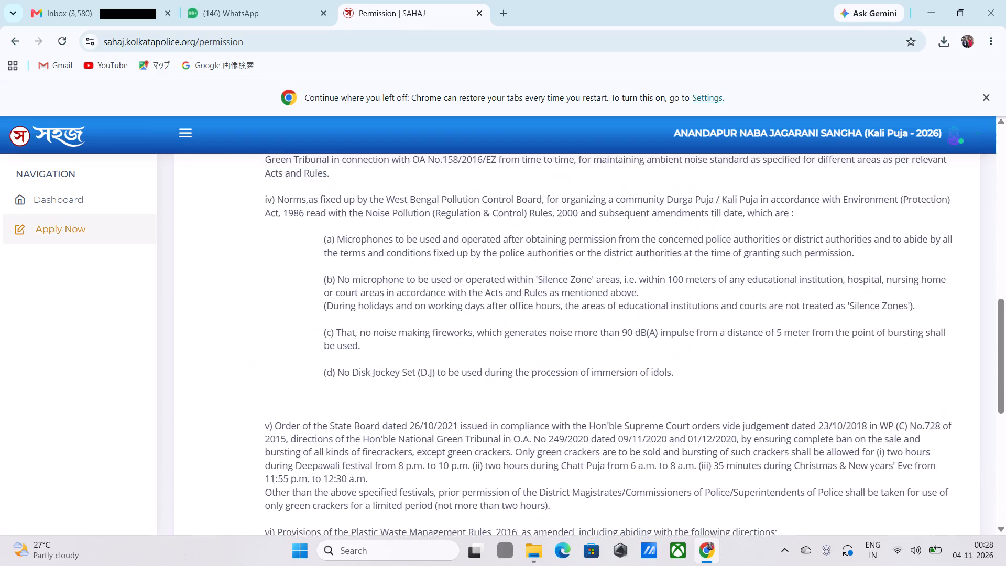
scroll(629, 357, up, 15)
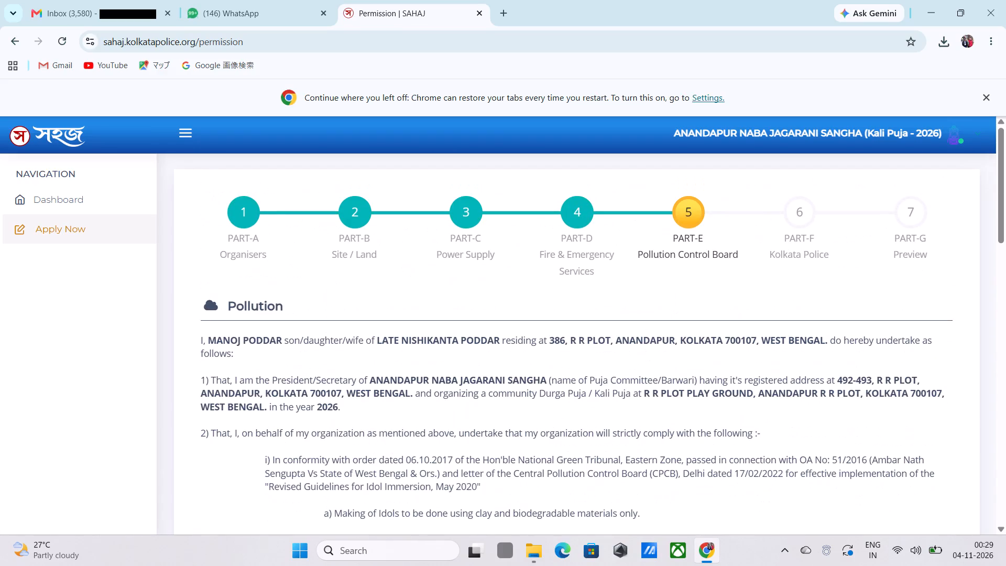
scroll(660, 350, down, 6)
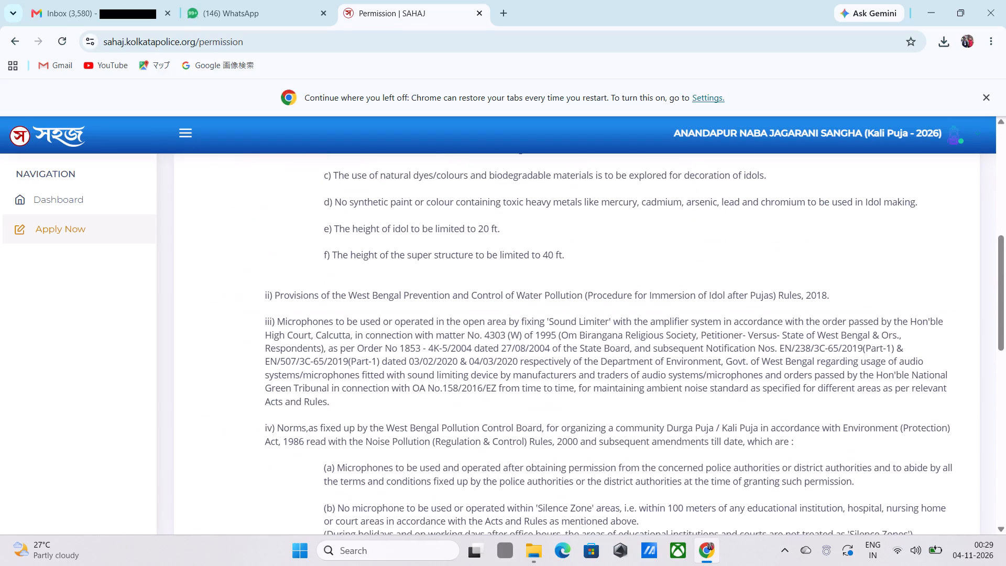
scroll(661, 362, down, 10)
click(914, 430)
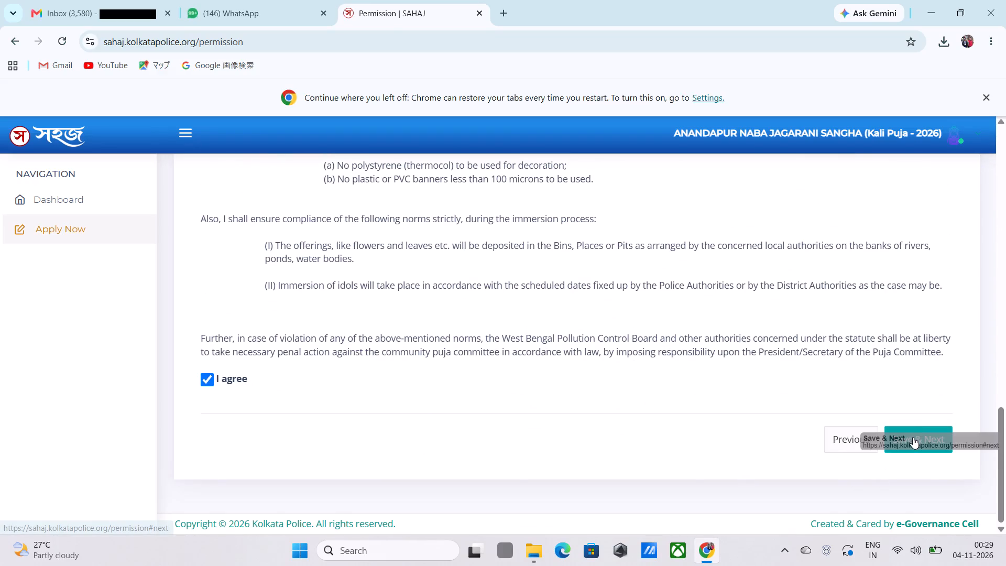
click(913, 437)
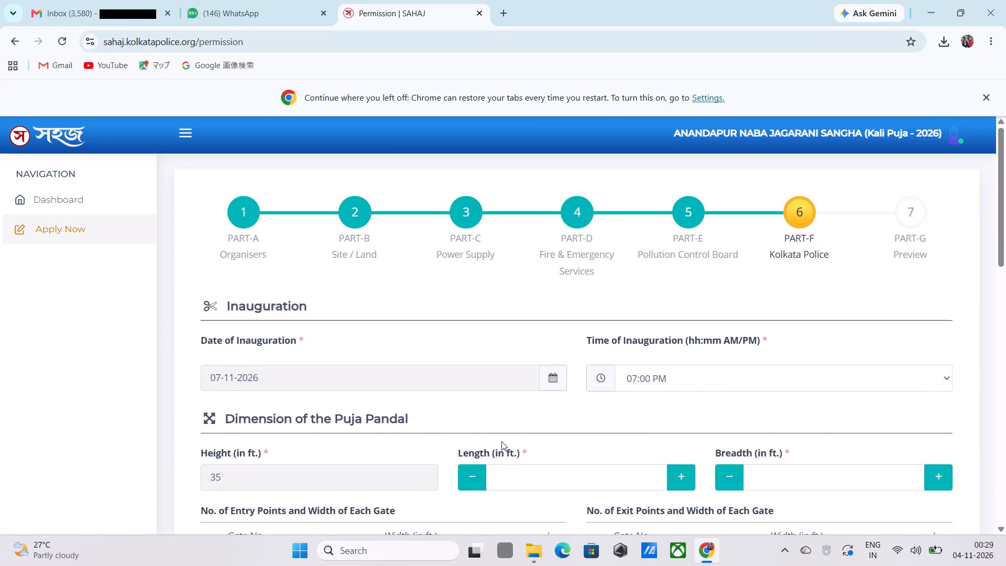
Look over the inauguration, pandal dimension, gate and volunteer fields in Part-F Kolkata Police.
scroll(505, 438, down, 1)
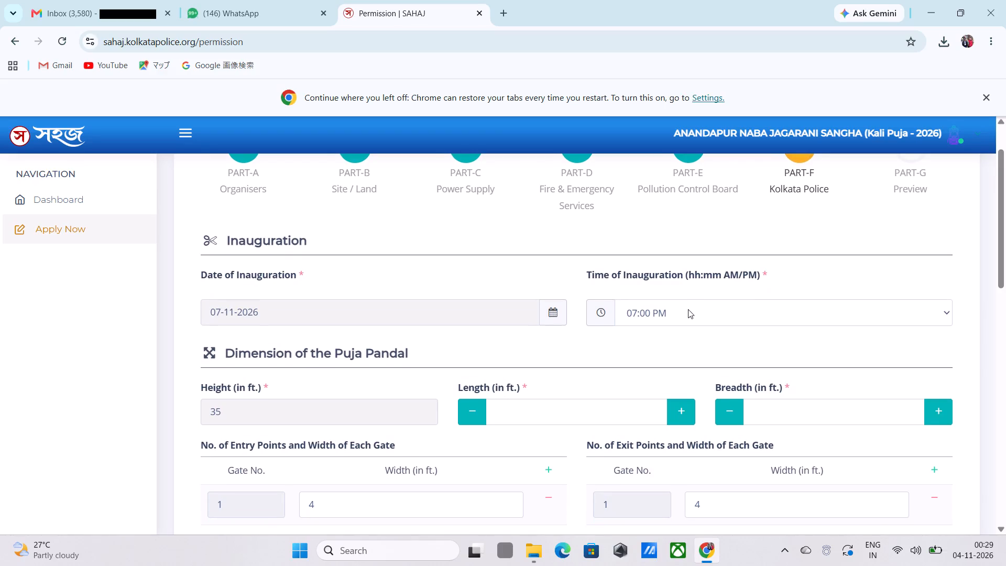
scroll(649, 364, down, 2)
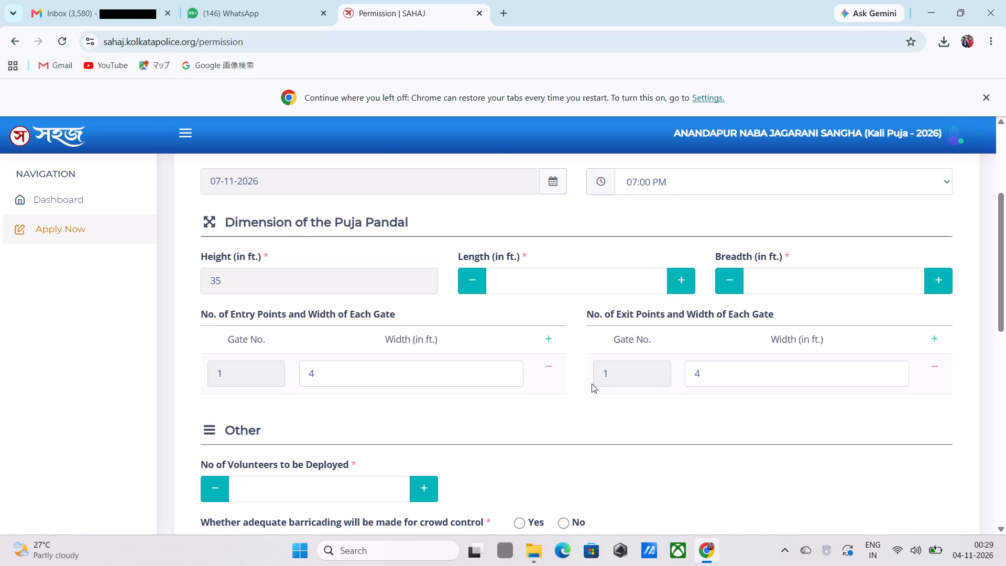
scroll(592, 384, up, 2)
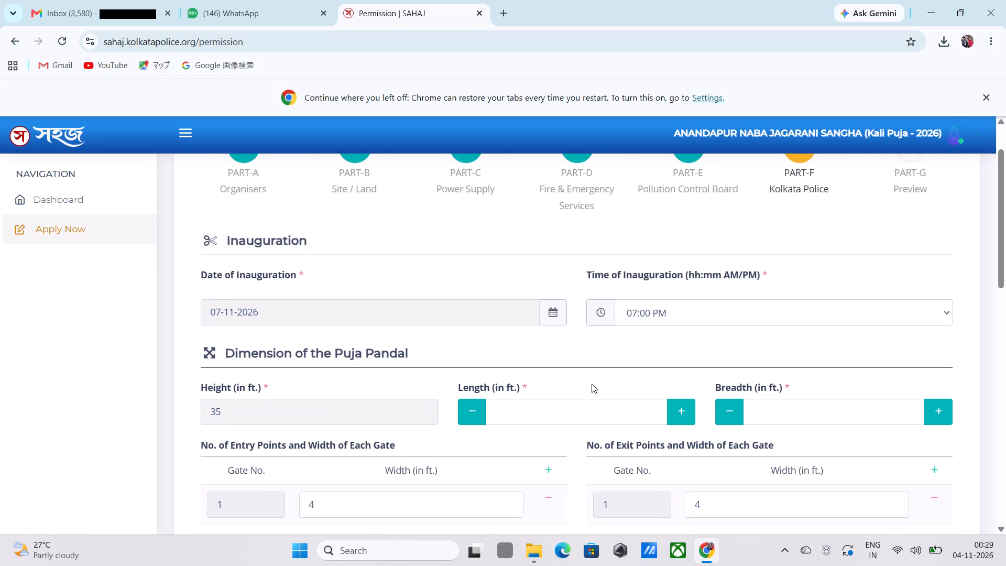
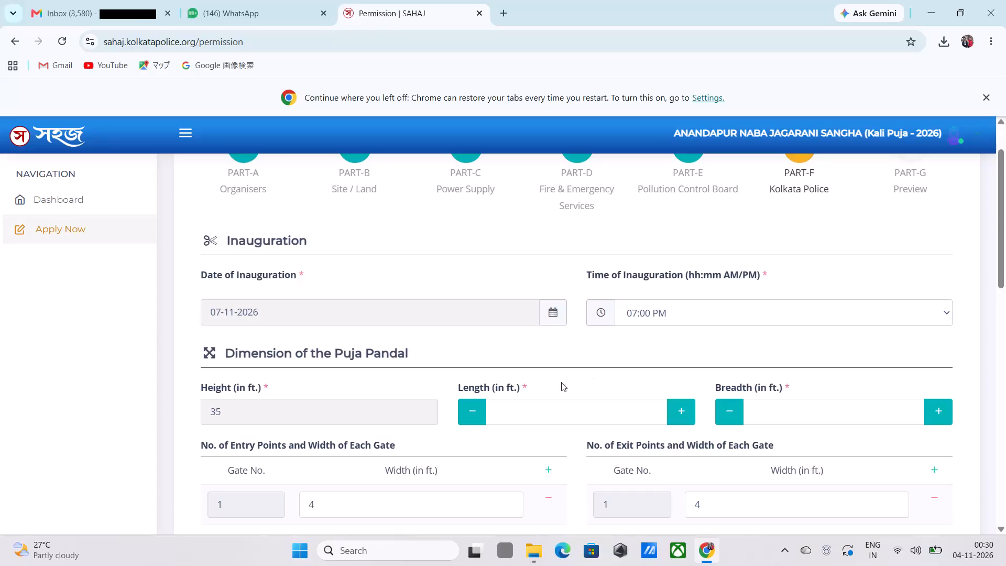
Set the puja pandal's length to 50 ft and breadth to 32 ft, with entry and exit gate 1 each 6 ft wide.
click(542, 408)
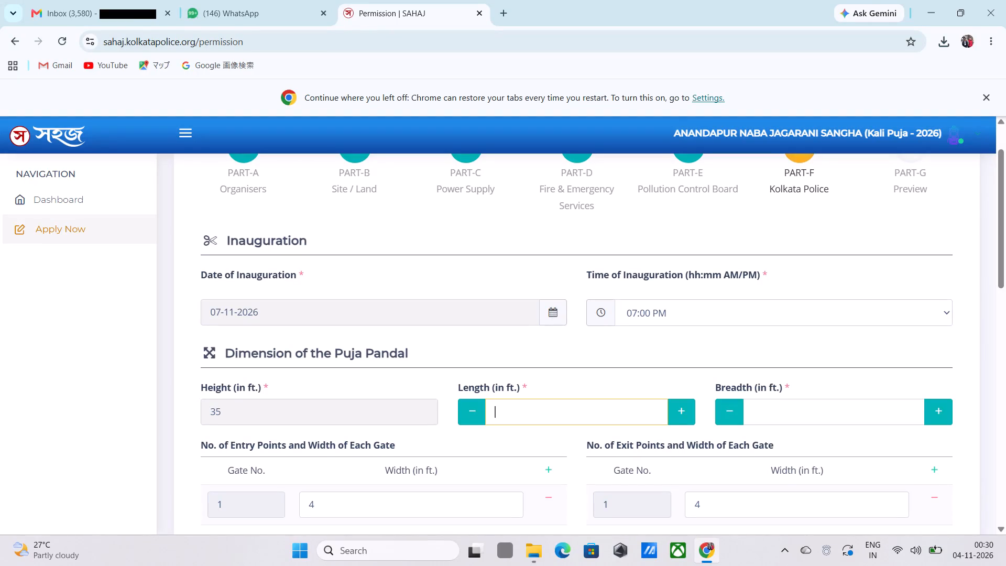
text(50)
click(787, 408)
text(32)
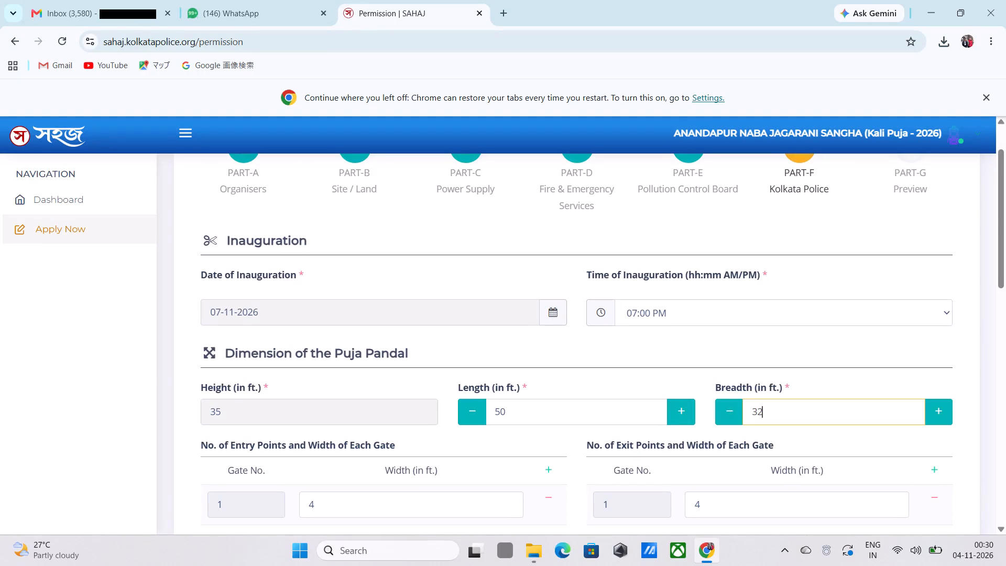
scroll(536, 373, down, 2)
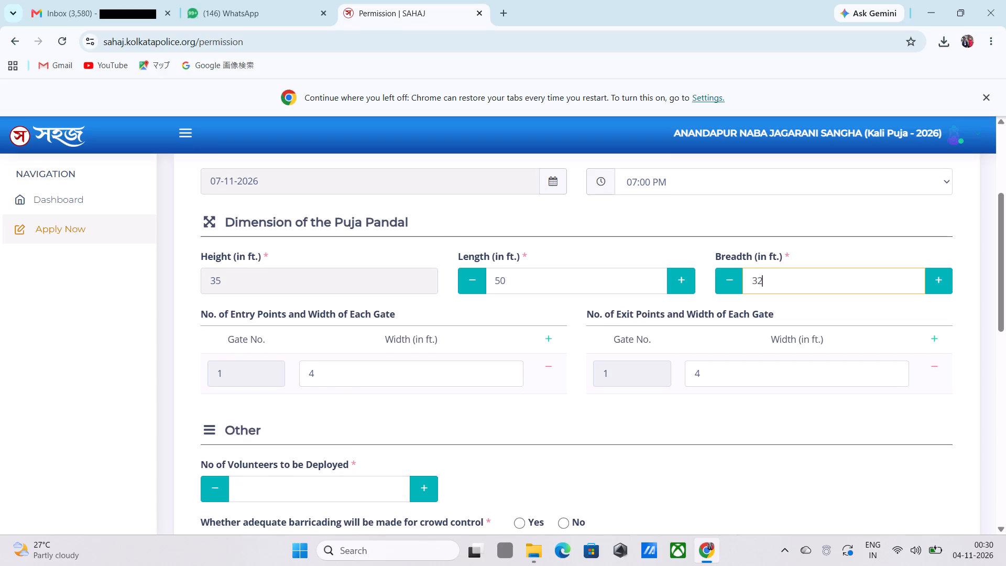
drag(349, 376, 295, 379)
key(6)
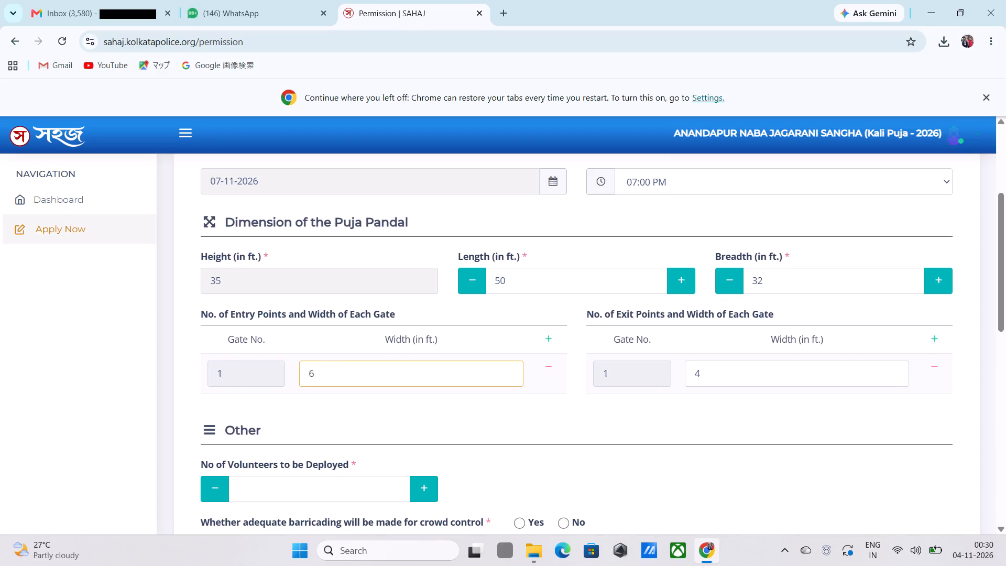
drag(731, 373, 647, 368)
key(6)
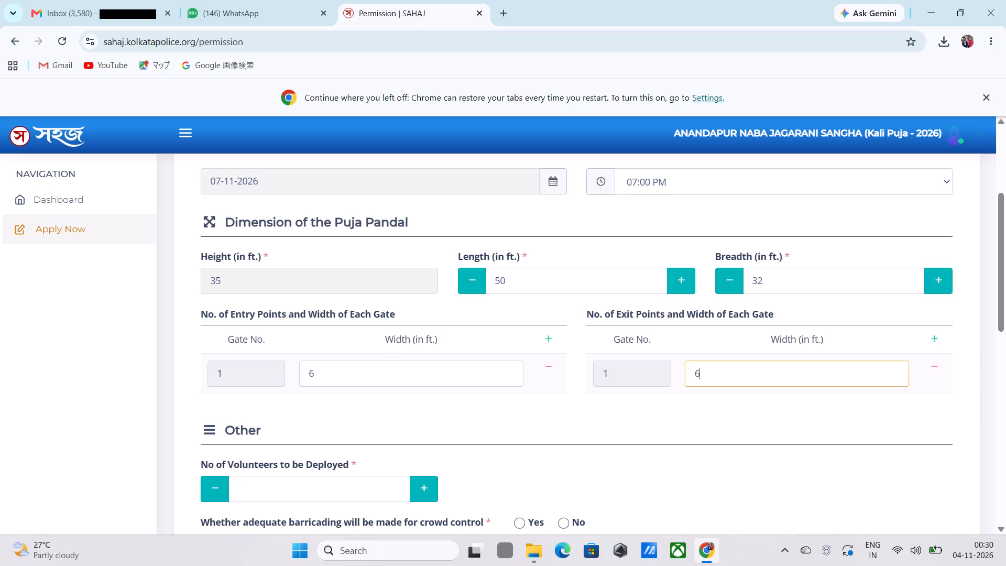
Answer Yes to adequate barricading for crowd control and Yes to adhering to the High Court guidelines.
scroll(543, 419, down, 2)
scroll(563, 396, up, 4)
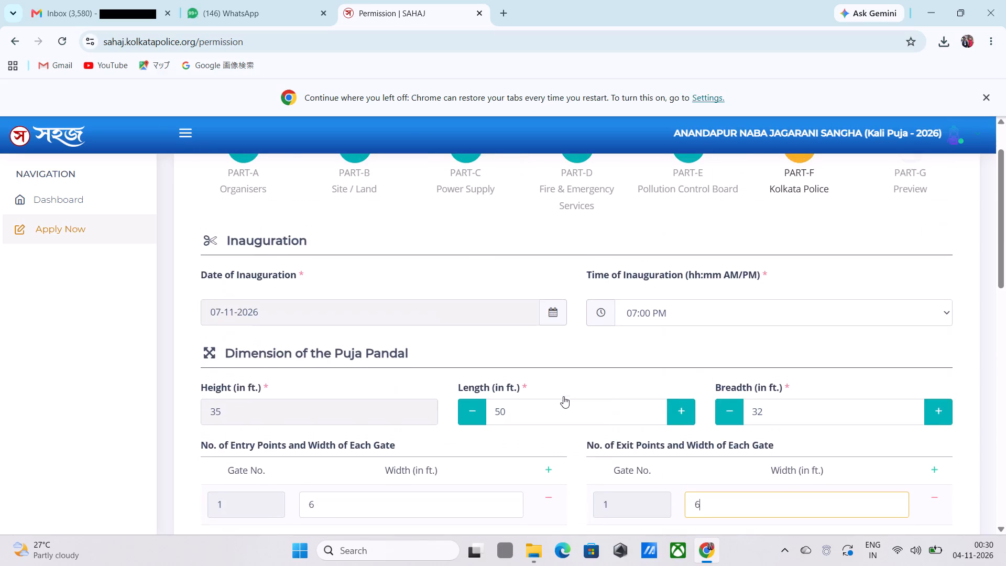
scroll(564, 399, up, 1)
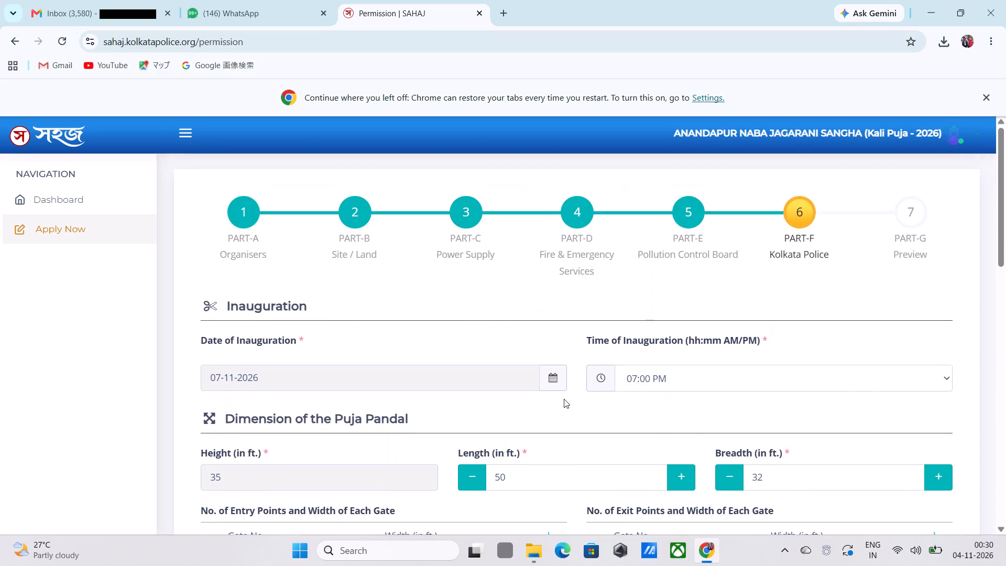
scroll(564, 399, down, 4)
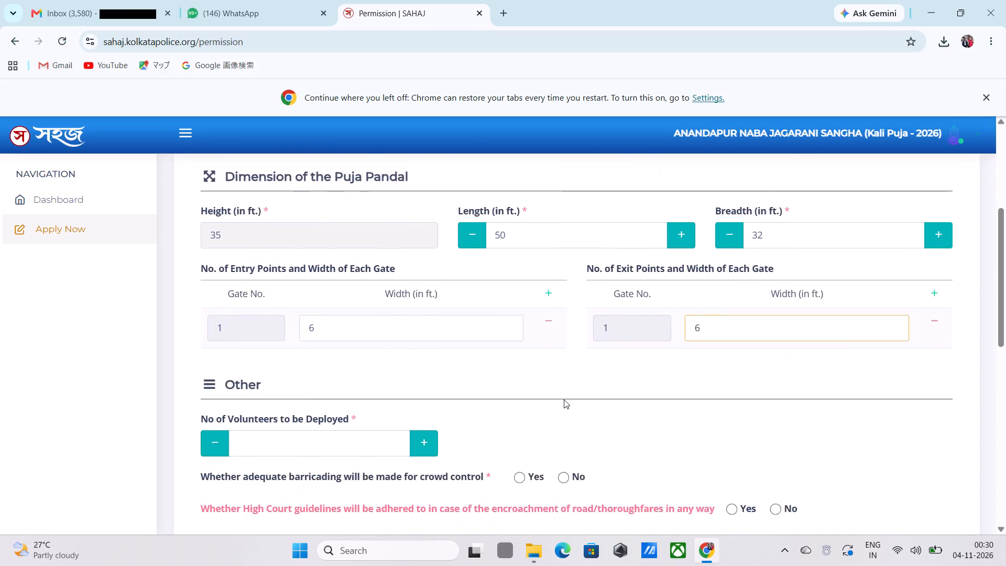
scroll(496, 370, down, 2)
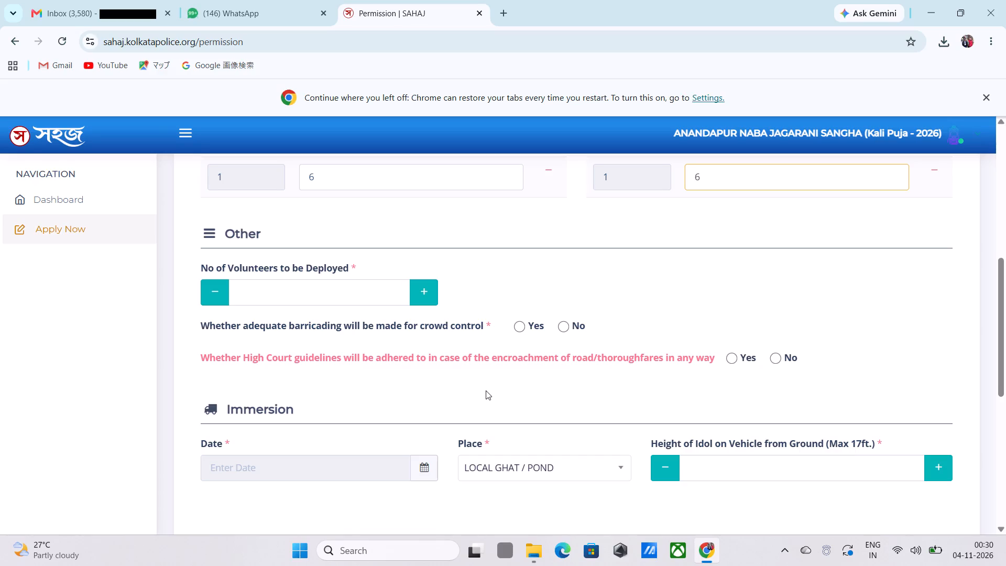
click(517, 326)
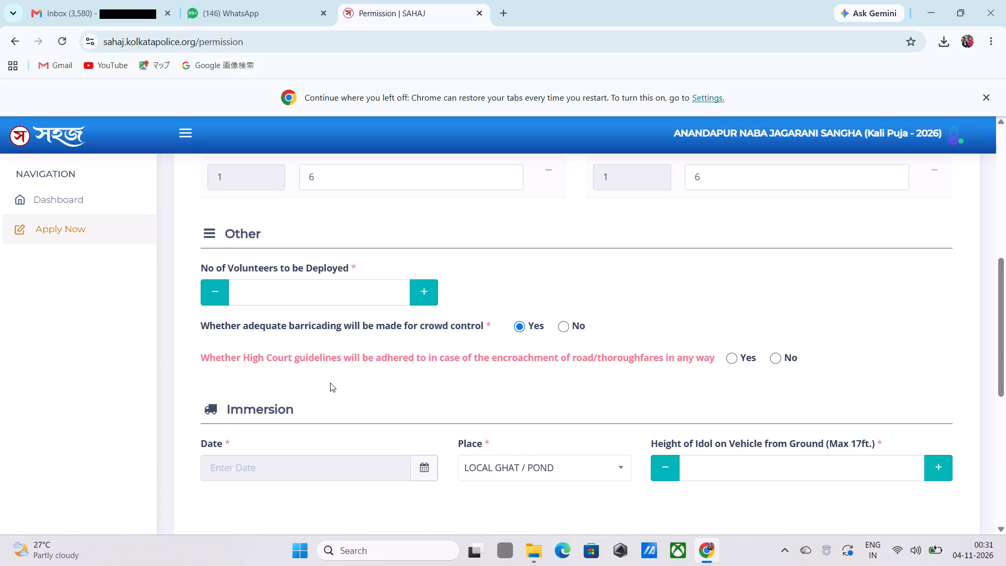
click(737, 361)
Set the immersion date to 11-11-2026, the place to LOCAL GHAT / POND, and the idol height on vehicle to 12 ft.
scroll(389, 421, down, 2)
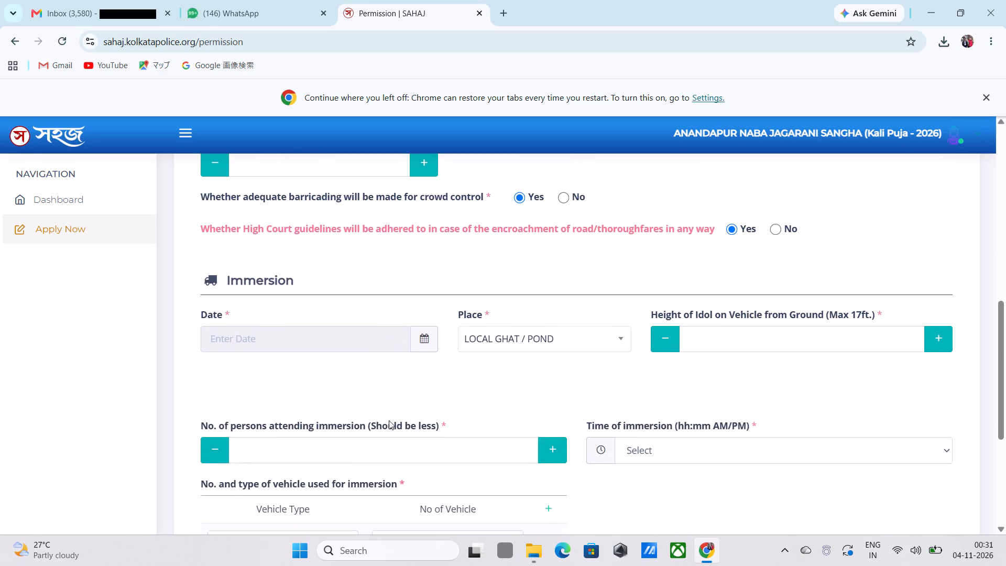
click(375, 330)
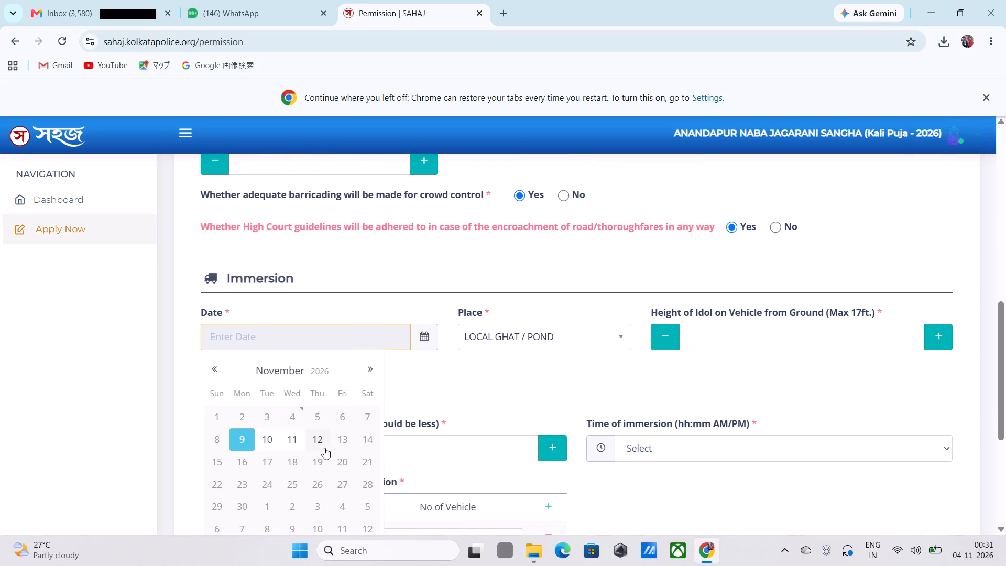
click(292, 438)
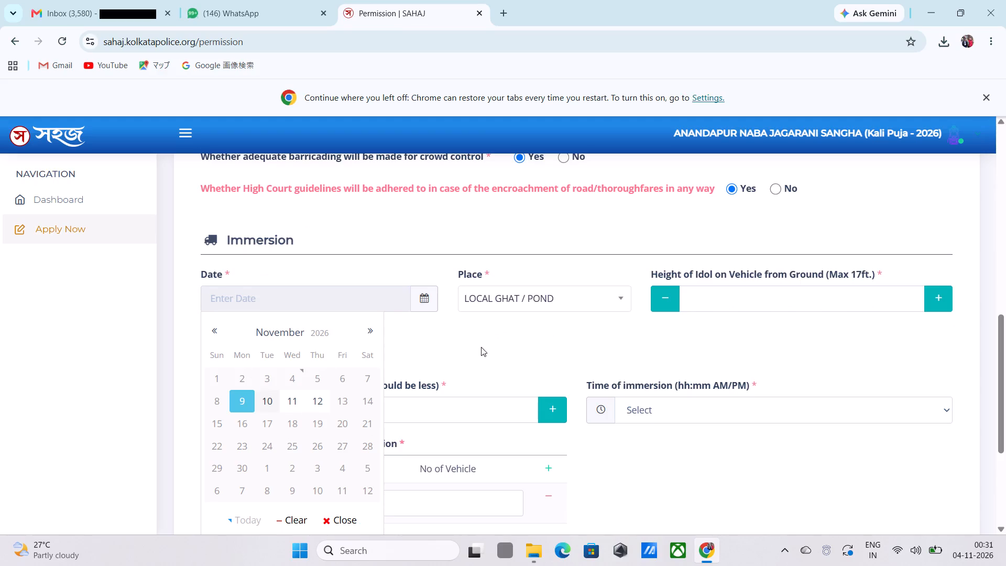
click(615, 301)
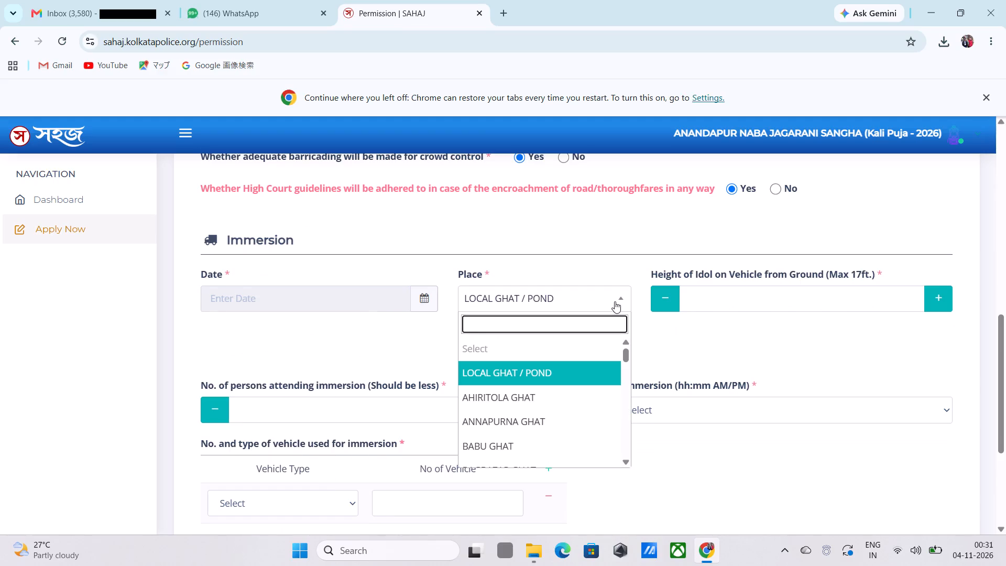
click(491, 376)
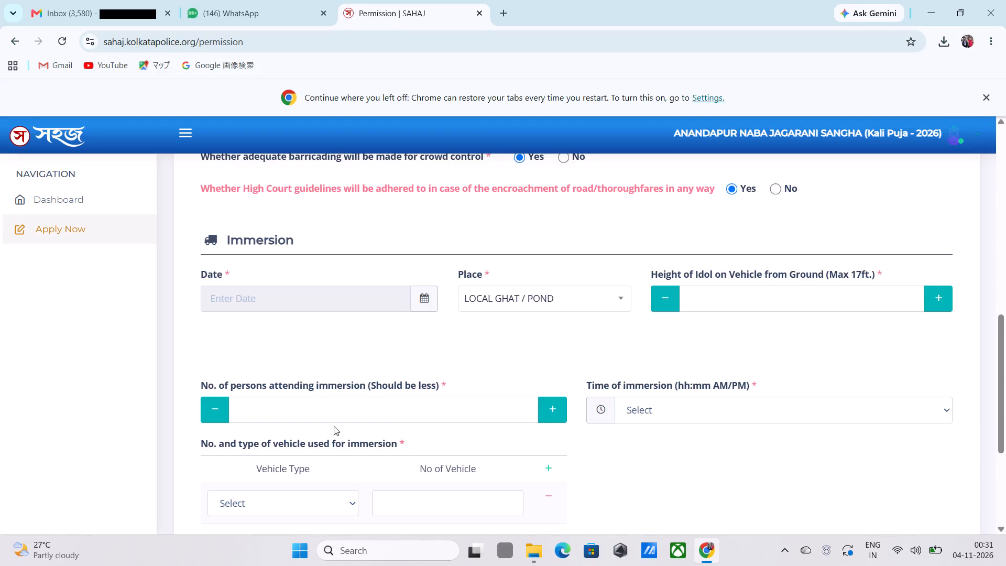
click(382, 300)
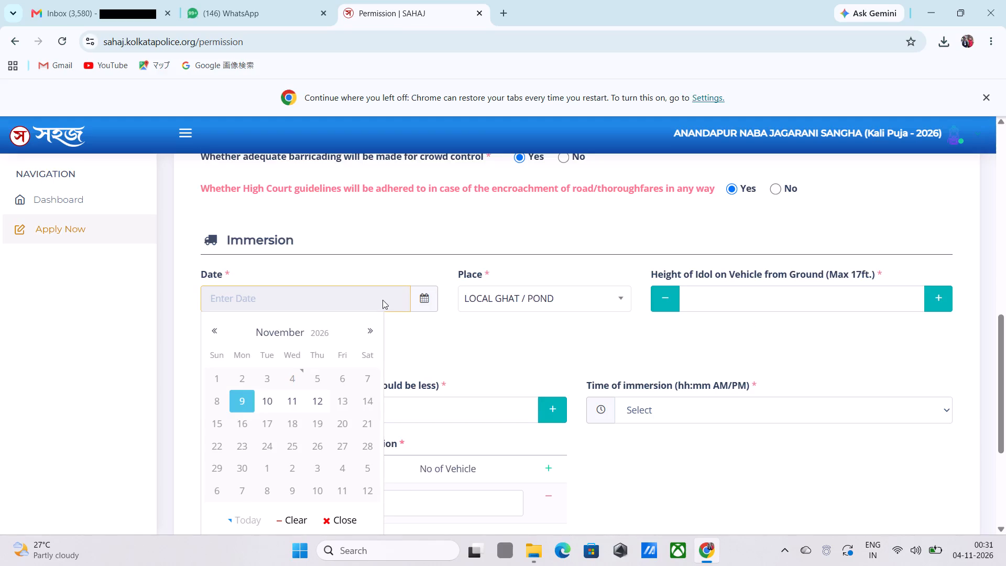
click(298, 403)
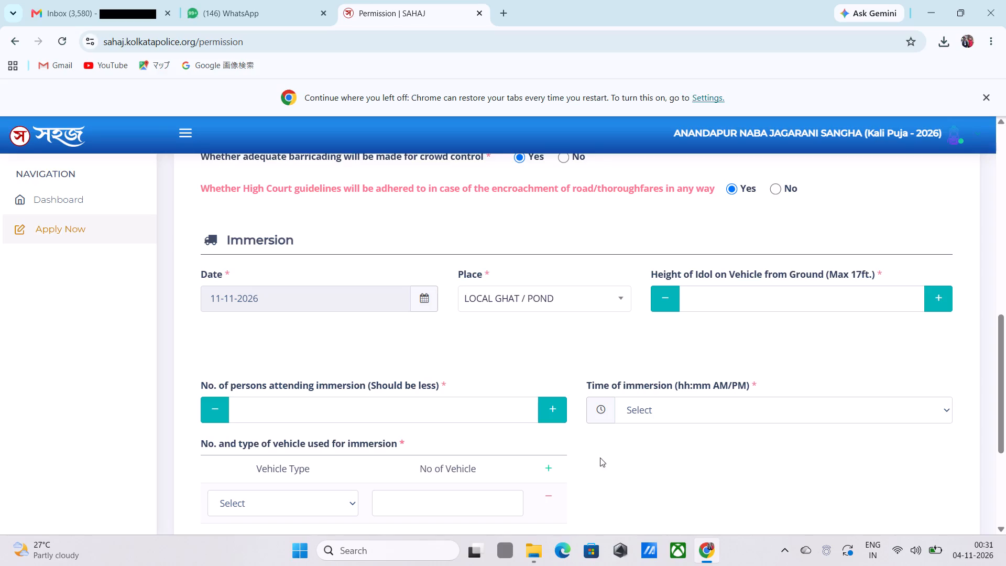
click(796, 292)
text(12)
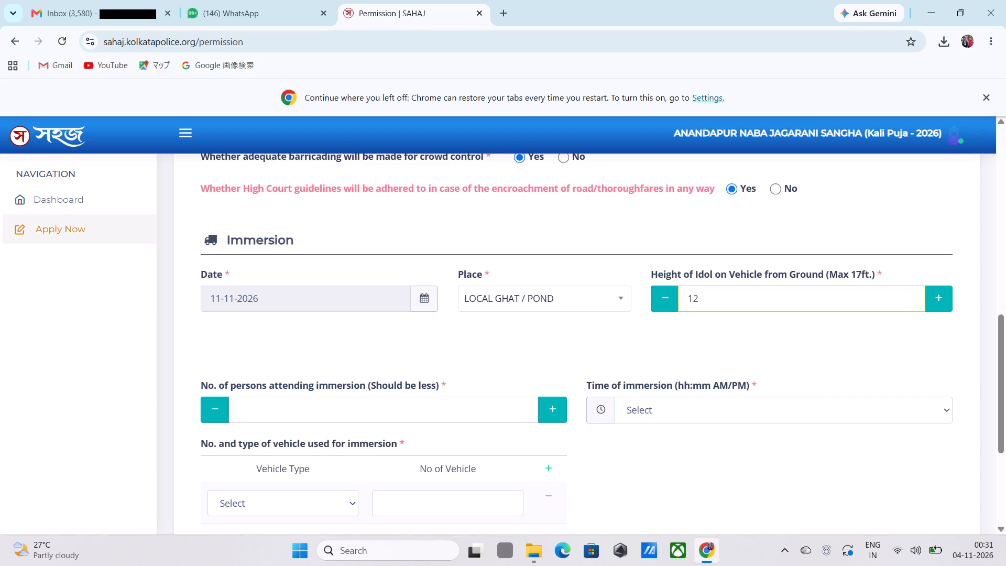
Enter 50 persons attending the immersion and set the immersion time to 10:00 PM.
scroll(607, 356, up, 2)
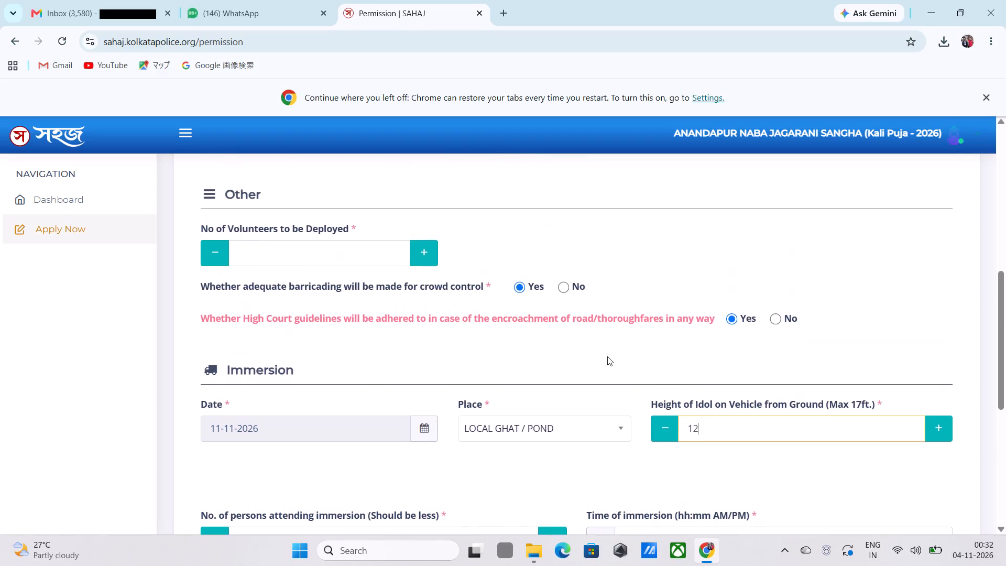
scroll(607, 358, down, 4)
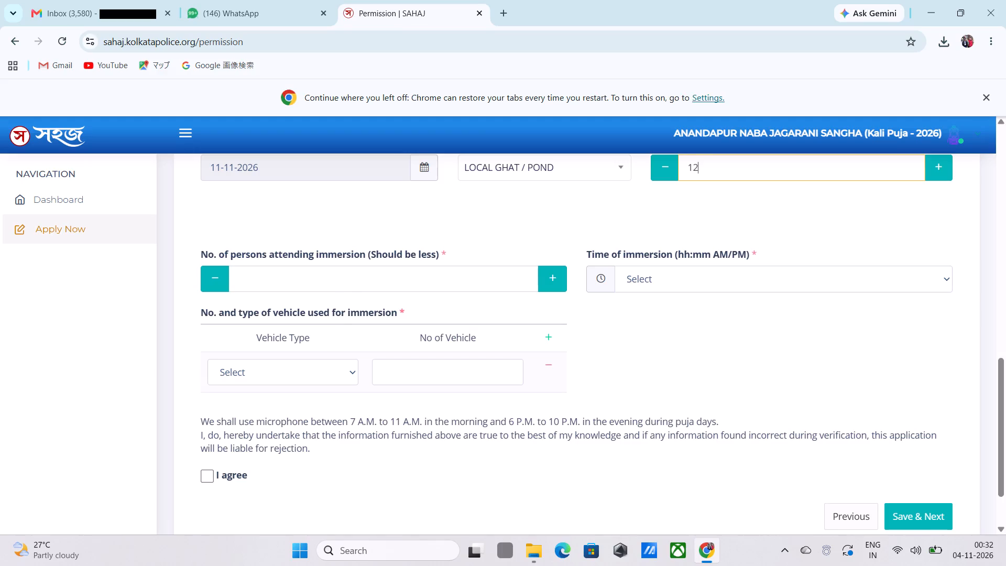
click(348, 283)
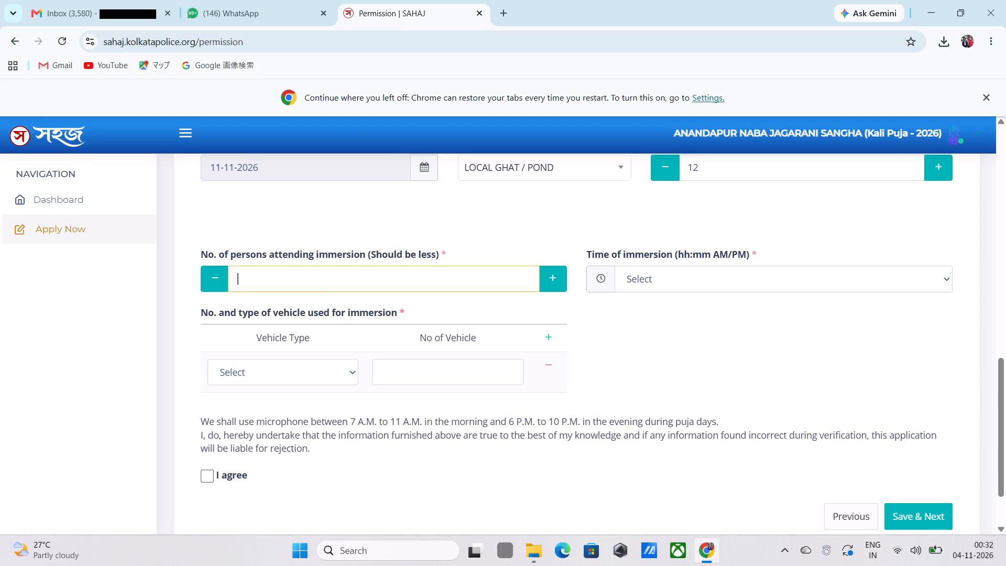
text(50)
click(681, 274)
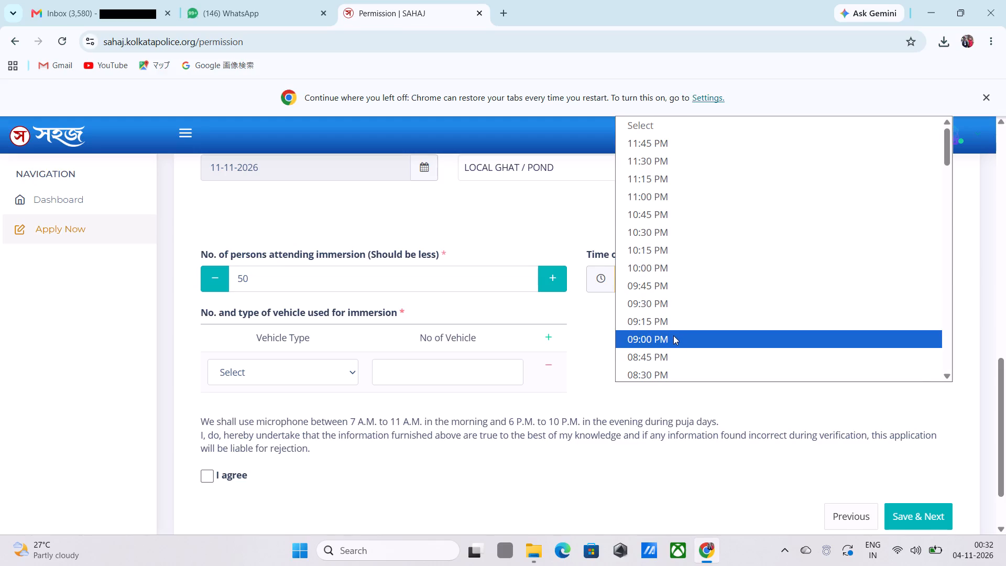
click(679, 267)
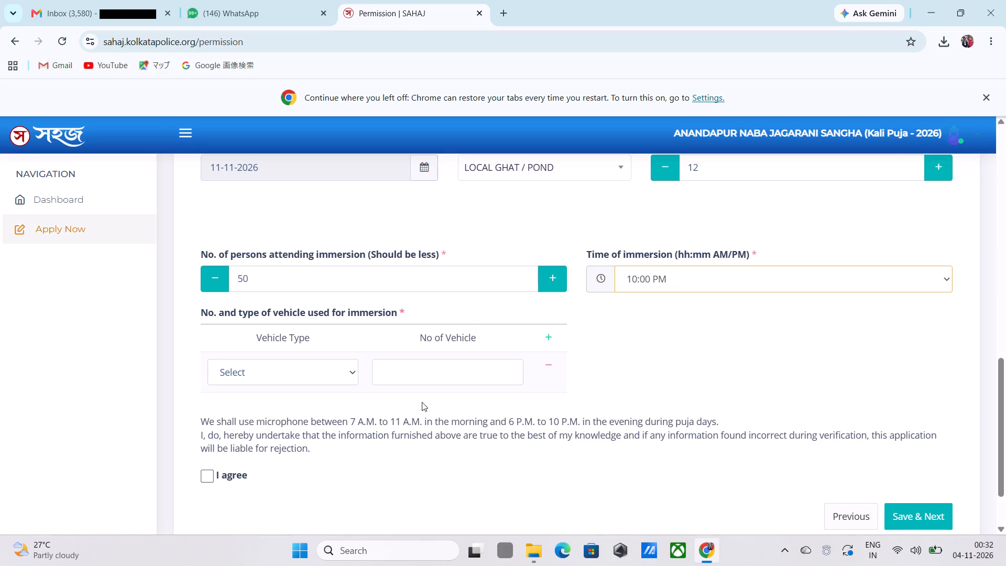
Fill in the immersion vehicle row with vehicle type Matador and 2 vehicles.
click(338, 373)
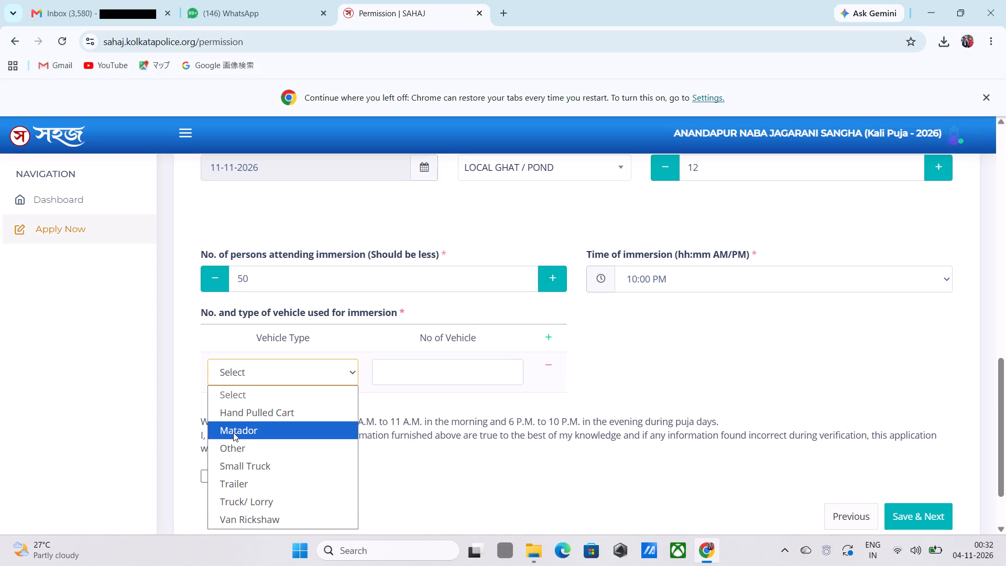
click(254, 504)
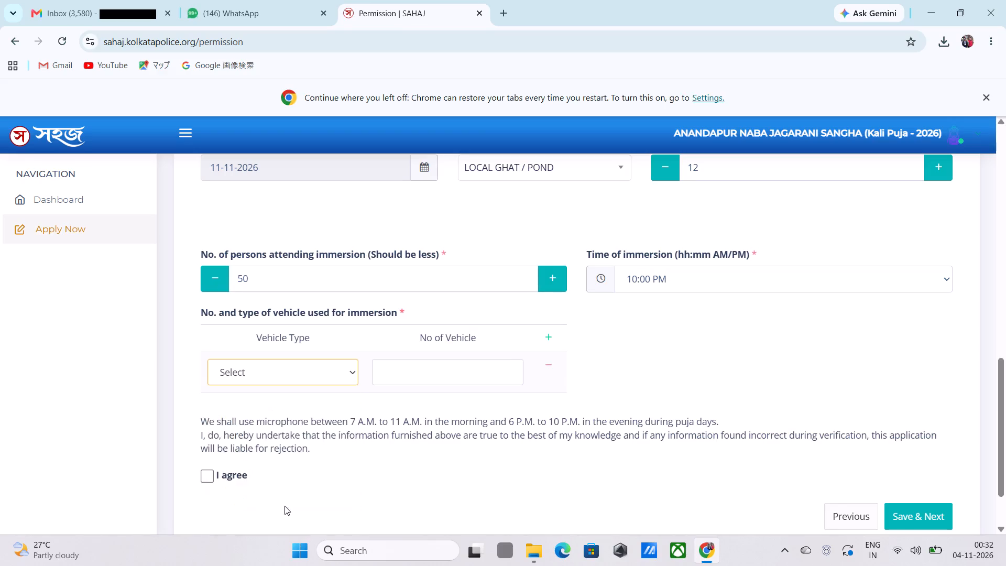
click(453, 373)
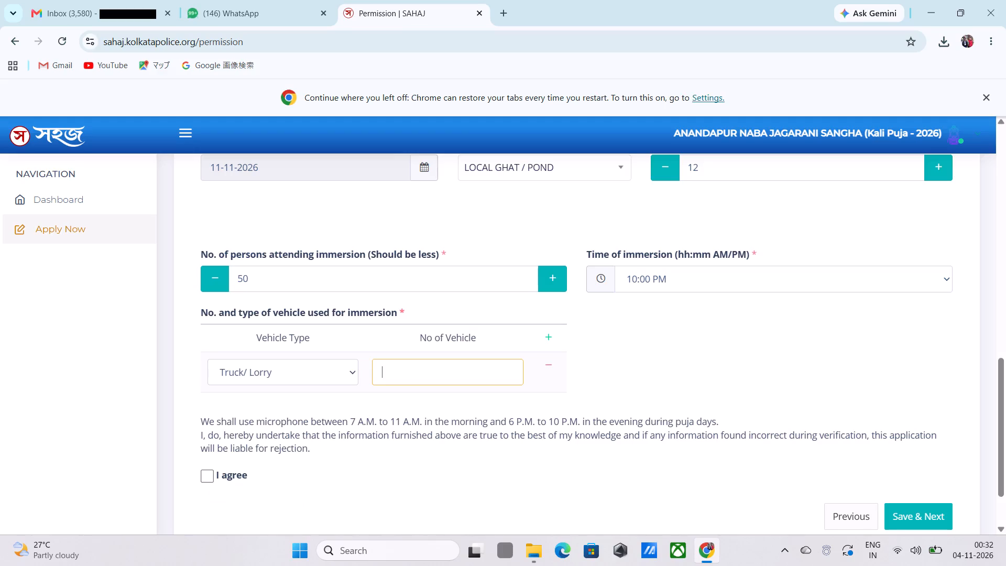
key(2)
click(342, 372)
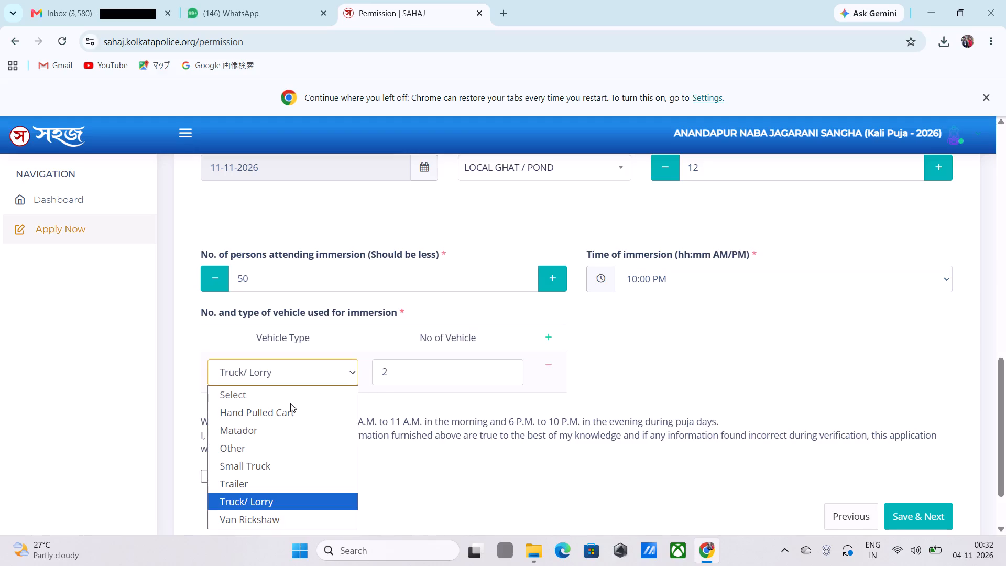
click(260, 431)
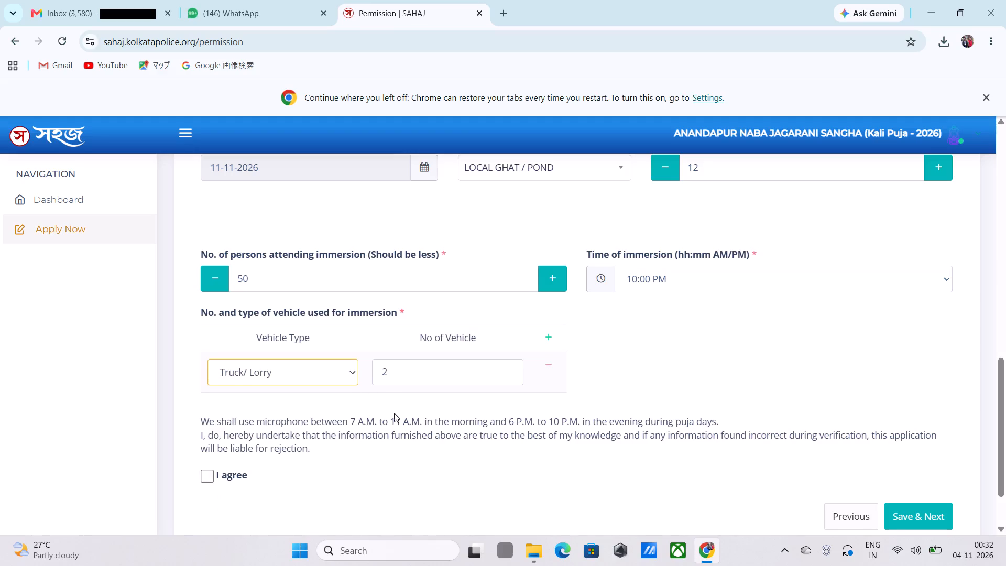
Agree to the Part-F undertaking on microphone hours and the correctness of the furnished information.
scroll(488, 395, down, 1)
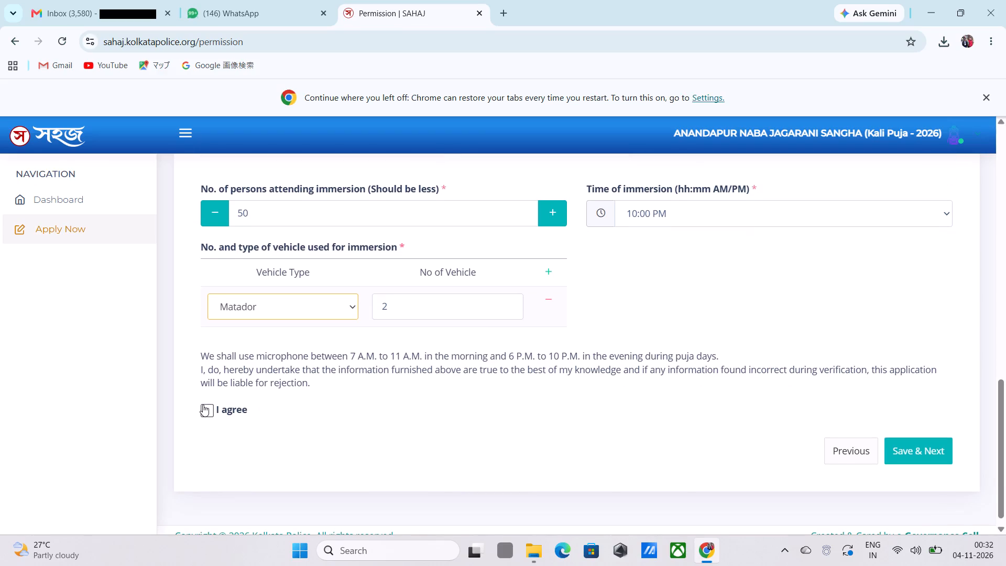
click(204, 409)
scroll(399, 392, down, 4)
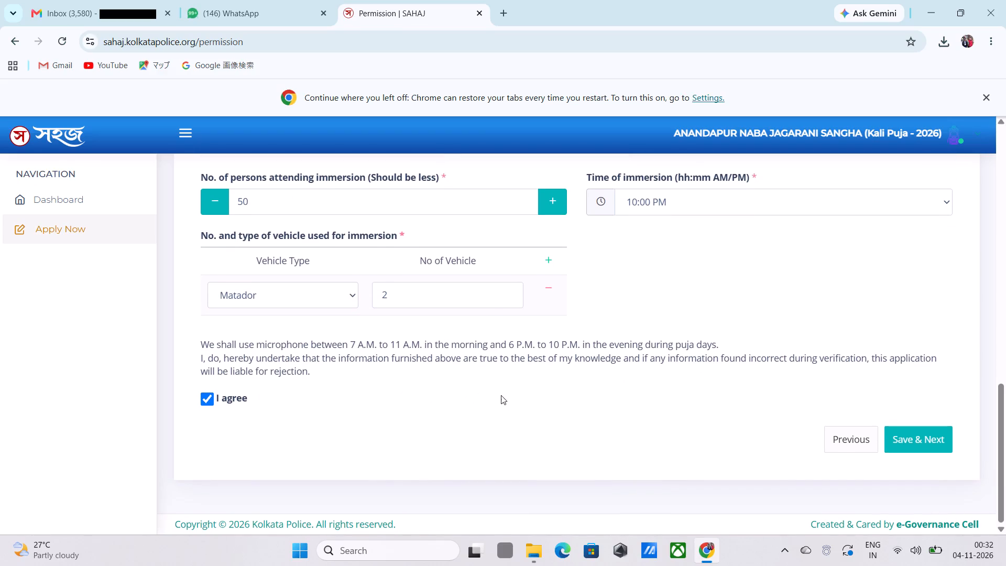
Set the number of volunteers to be deployed to 20 in the Other section of Part-F.
scroll(501, 395, down, 2)
scroll(500, 398, up, 5)
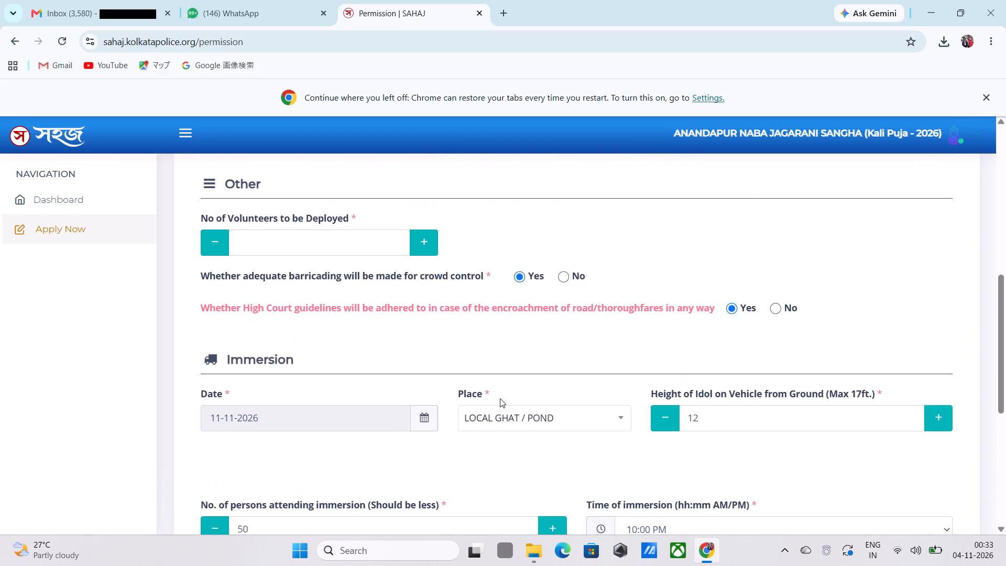
scroll(544, 388, up, 1)
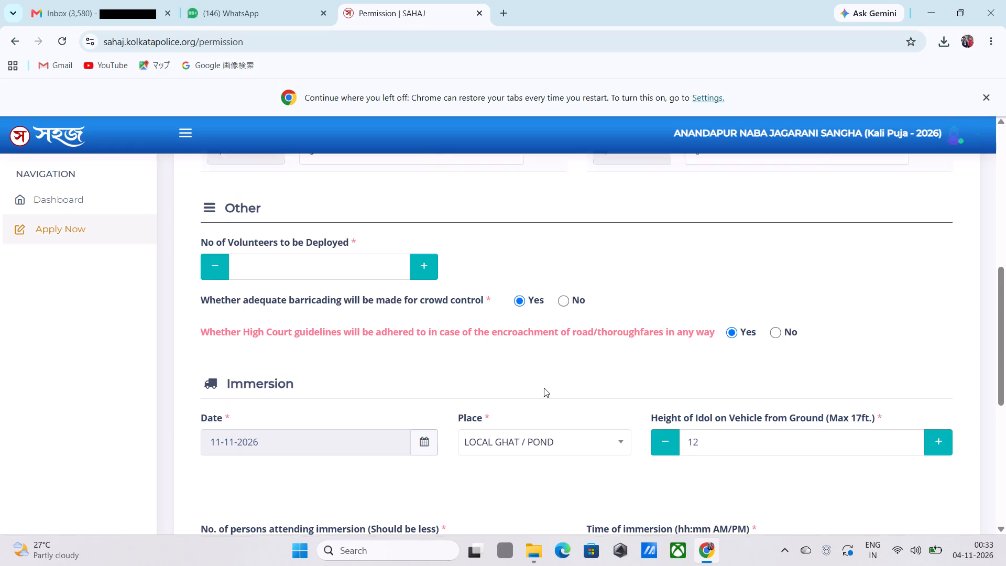
click(378, 310)
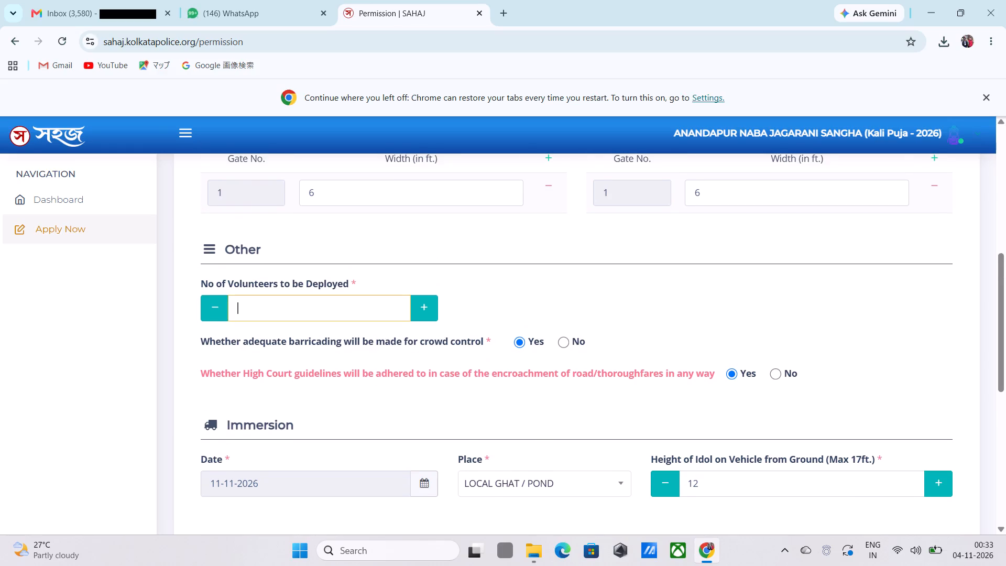
text(20)
key(BackSpace)
key(BackSpace)
text(10)
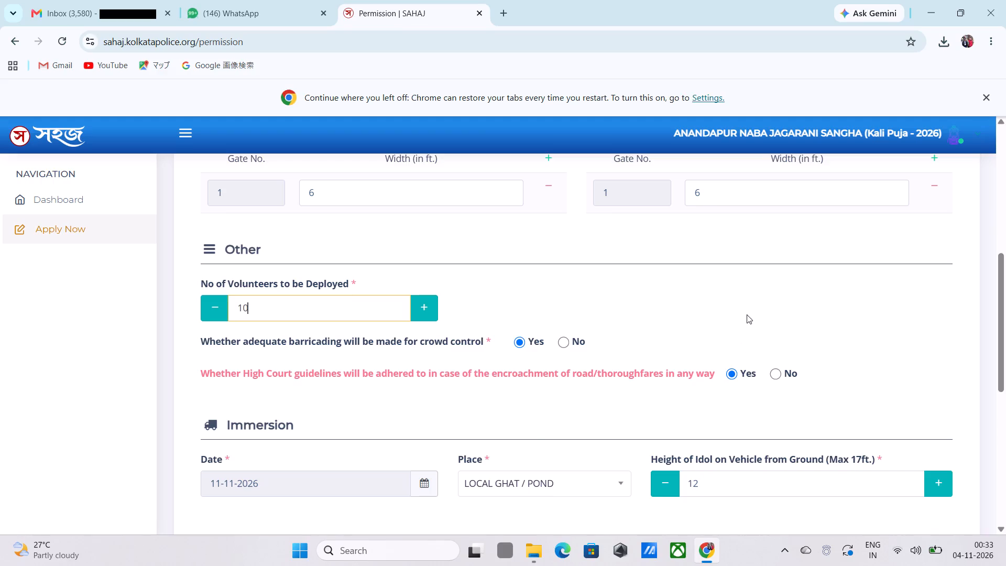
scroll(545, 387, down, 1)
scroll(545, 386, up, 5)
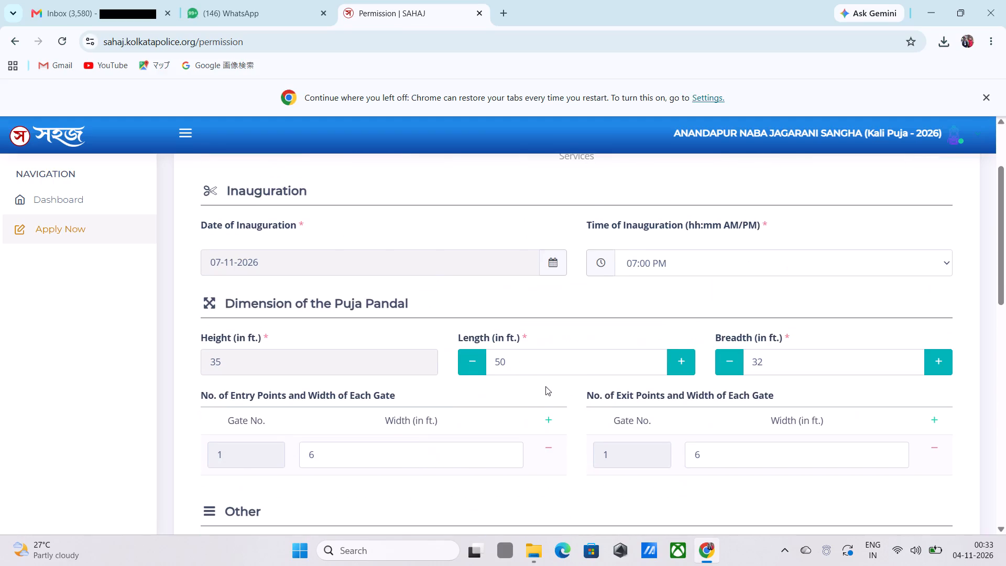
scroll(545, 386, down, 6)
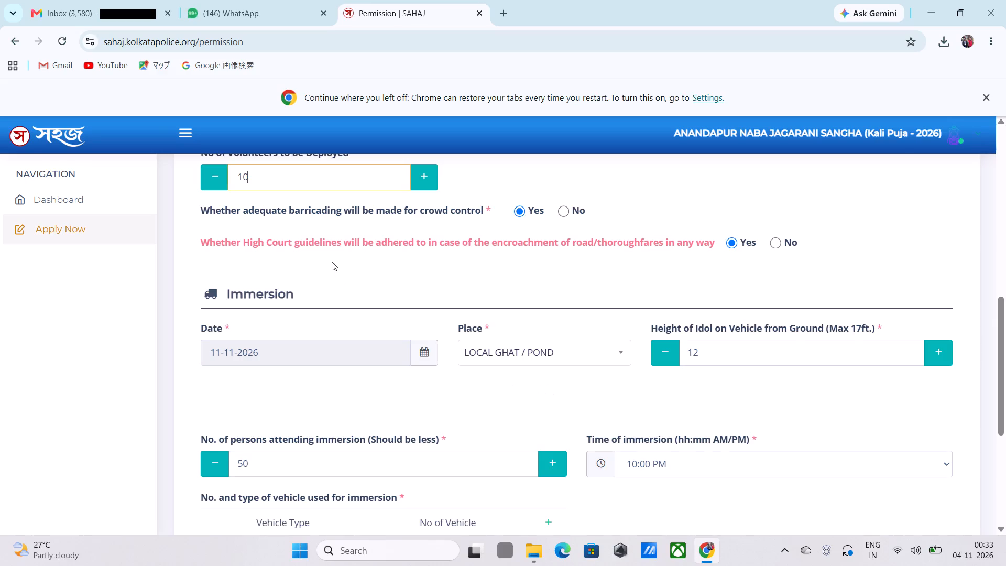
key(BackSpace)
key(BackSpace)
text(20)
Save Part-F Kolkata Police and proceed to the Part-G preview.
scroll(402, 249, up, 3)
scroll(499, 400, down, 1)
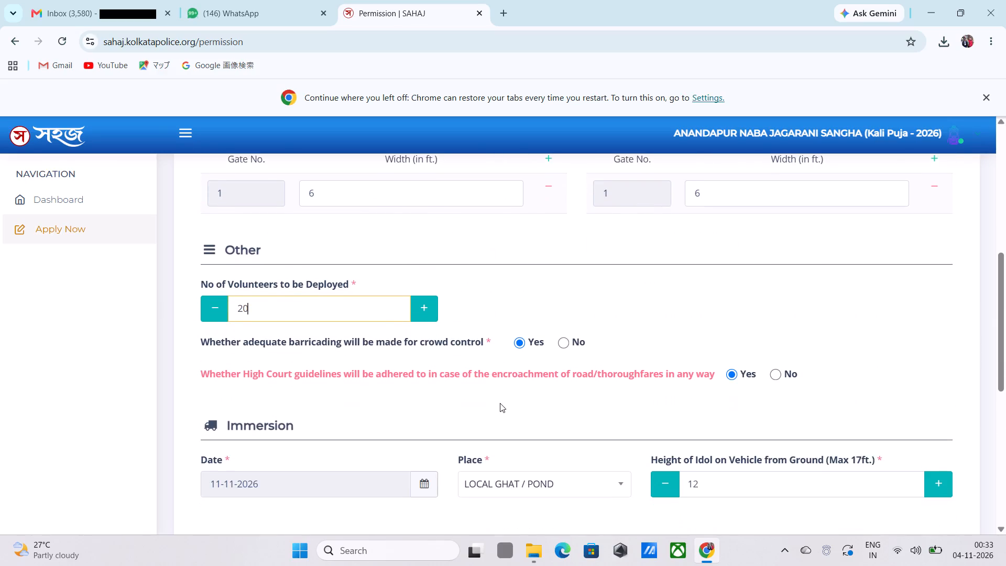
scroll(500, 406, down, 3)
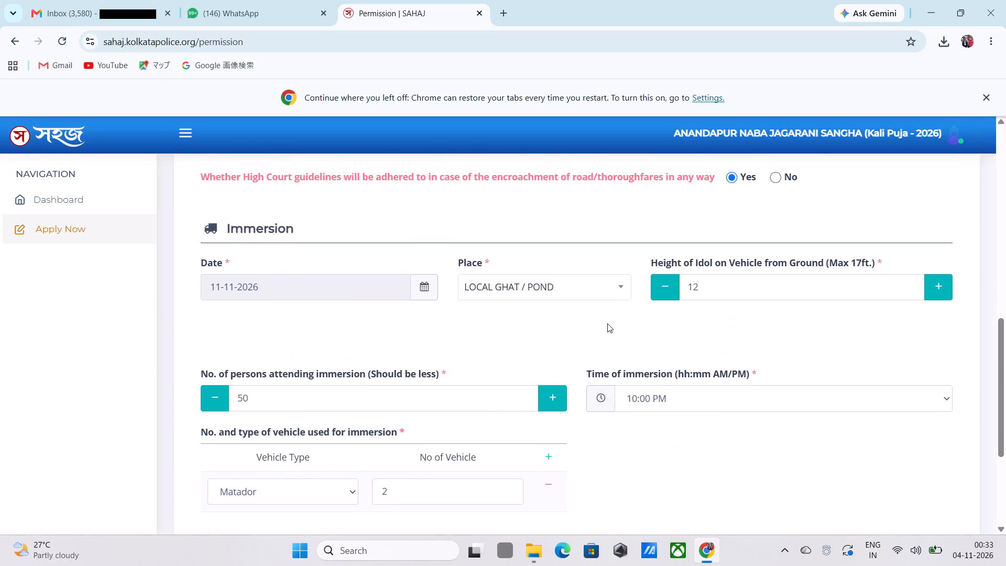
scroll(607, 323, down, 6)
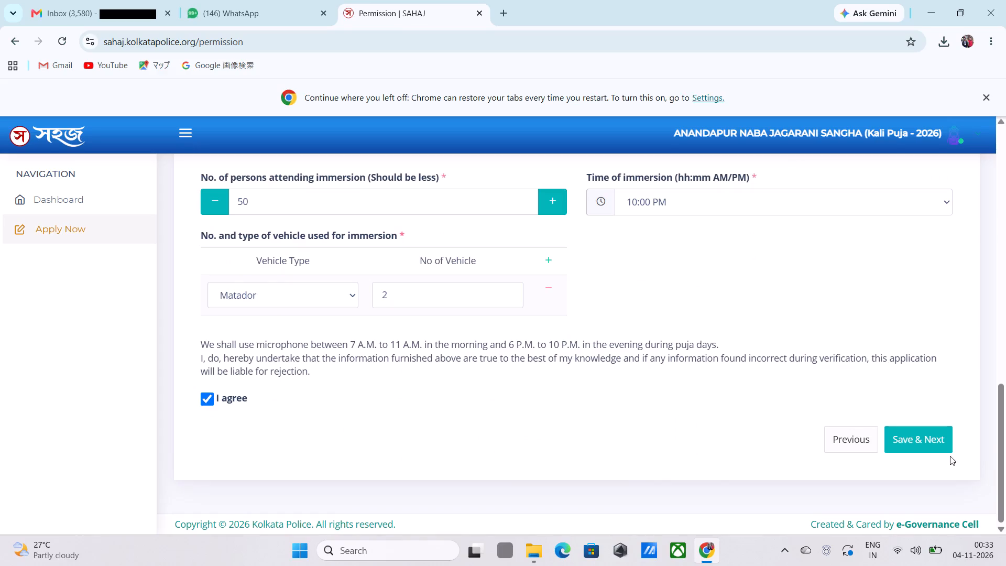
click(916, 442)
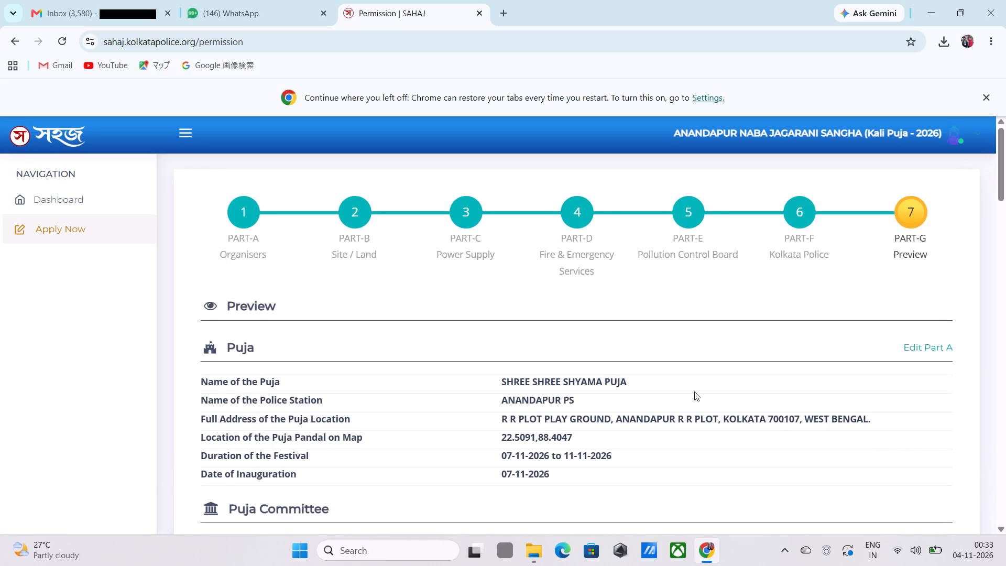
Review the Puja and Puja Committee details in the application preview.
scroll(616, 394, down, 2)
scroll(616, 394, up, 2)
scroll(606, 434, down, 2)
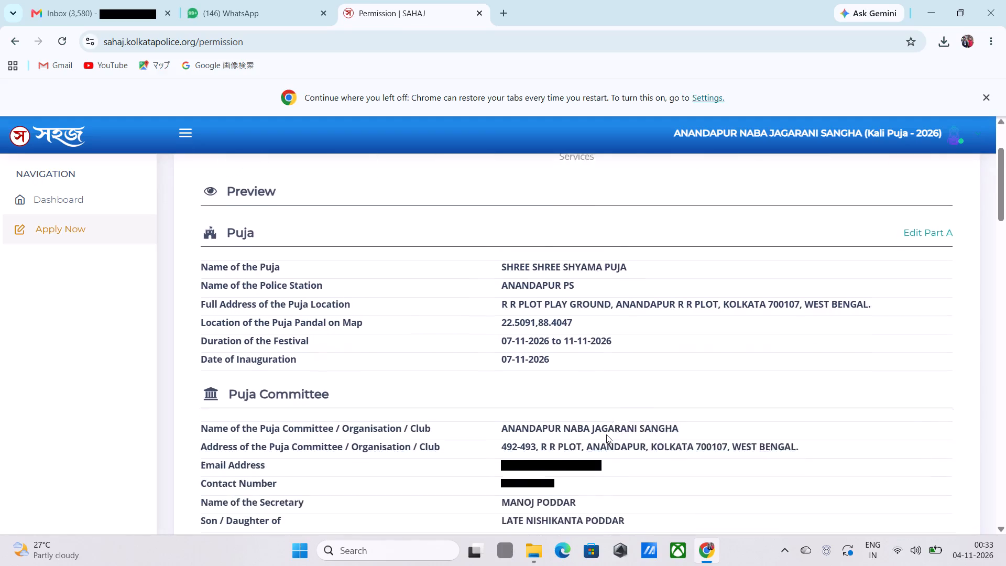
scroll(608, 419, up, 5)
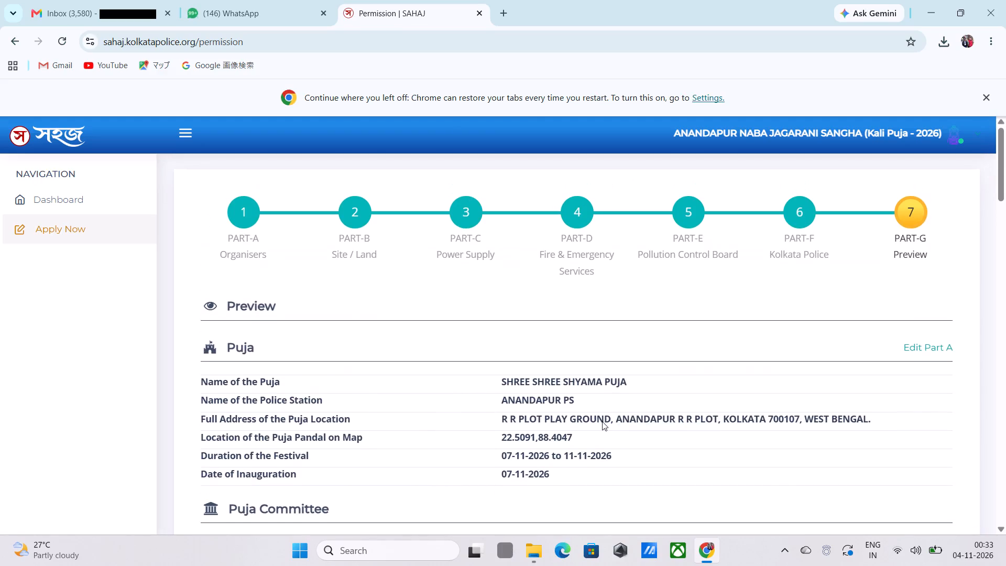
scroll(603, 421, down, 3)
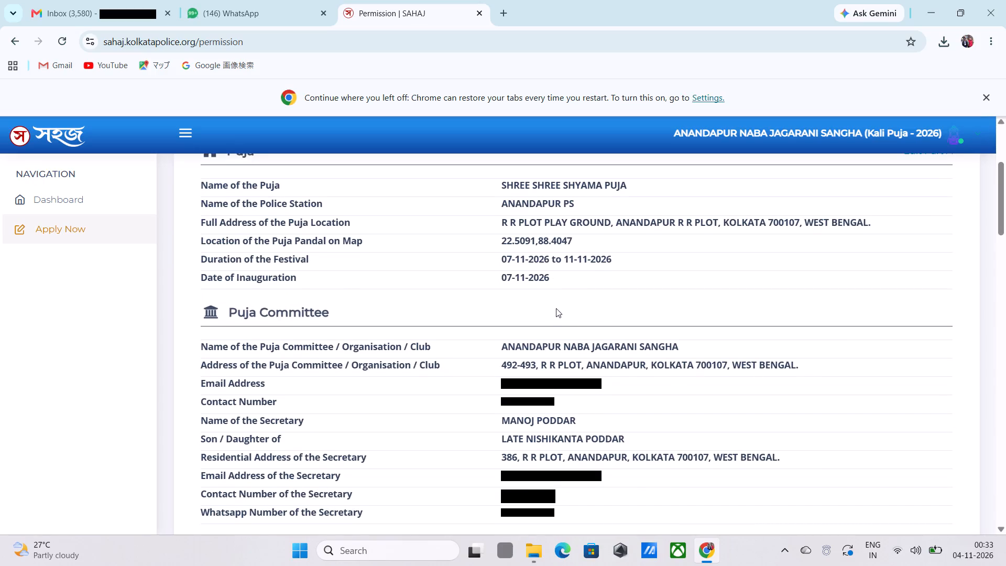
scroll(567, 307, down, 1)
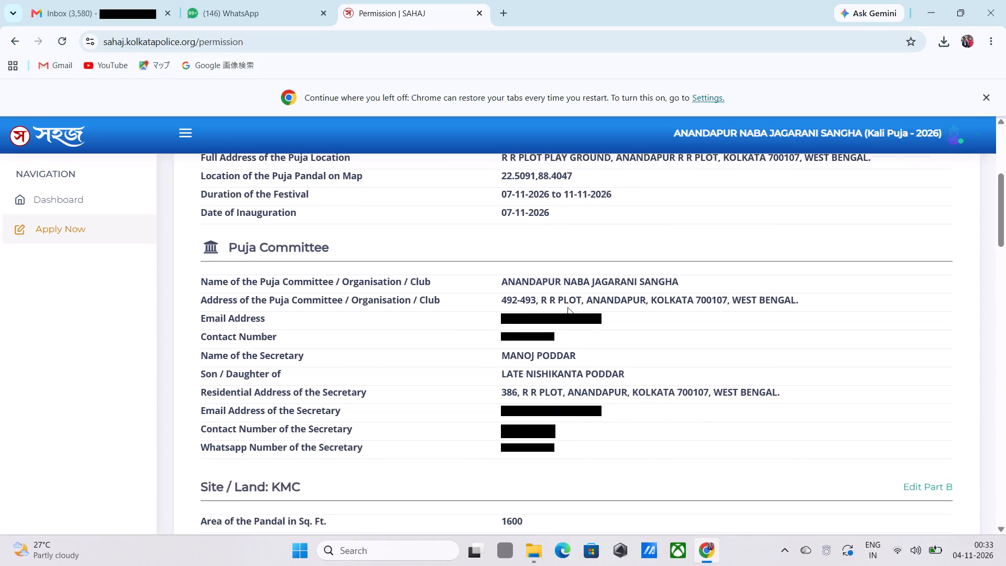
scroll(567, 317, down, 1)
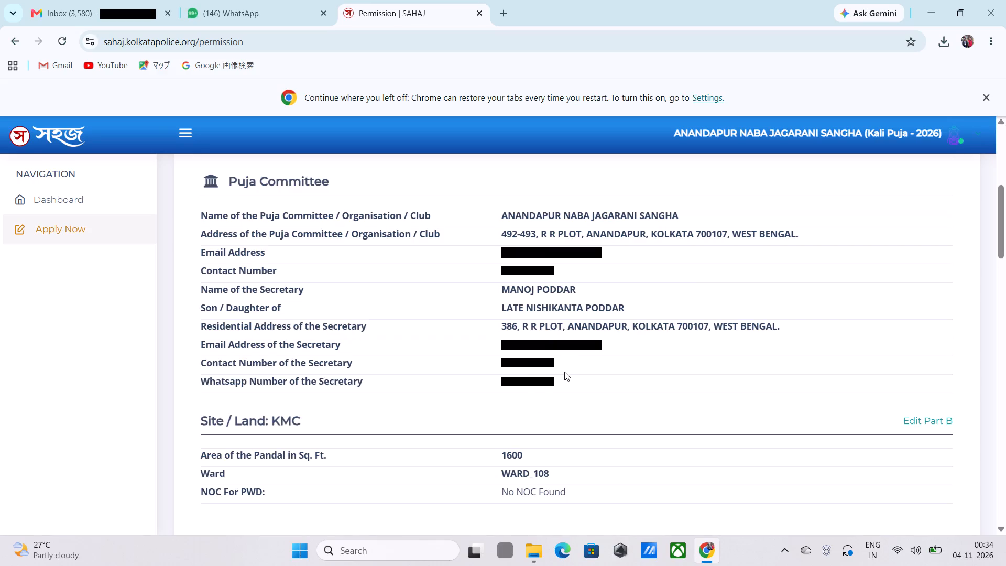
Review the Site / Land: KMC and Electricity: CESC sections of the preview, including the supervisor and contractor details.
scroll(556, 382, down, 2)
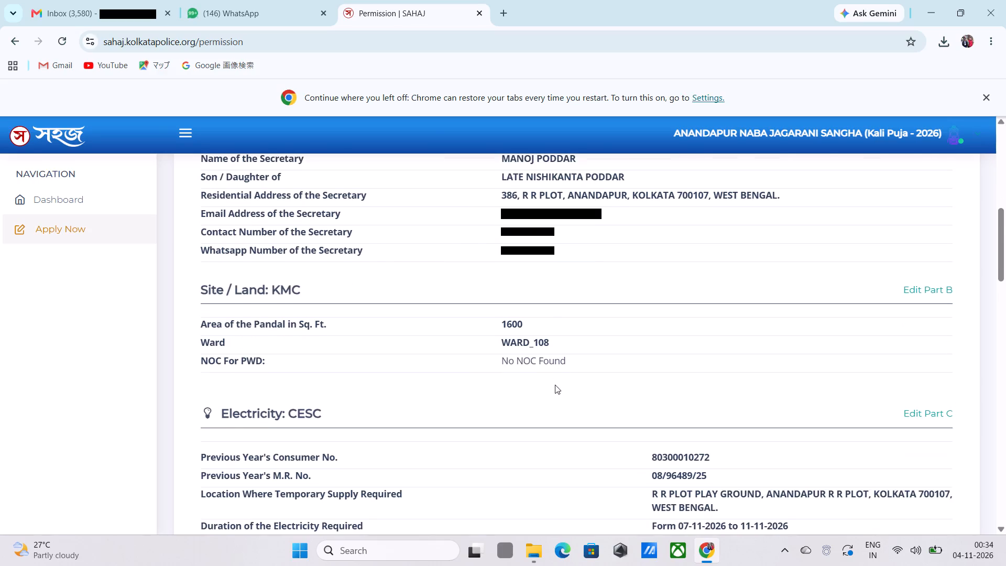
scroll(552, 397, down, 2)
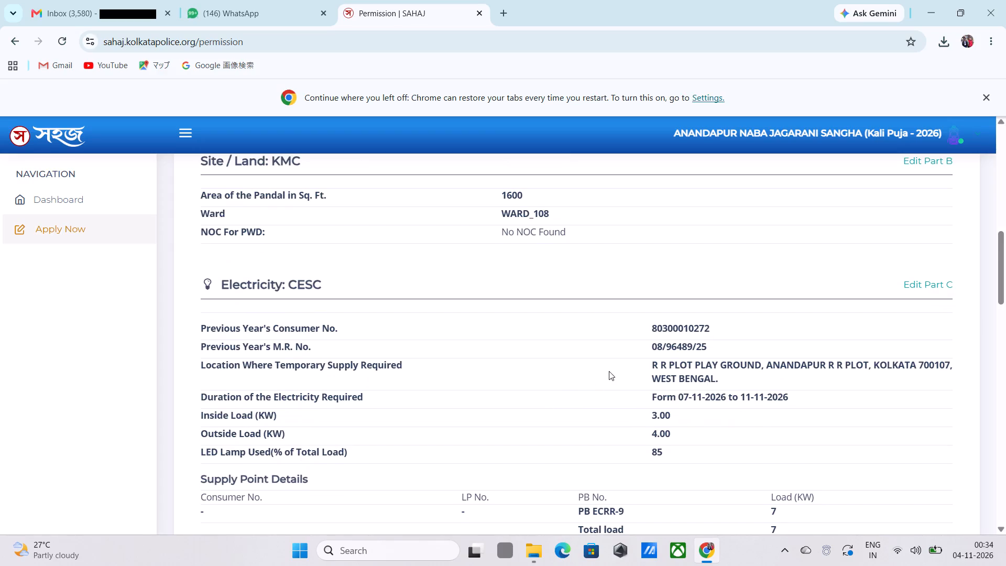
scroll(609, 371, down, 4)
scroll(609, 371, up, 2)
scroll(609, 371, down, 1)
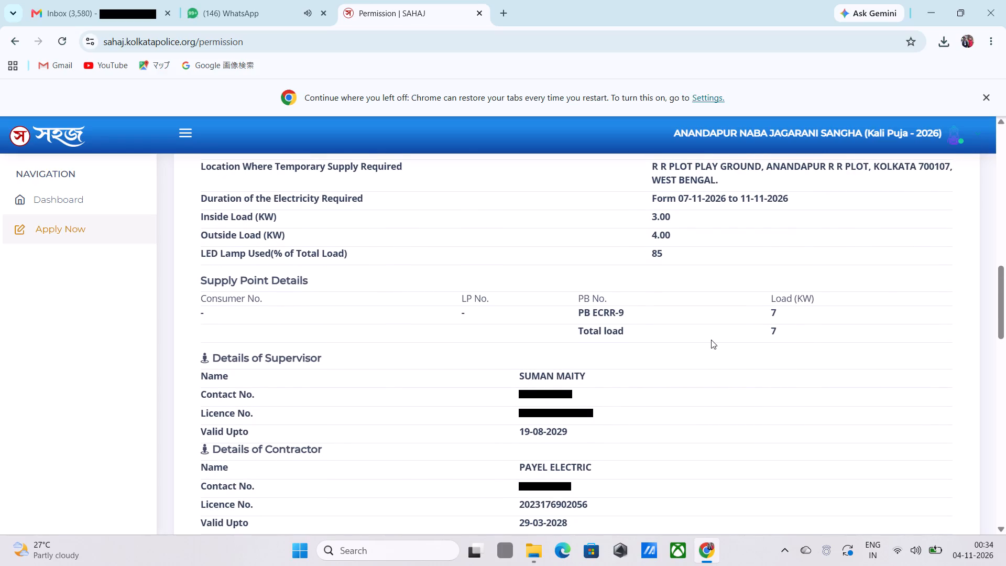
scroll(711, 340, down, 2)
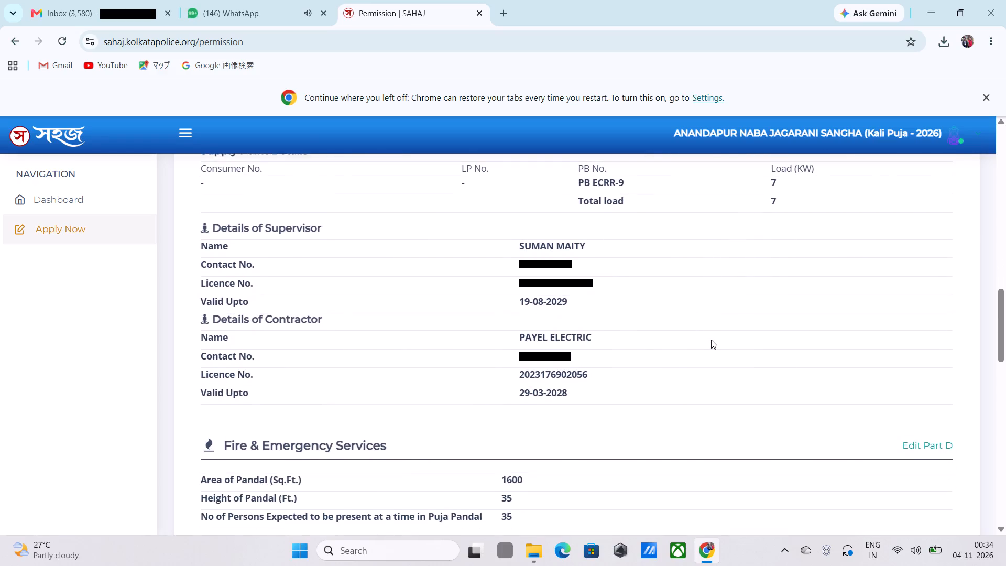
Review the Fire & Emergency Services section of the preview, including the pandal sketch.
scroll(711, 340, down, 3)
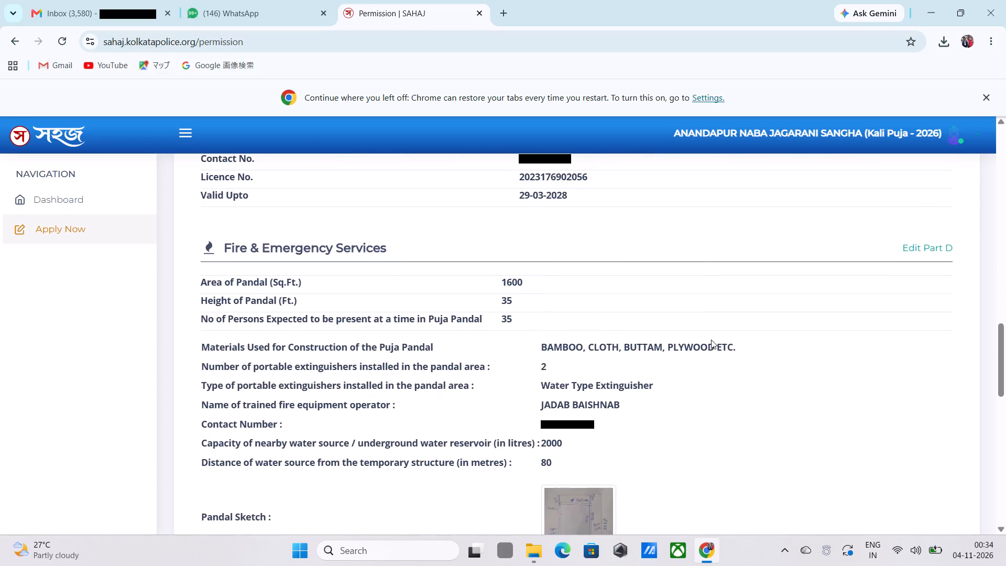
scroll(708, 339, down, 2)
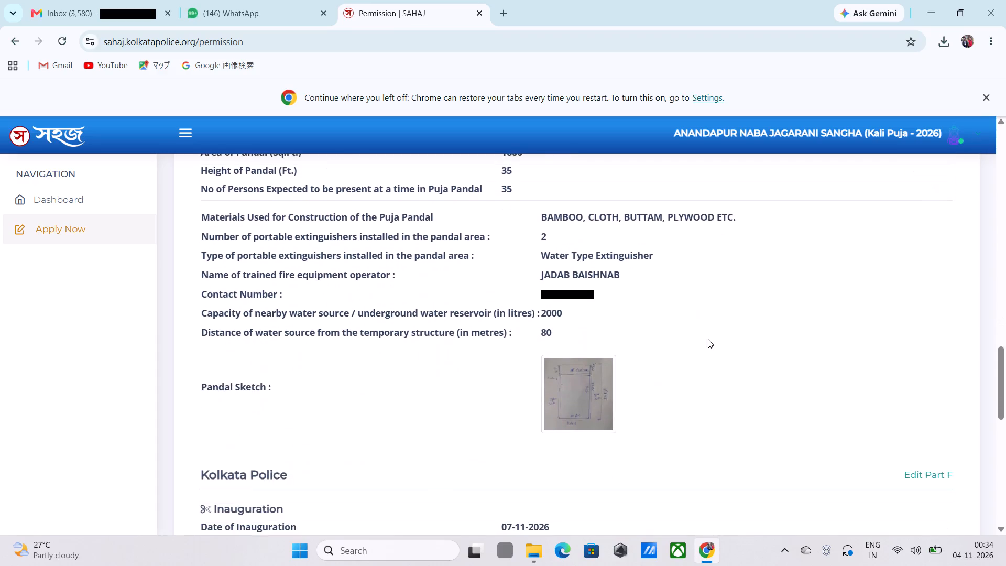
scroll(708, 339, down, 1)
scroll(708, 339, up, 2)
scroll(708, 339, down, 2)
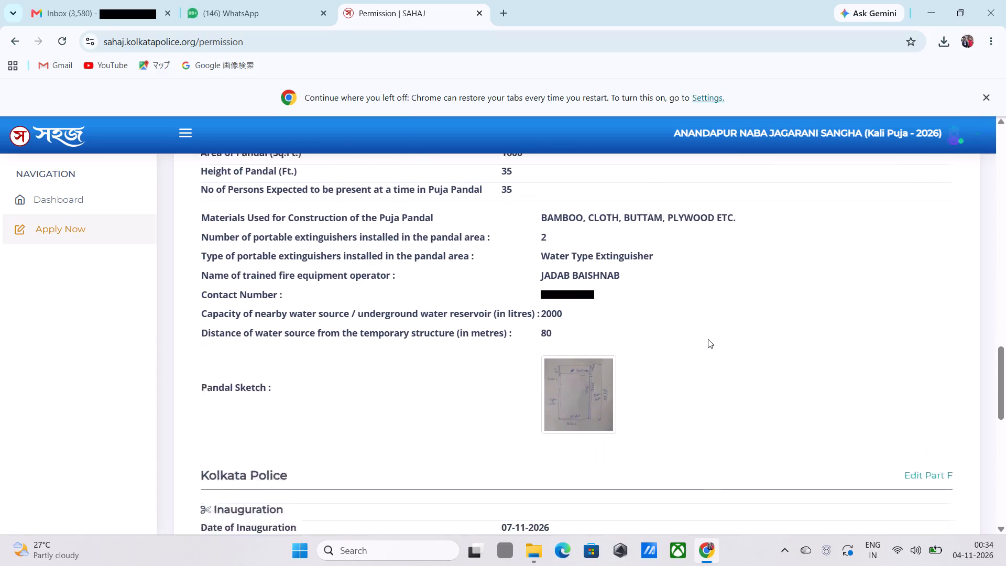
Review the Kolkata Police section of the preview, covering inauguration, pandal dimensions, gates, volunteers and immersion details.
scroll(708, 339, down, 3)
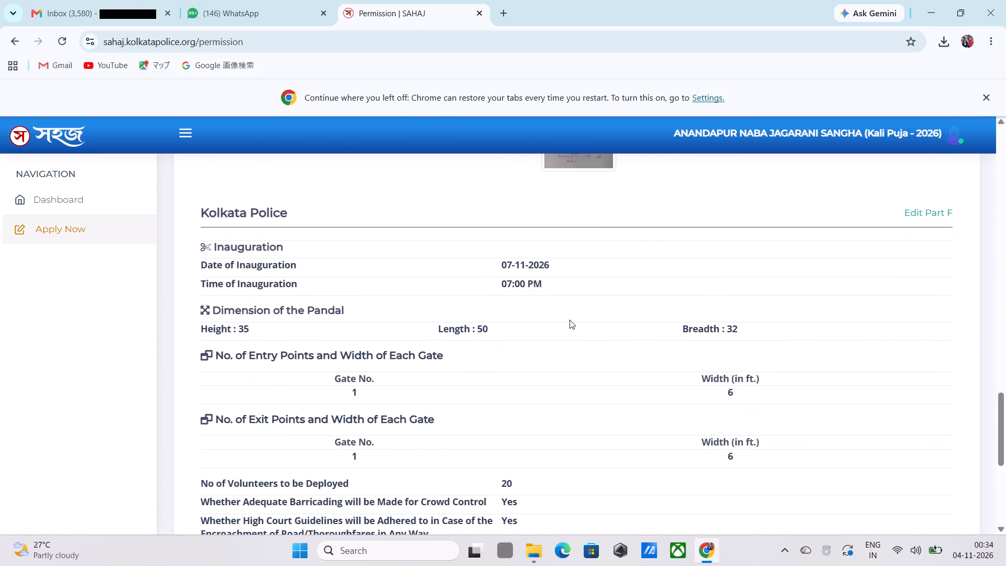
scroll(570, 320, down, 1)
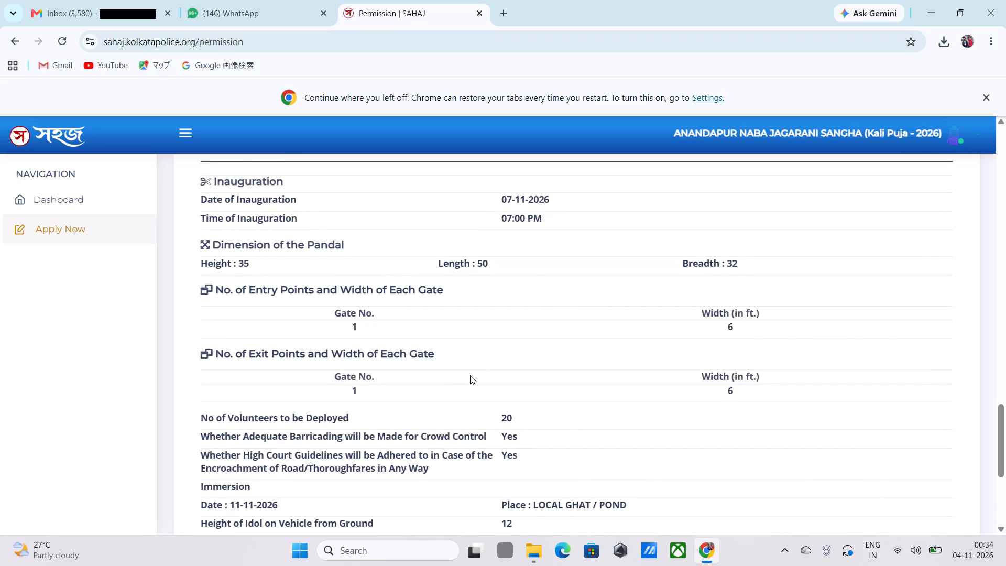
scroll(481, 362, down, 1)
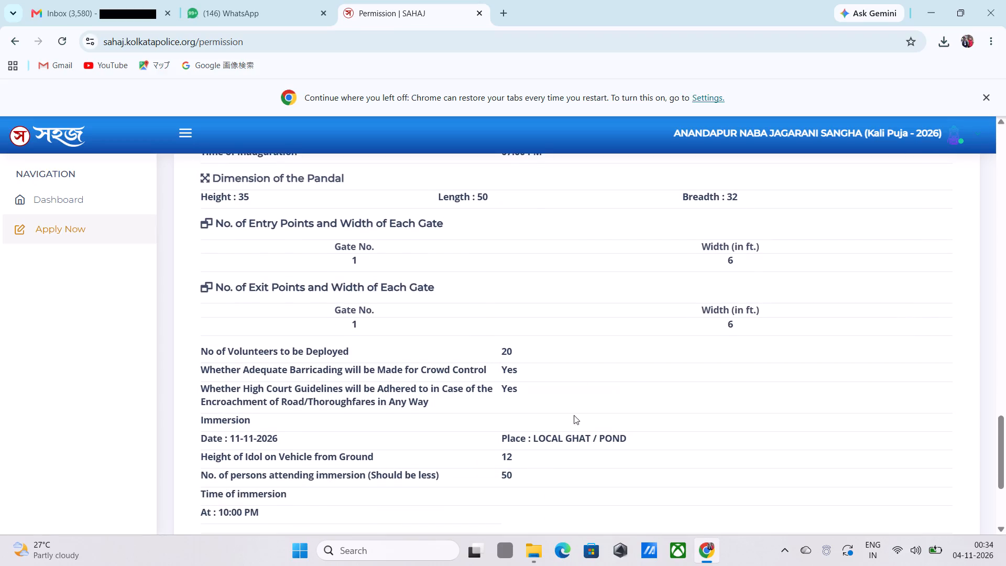
scroll(556, 375, down, 2)
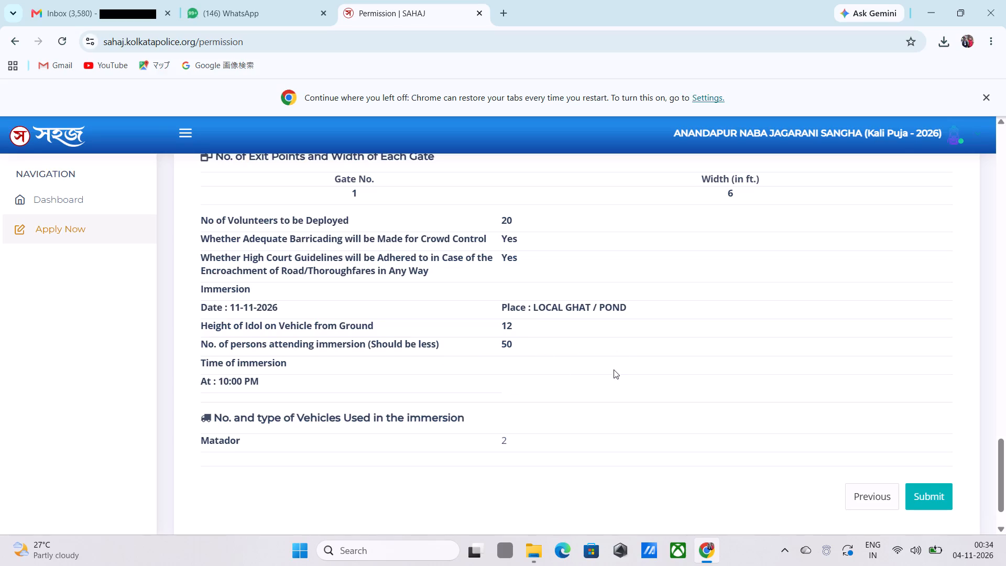
scroll(478, 406, down, 1)
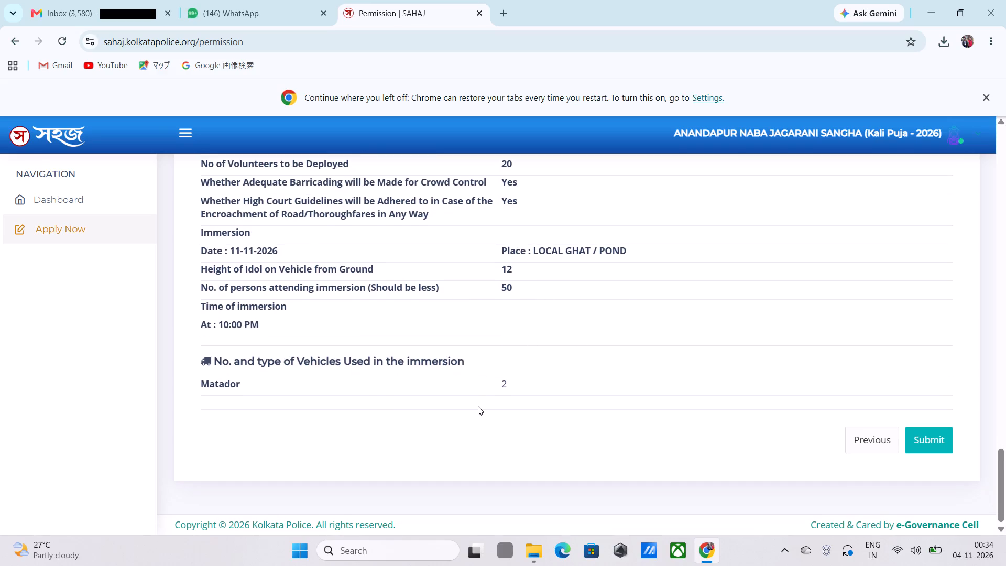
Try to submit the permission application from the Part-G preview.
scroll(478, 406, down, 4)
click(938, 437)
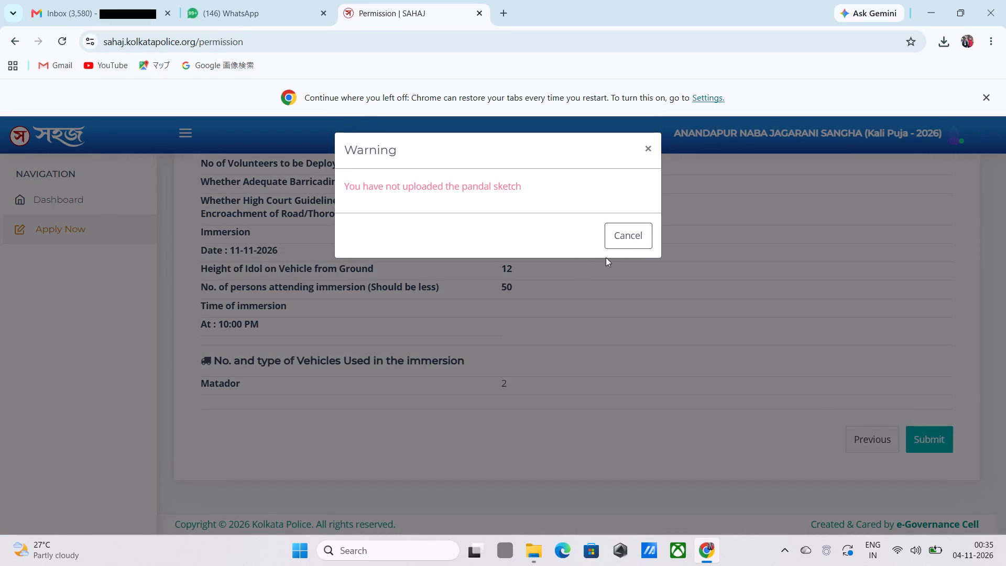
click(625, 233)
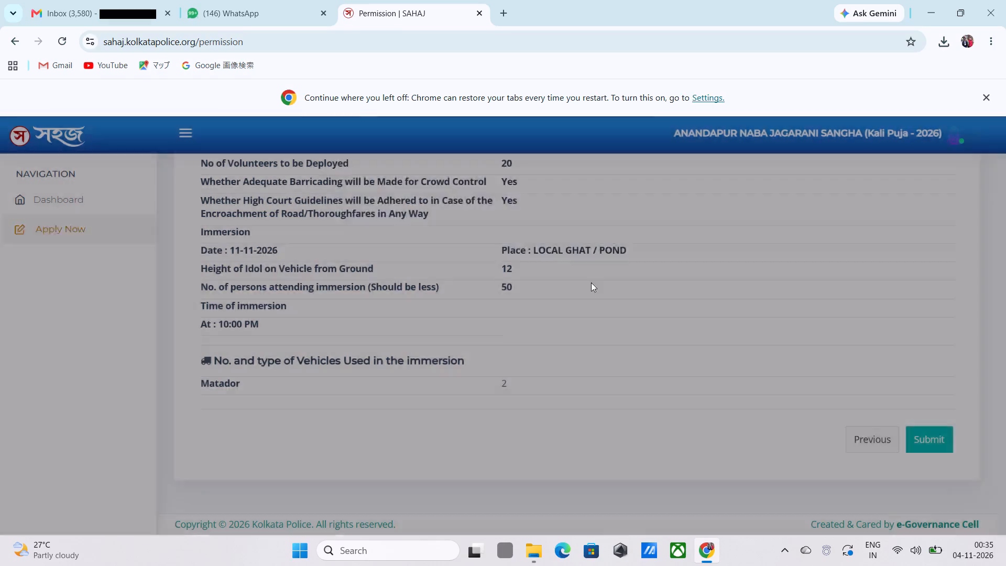
Open the uploaded pandal sketch full size from the Fire & Emergency Services preview, examine it, and return to the application.
scroll(561, 333, up, 13)
scroll(561, 333, down, 4)
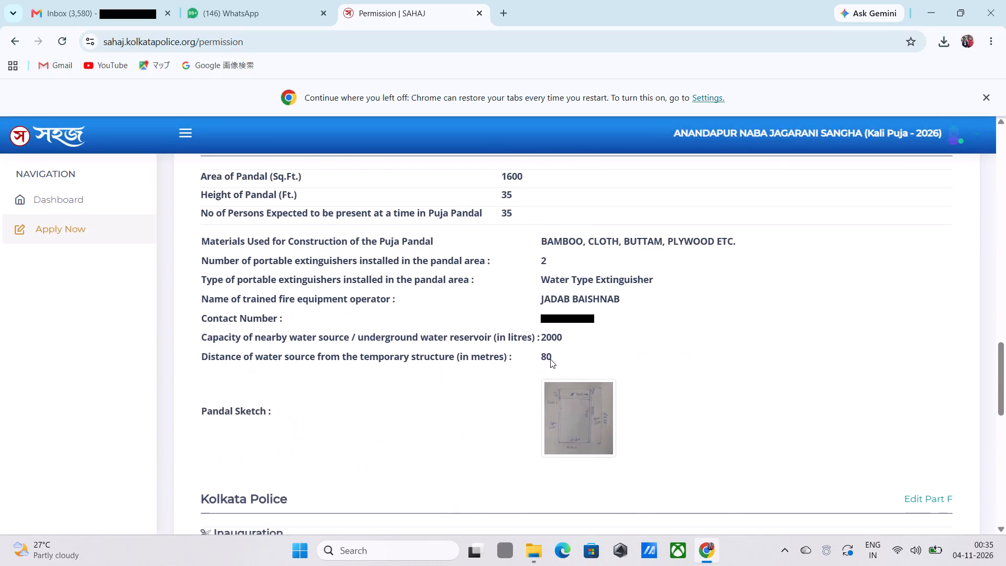
scroll(368, 453, down, 1)
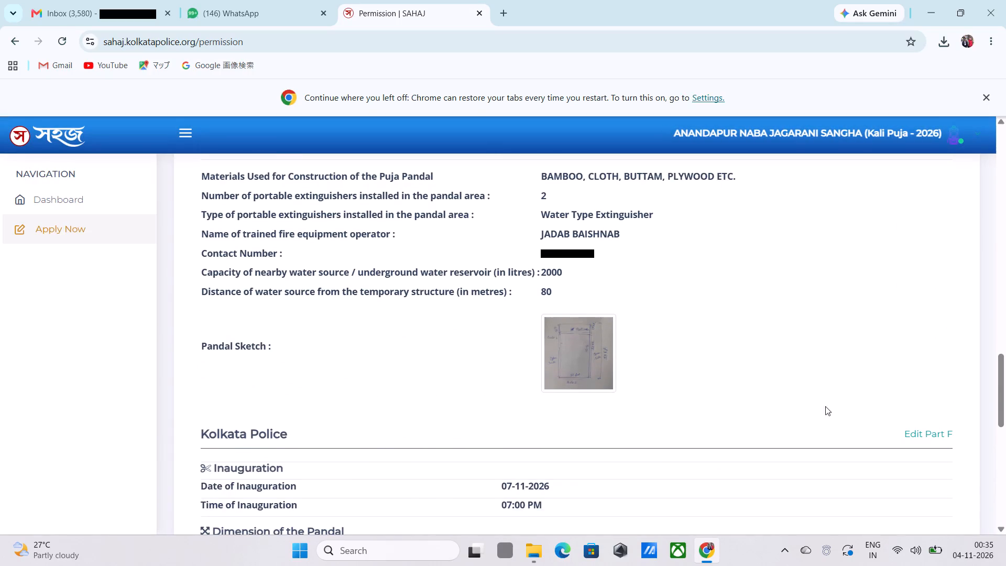
click(600, 355)
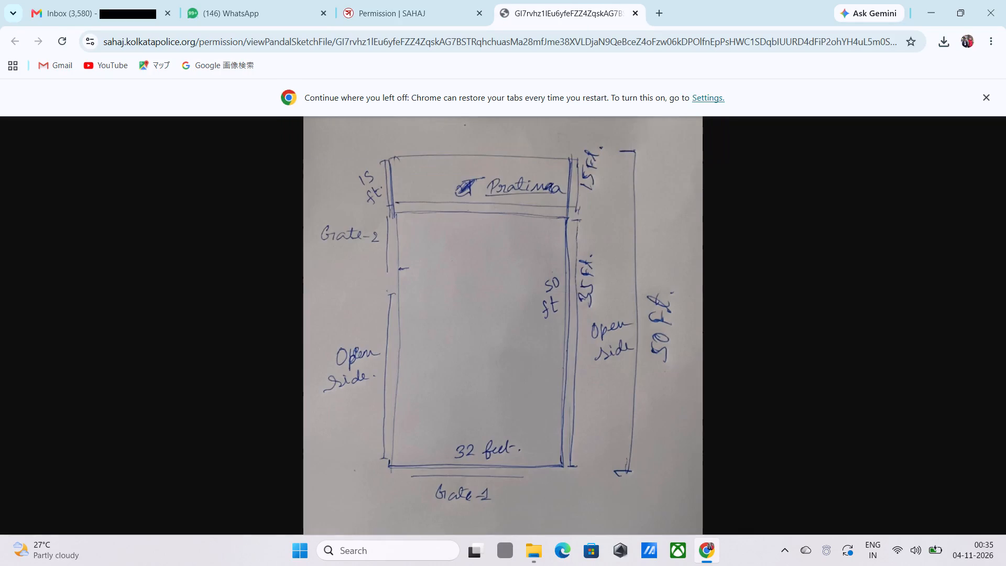
scroll(574, 367, down, 3)
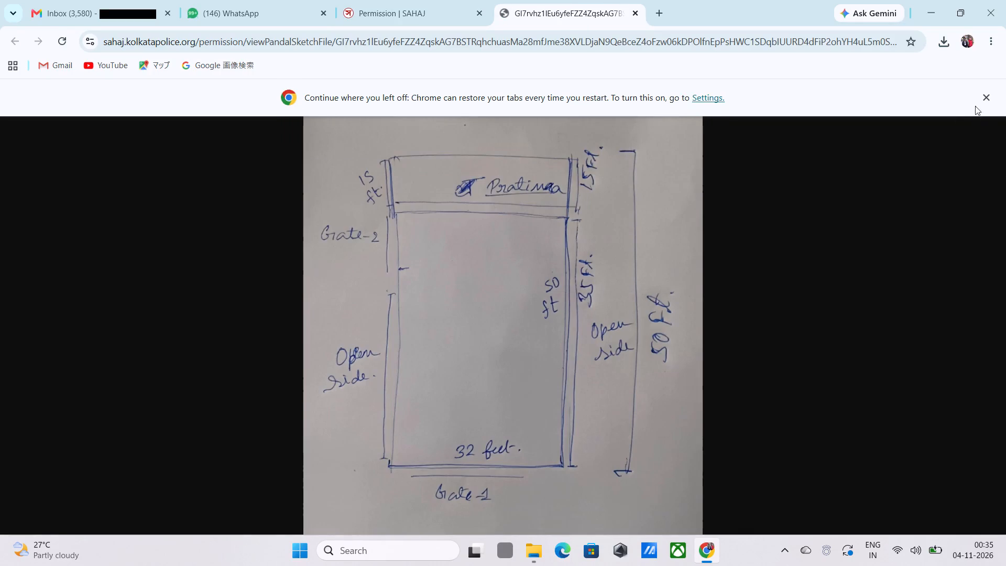
click(984, 99)
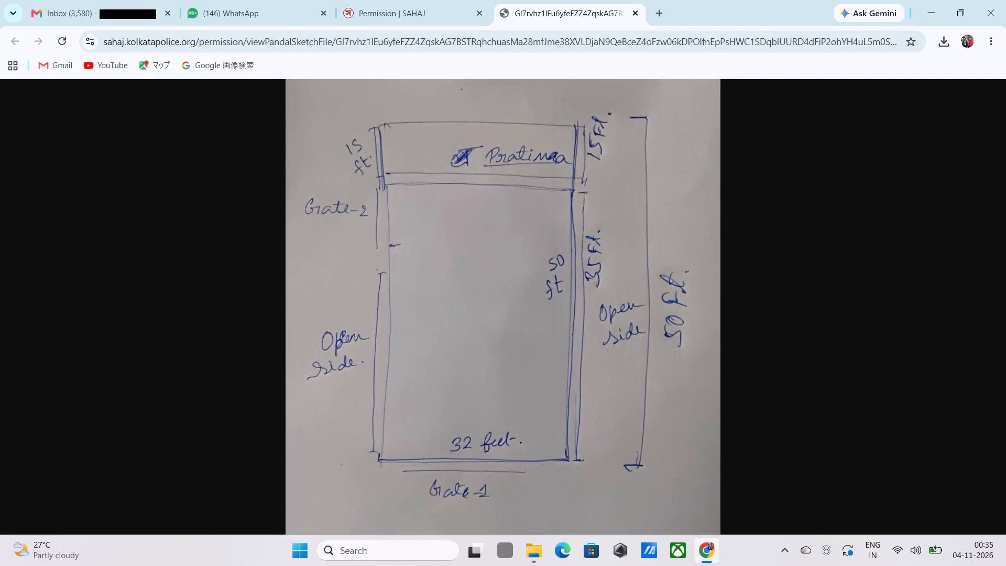
click(417, 10)
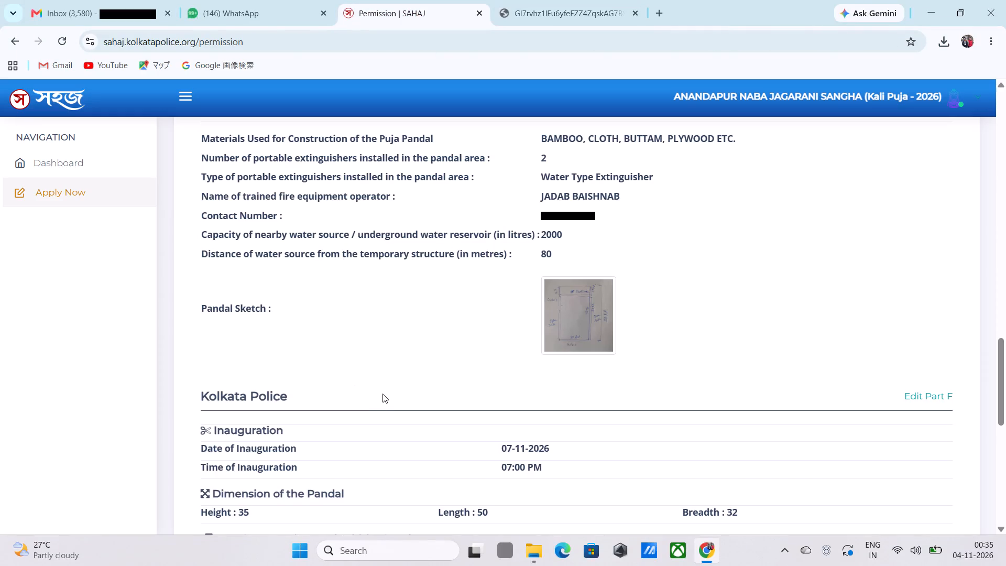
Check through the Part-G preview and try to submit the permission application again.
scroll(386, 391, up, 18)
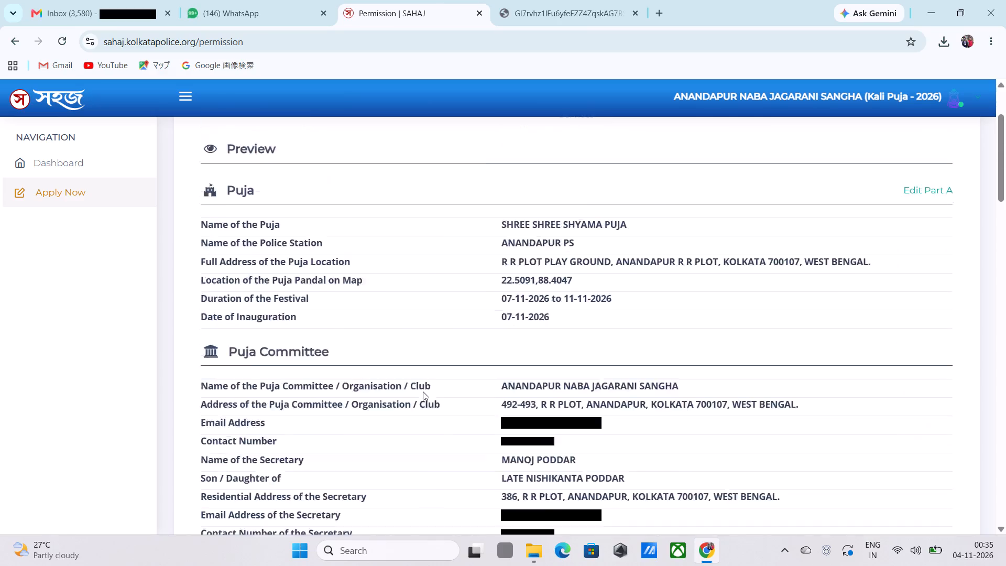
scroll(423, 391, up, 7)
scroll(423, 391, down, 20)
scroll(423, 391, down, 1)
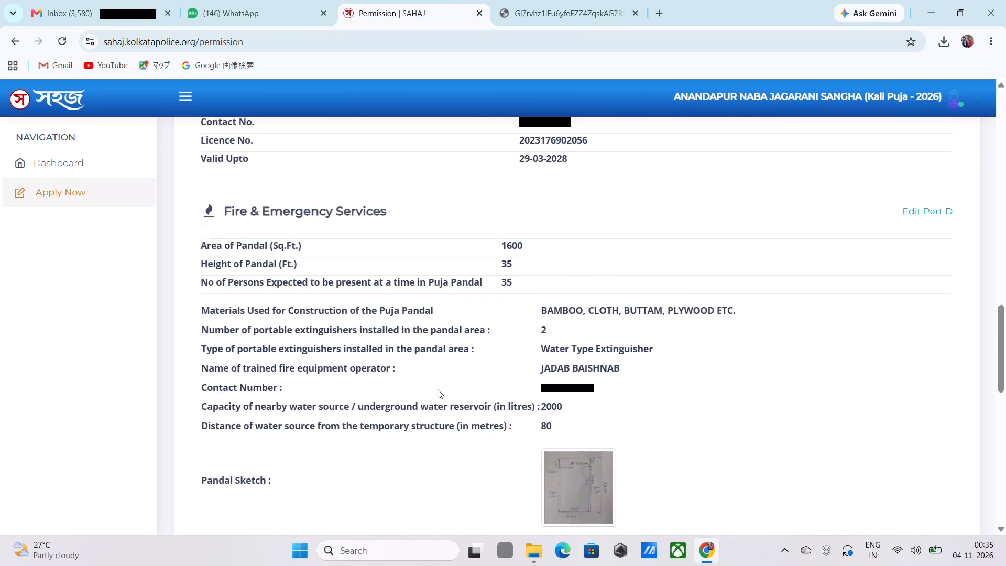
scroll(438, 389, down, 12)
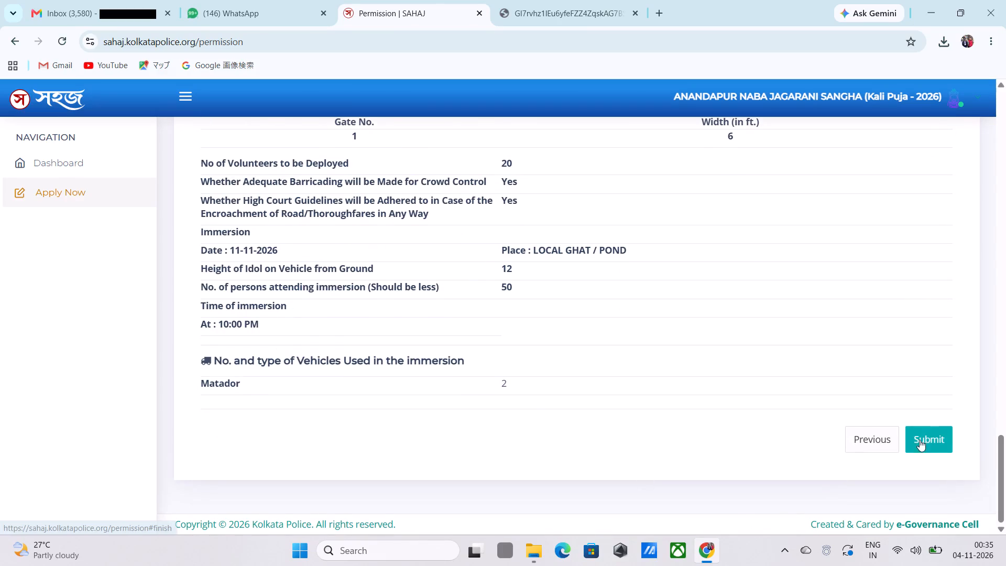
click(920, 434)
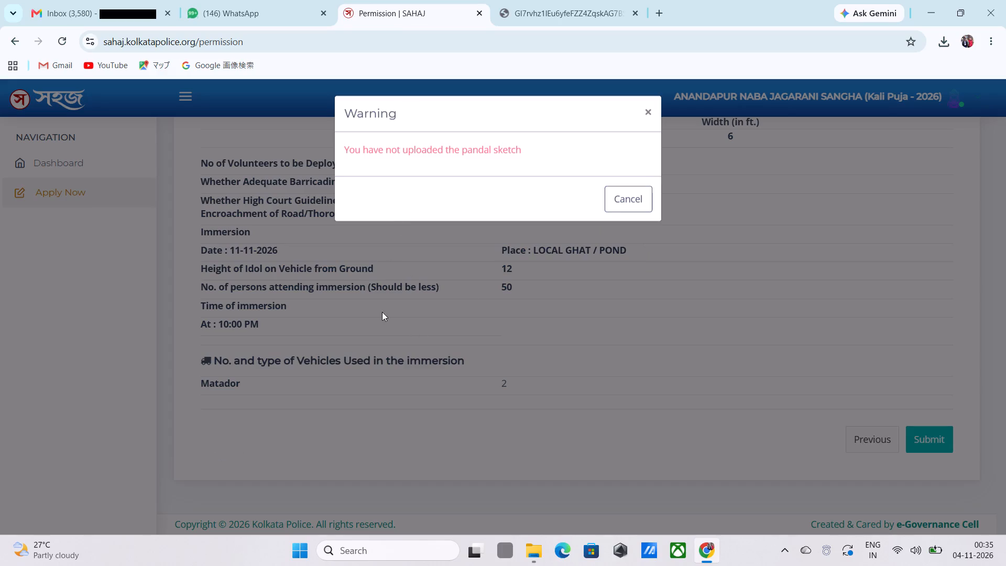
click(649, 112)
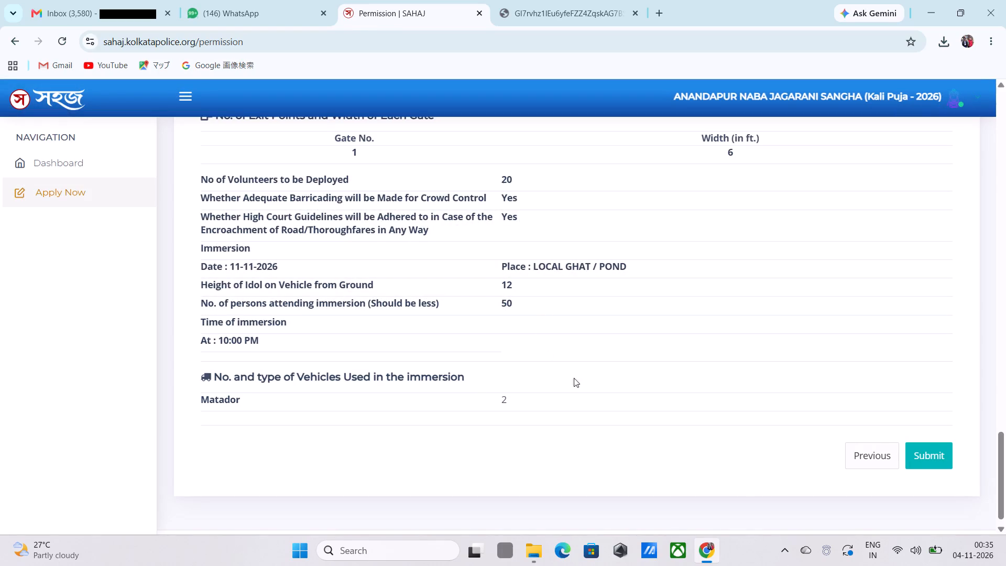
Go back from the Part-G preview through Part-F Kolkata Police to Part-E Pollution Control Board.
scroll(643, 346, up, 12)
scroll(642, 346, down, 15)
scroll(709, 401, down, 1)
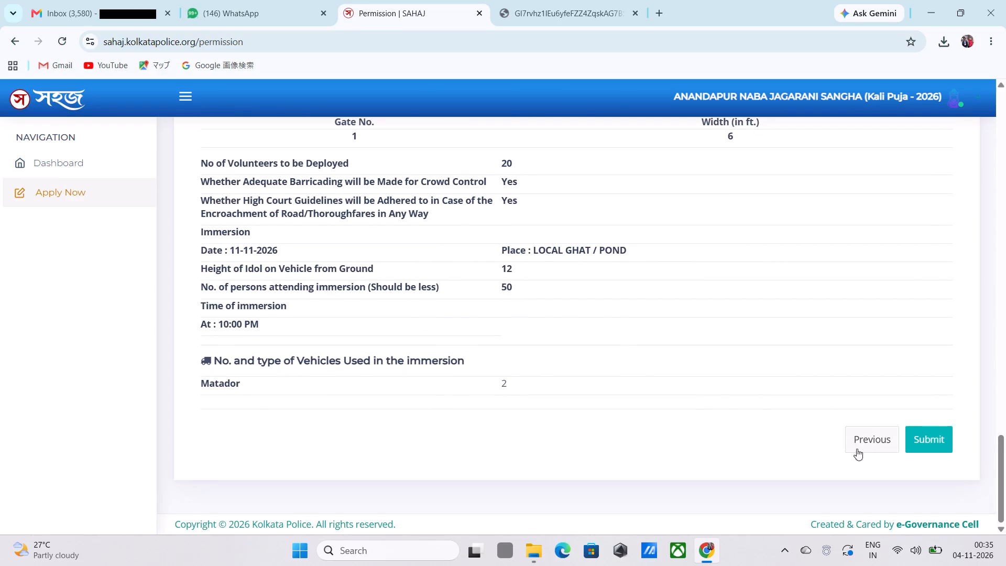
click(870, 438)
scroll(679, 420, down, 6)
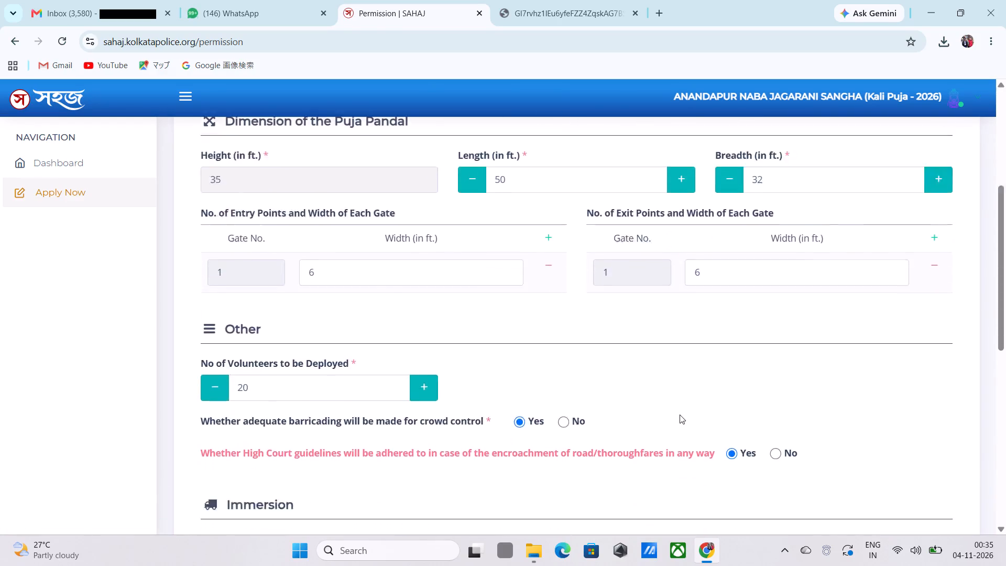
scroll(680, 415, down, 7)
scroll(679, 413, up, 13)
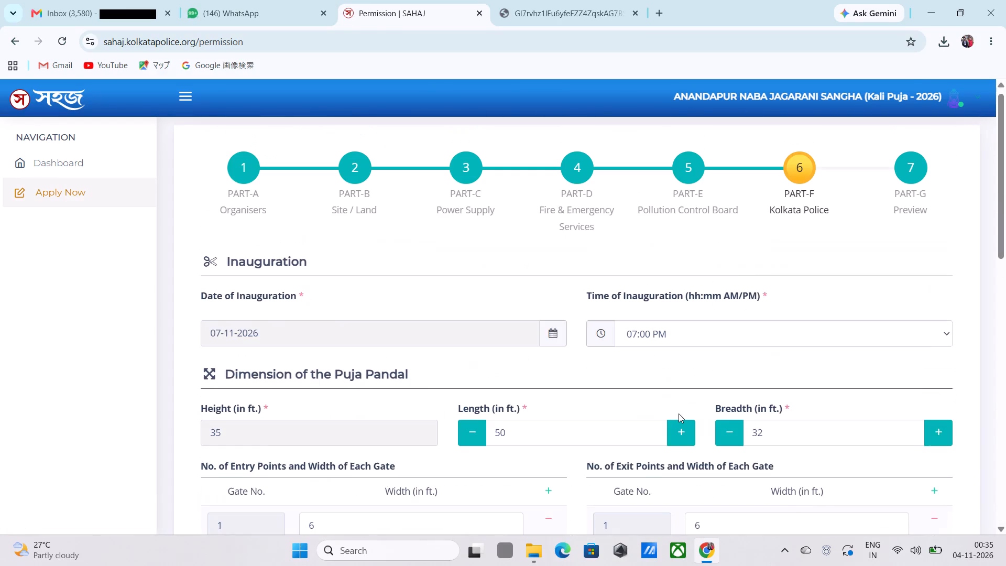
scroll(679, 413, up, 5)
scroll(679, 413, down, 10)
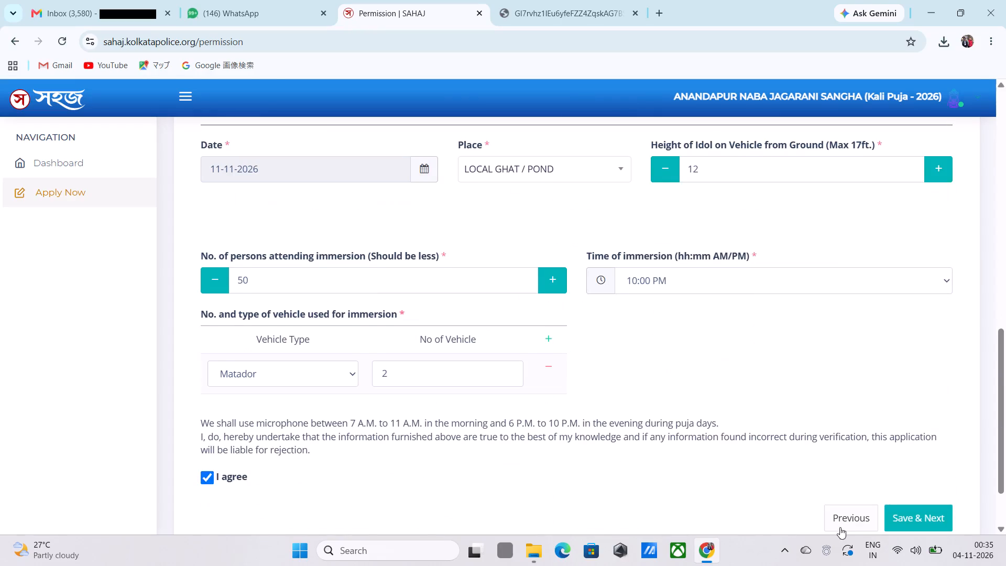
scroll(795, 431, down, 4)
click(860, 443)
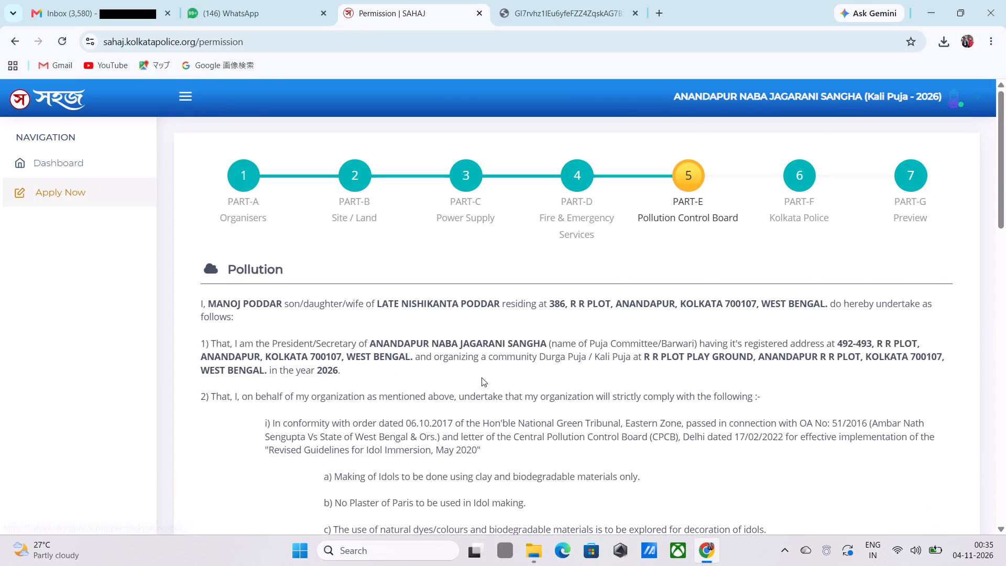
Go back from the Part-E pollution undertaking to Part-D Fire & Emergency Services.
scroll(484, 376, down, 17)
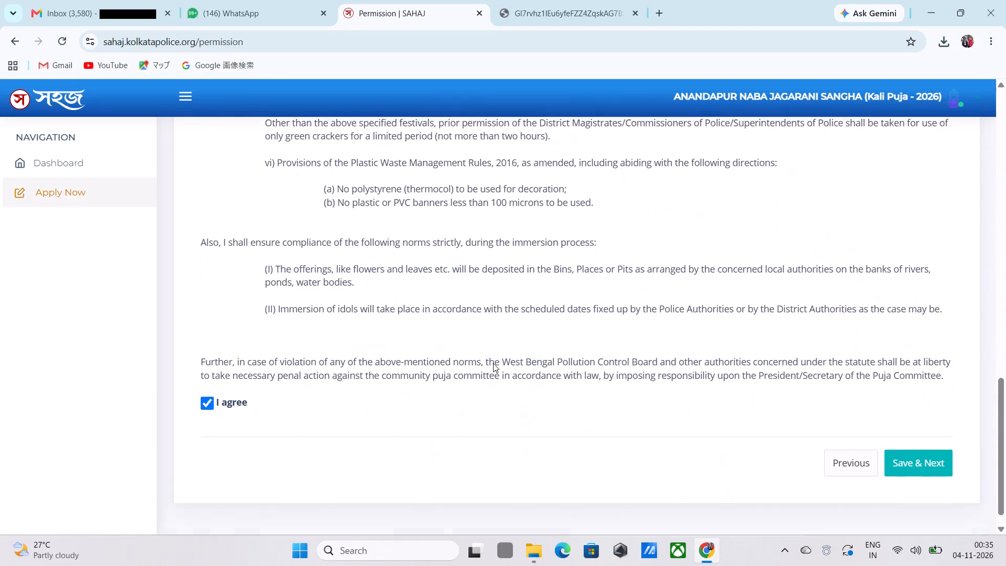
scroll(493, 363, down, 2)
scroll(493, 363, up, 18)
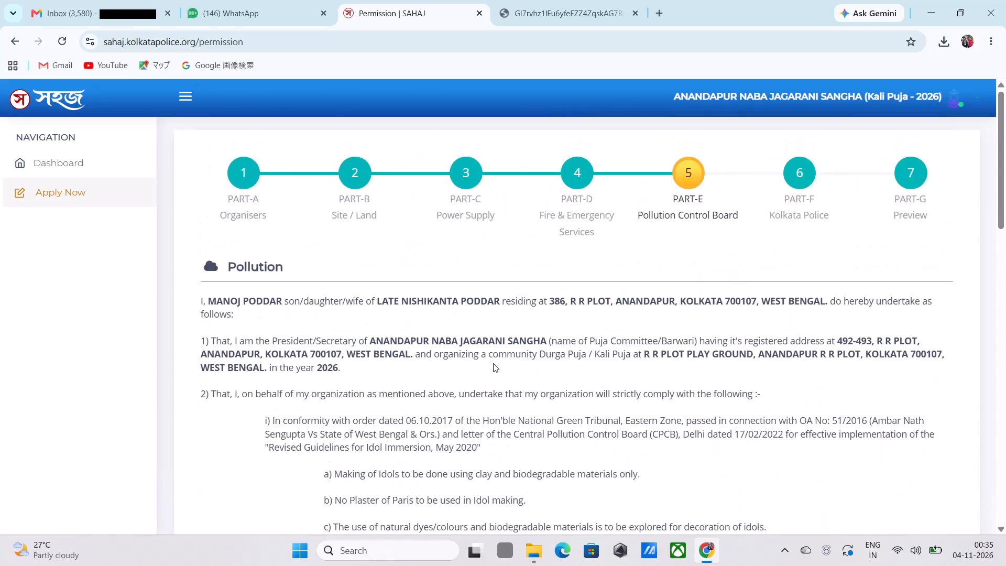
scroll(495, 365, down, 11)
scroll(661, 377, down, 9)
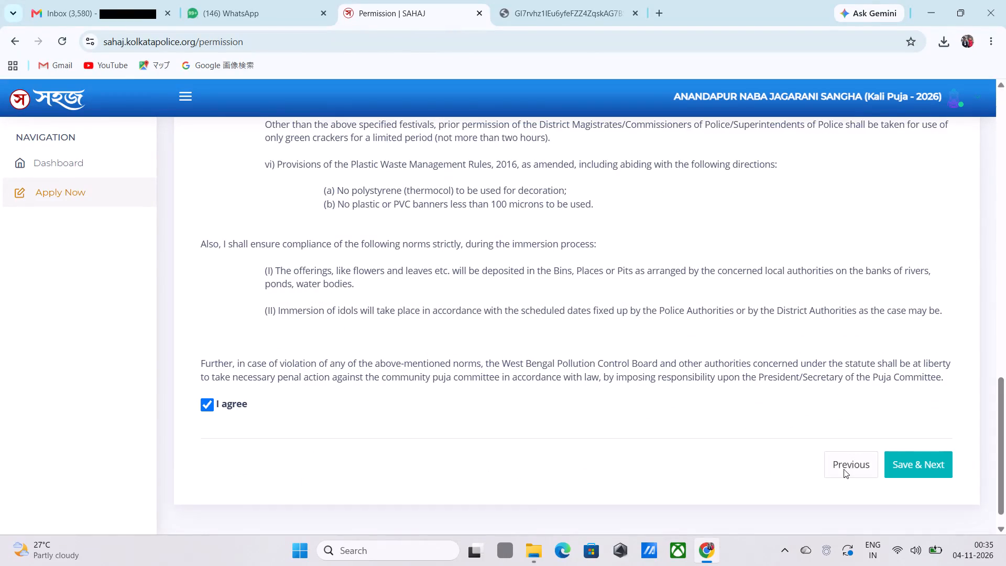
click(852, 433)
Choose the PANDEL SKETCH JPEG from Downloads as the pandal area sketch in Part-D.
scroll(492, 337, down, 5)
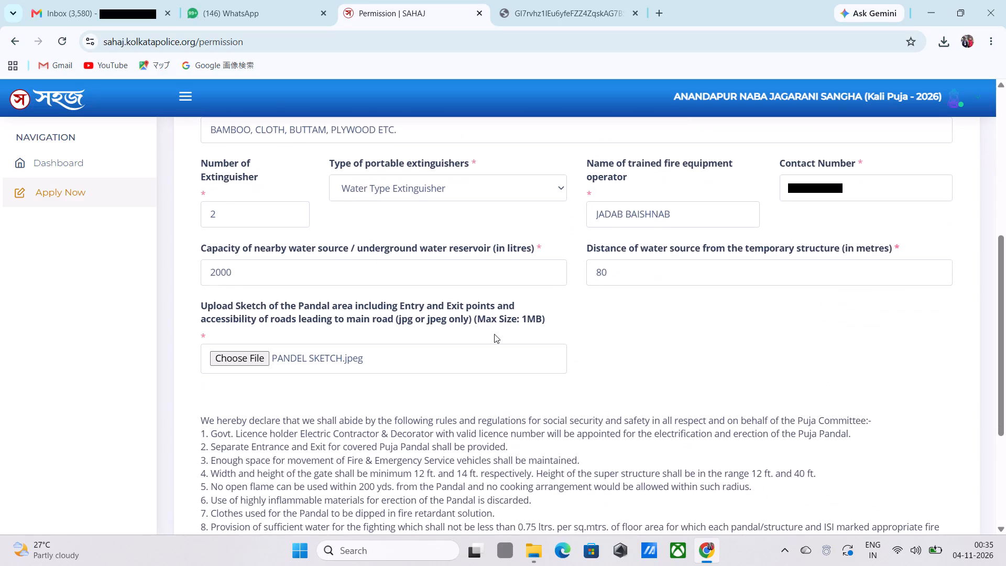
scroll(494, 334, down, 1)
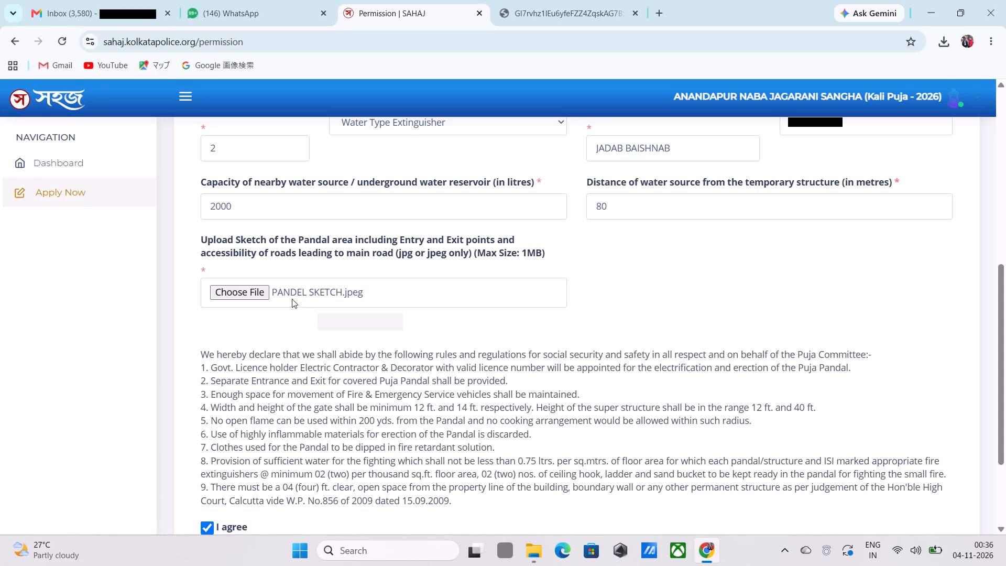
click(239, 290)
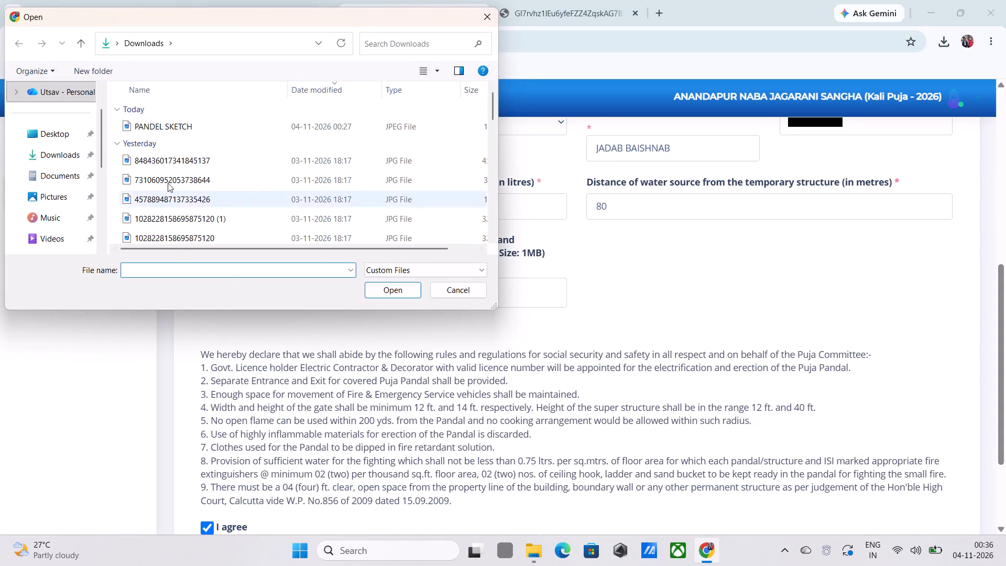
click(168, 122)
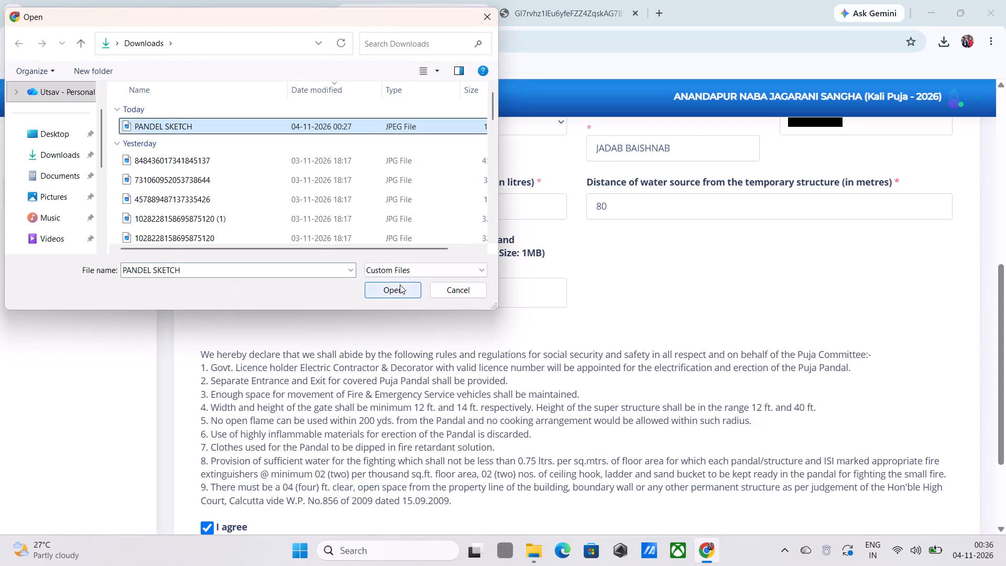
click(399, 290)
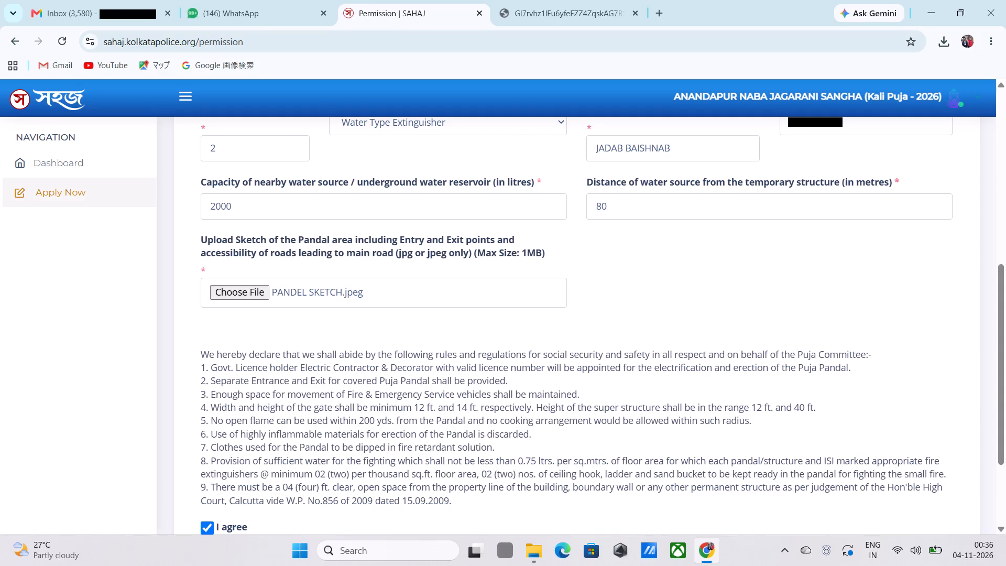
Reselect the PANDEL SKETCH JPEG from Downloads for the pandal sketch upload and save Part-D.
scroll(344, 368, up, 2)
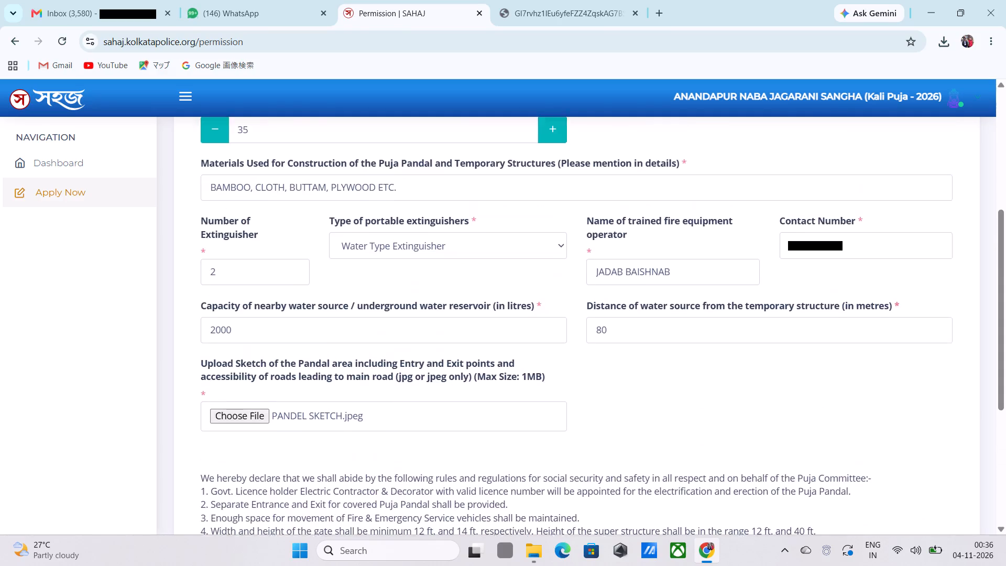
scroll(344, 368, down, 3)
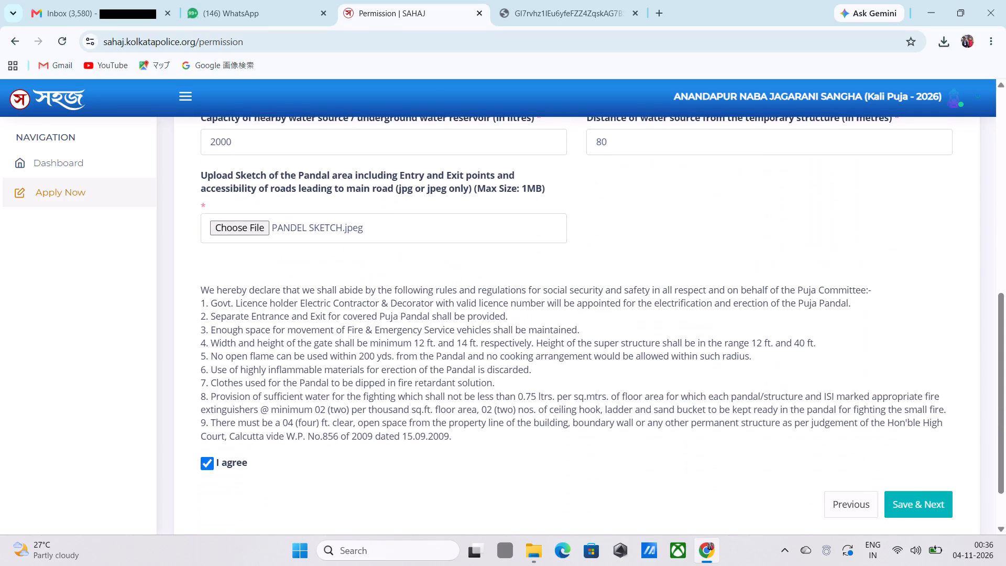
click(458, 228)
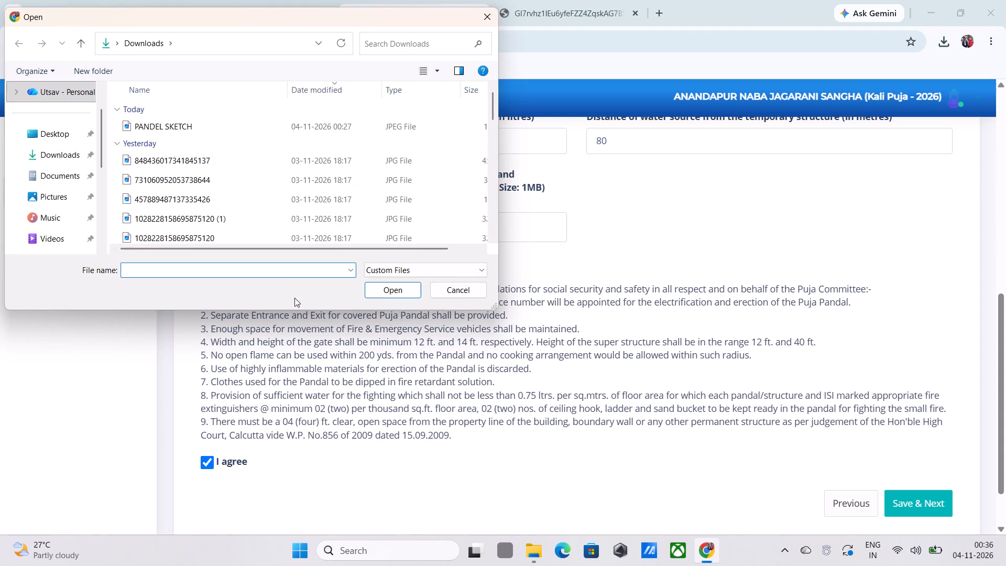
click(190, 122)
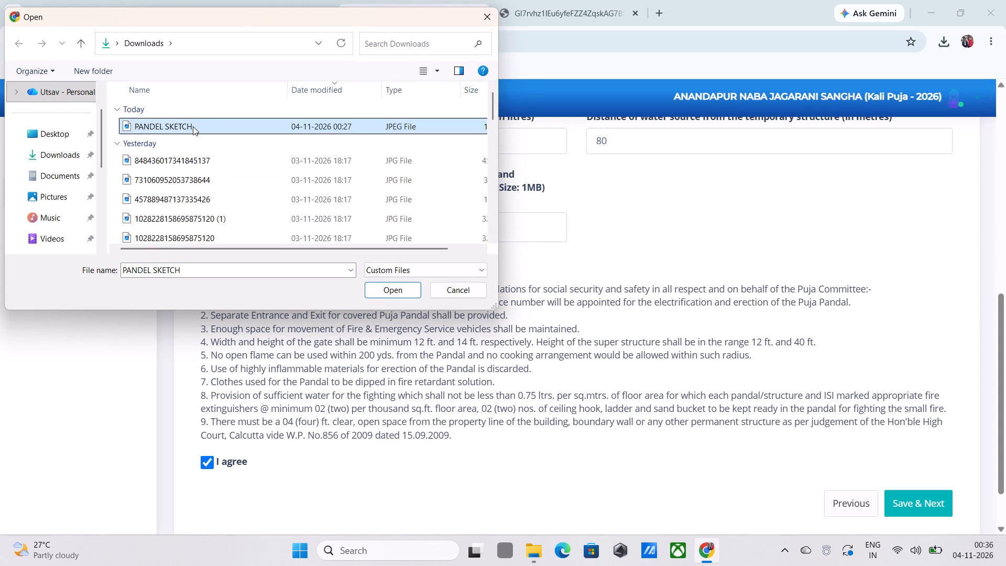
click(380, 291)
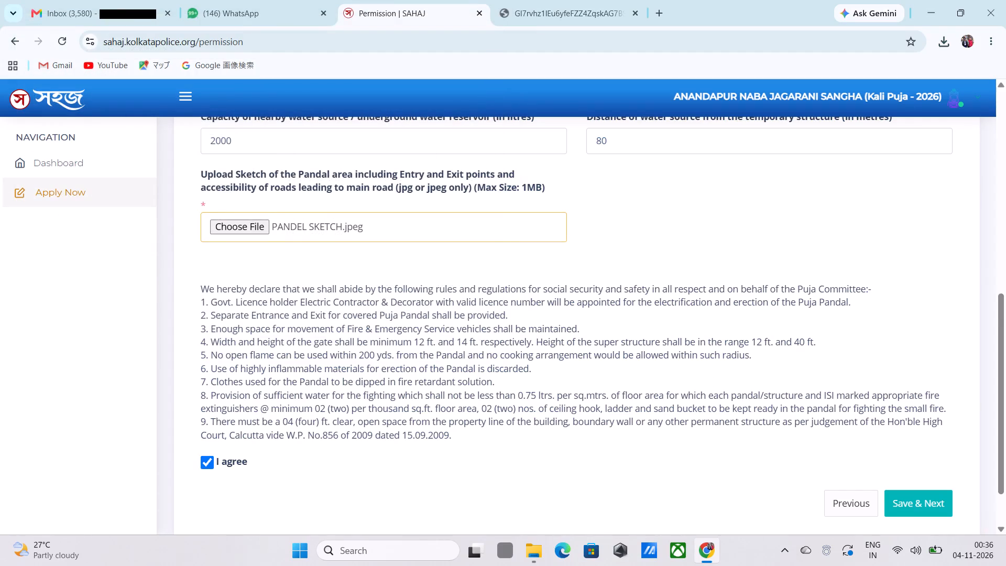
scroll(686, 361, down, 6)
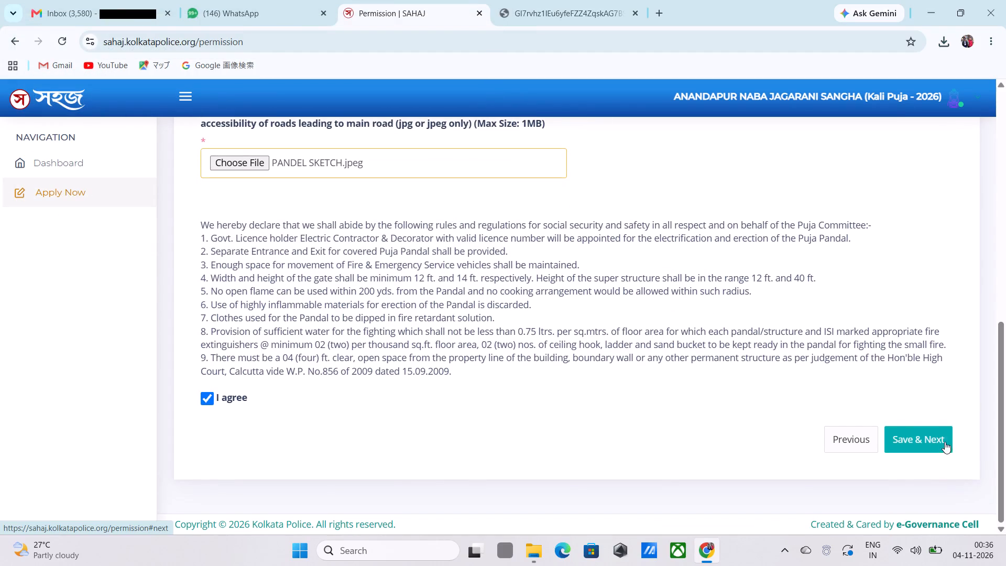
click(934, 439)
Save Part-E Pollution Control Board and Part-F Kolkata Police unchanged to reach the Part-G preview.
scroll(876, 438, down, 12)
scroll(869, 445, down, 9)
click(911, 438)
scroll(911, 438, down, 5)
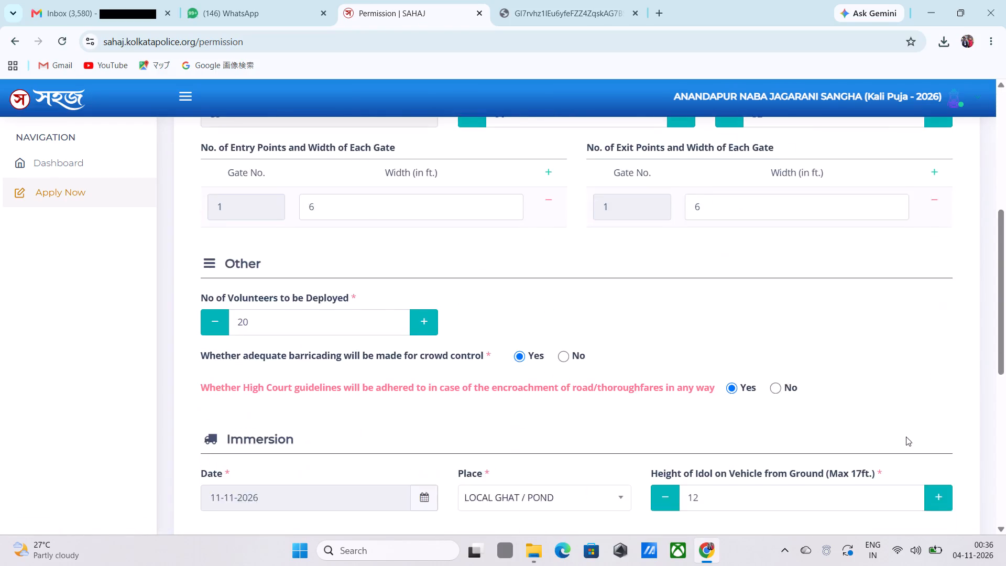
scroll(906, 437, down, 6)
click(909, 445)
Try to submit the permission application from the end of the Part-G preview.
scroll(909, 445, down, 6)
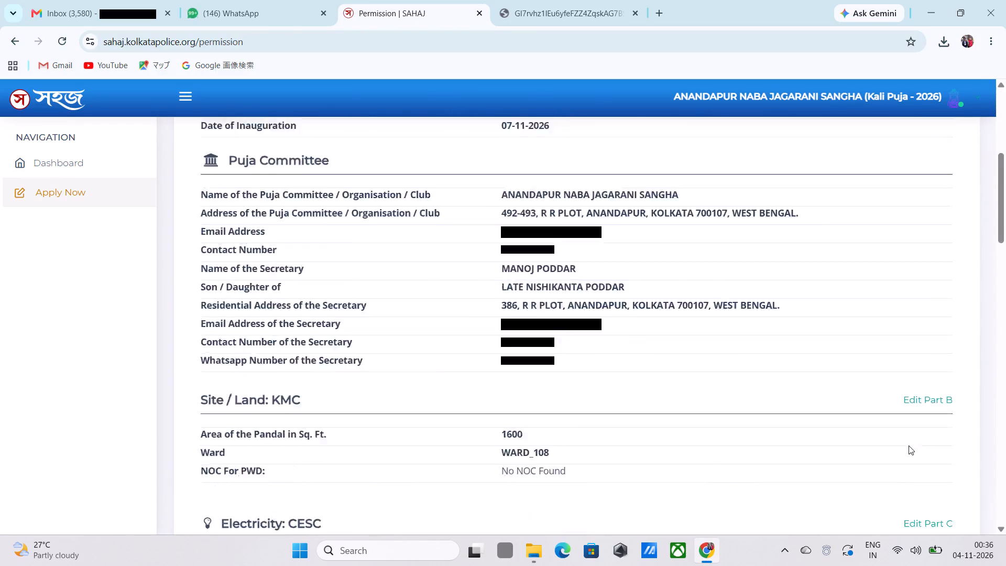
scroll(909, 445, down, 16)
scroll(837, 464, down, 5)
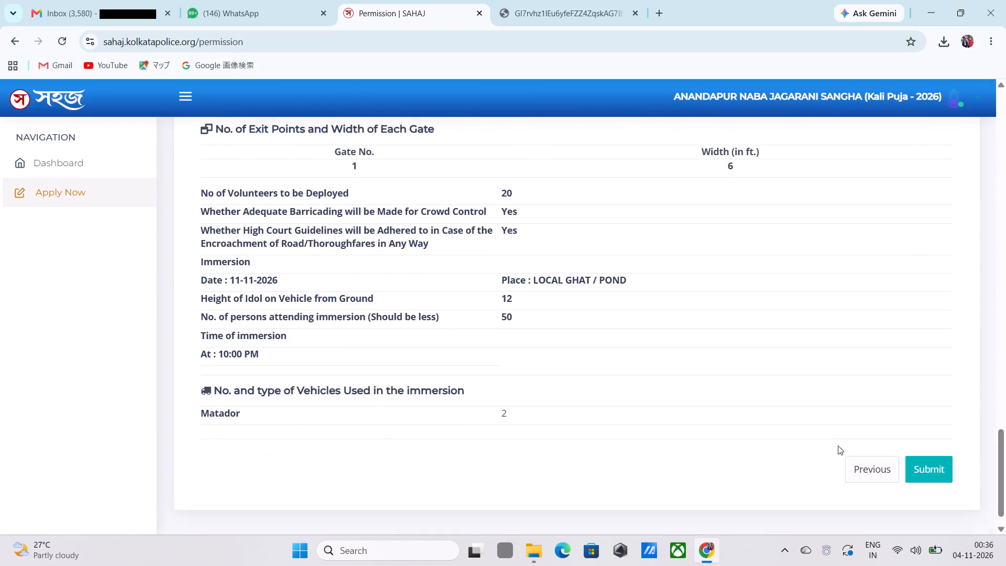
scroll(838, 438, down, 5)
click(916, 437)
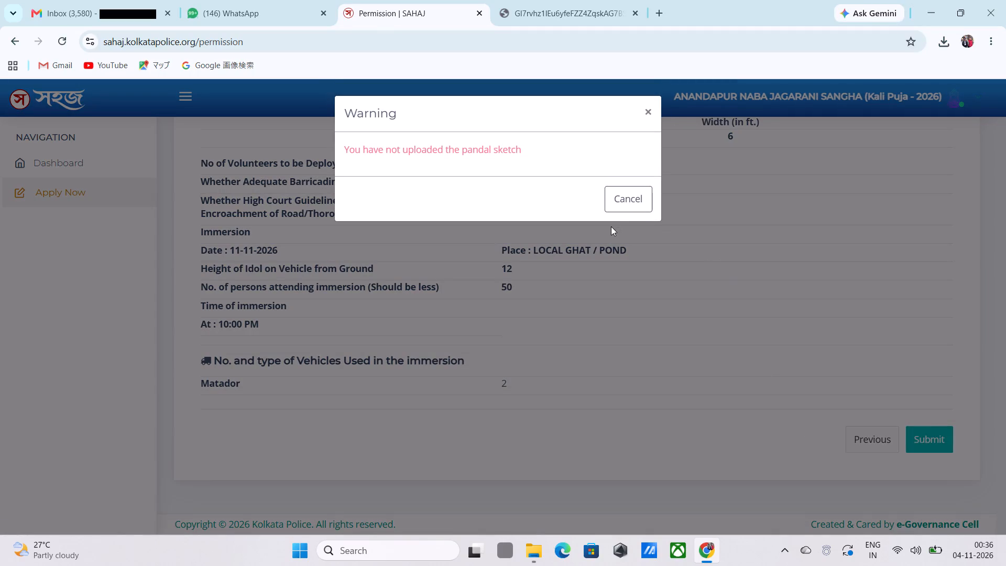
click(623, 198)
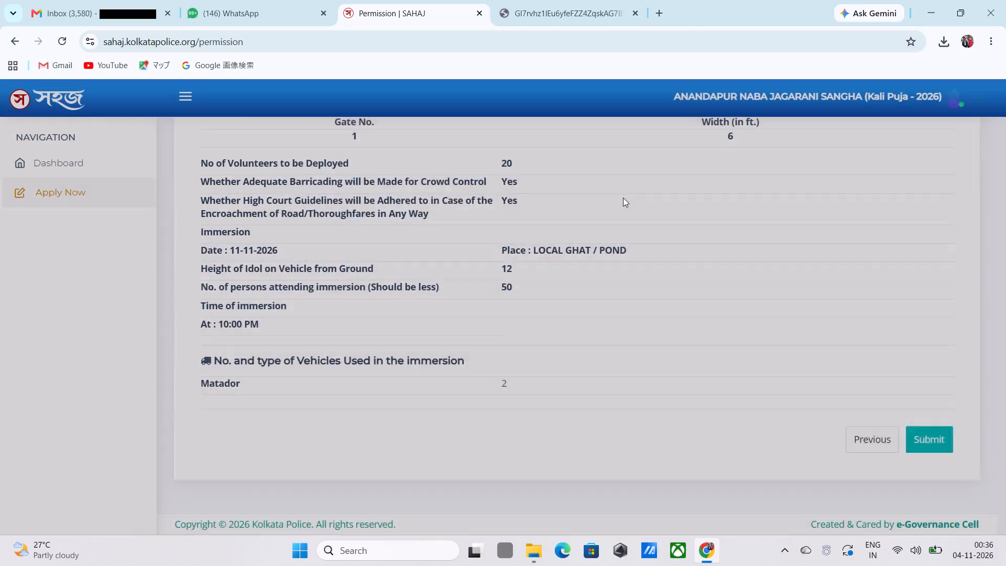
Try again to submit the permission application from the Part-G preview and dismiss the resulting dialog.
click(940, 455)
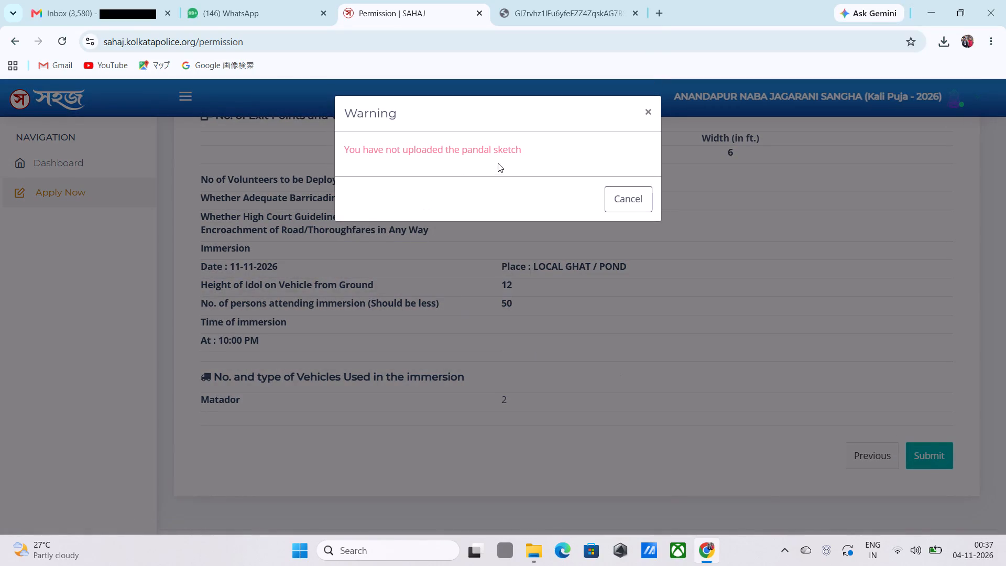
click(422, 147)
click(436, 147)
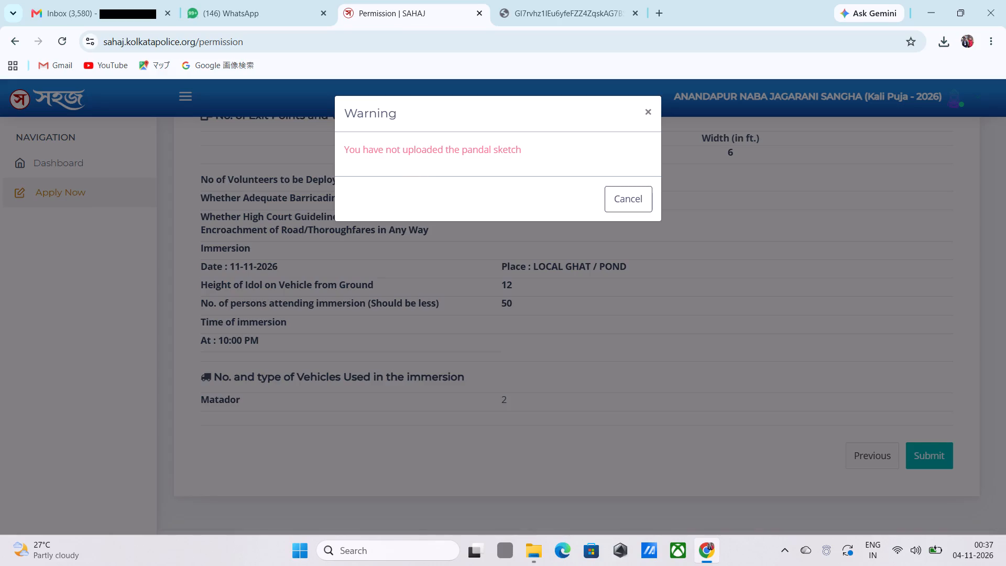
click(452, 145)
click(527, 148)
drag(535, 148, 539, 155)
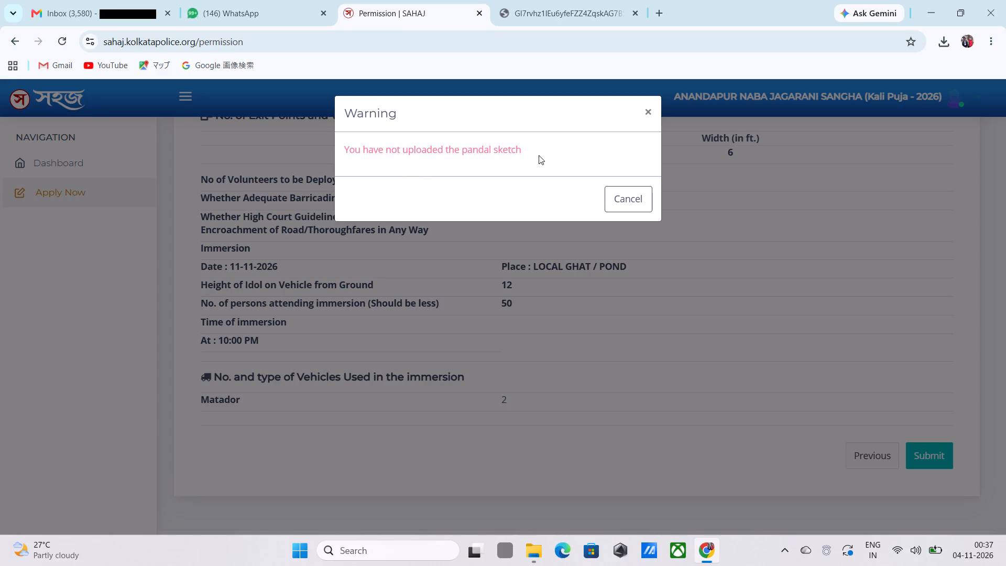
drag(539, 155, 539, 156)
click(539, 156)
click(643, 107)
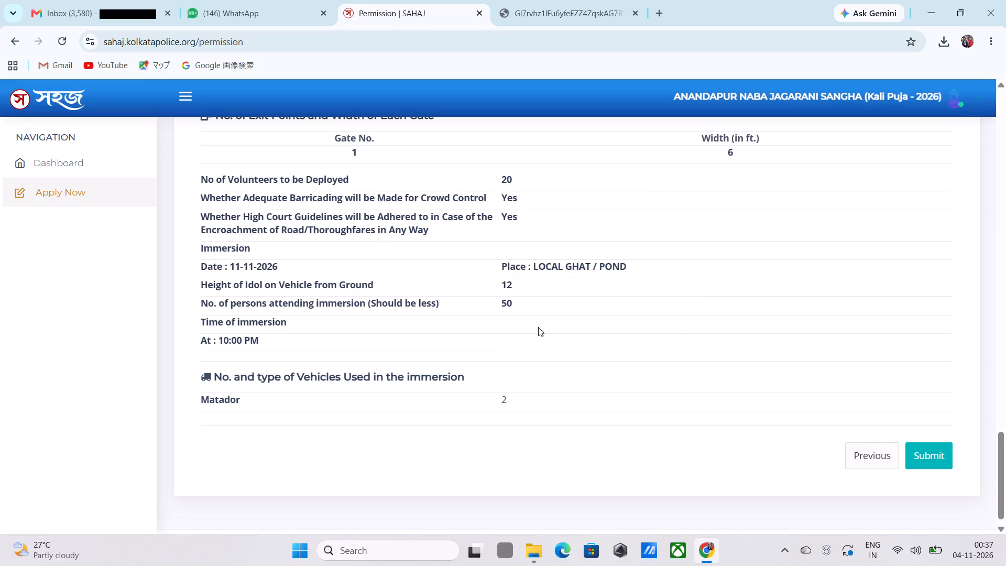
Review the entered details across the Part-G preview, including the pandal sketch under Fire & Emergency Services.
scroll(555, 320, up, 10)
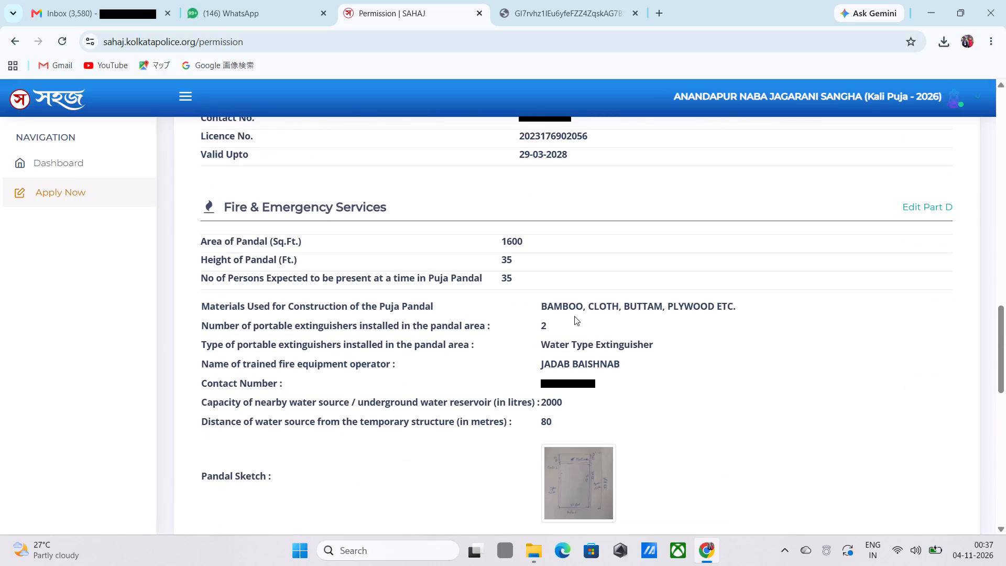
scroll(574, 316, up, 17)
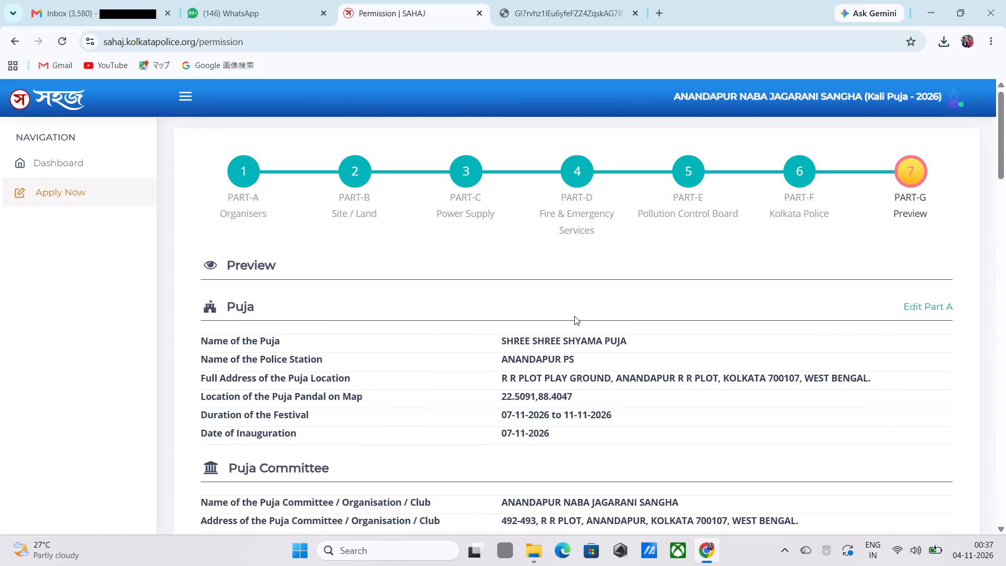
scroll(577, 322, down, 8)
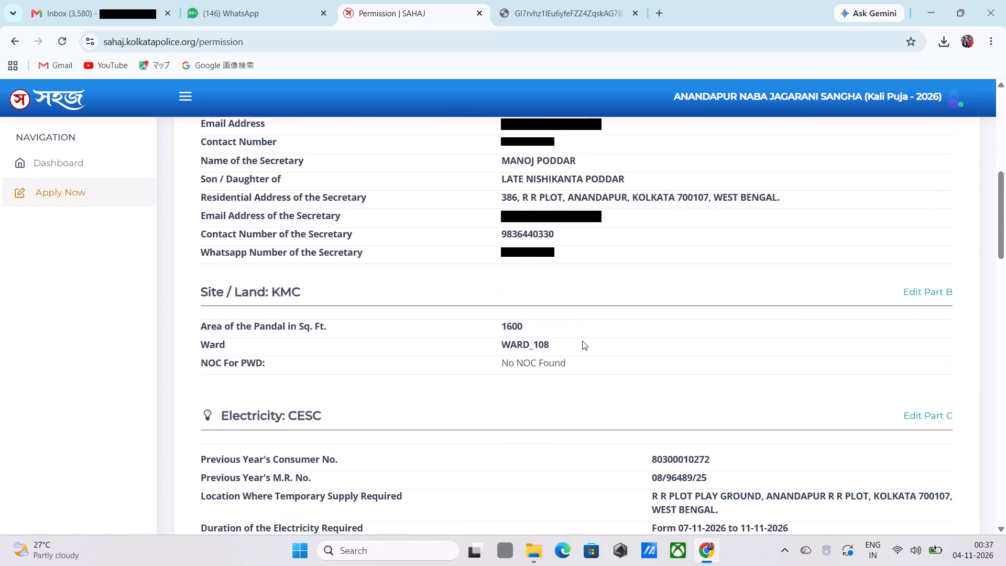
scroll(582, 341, down, 6)
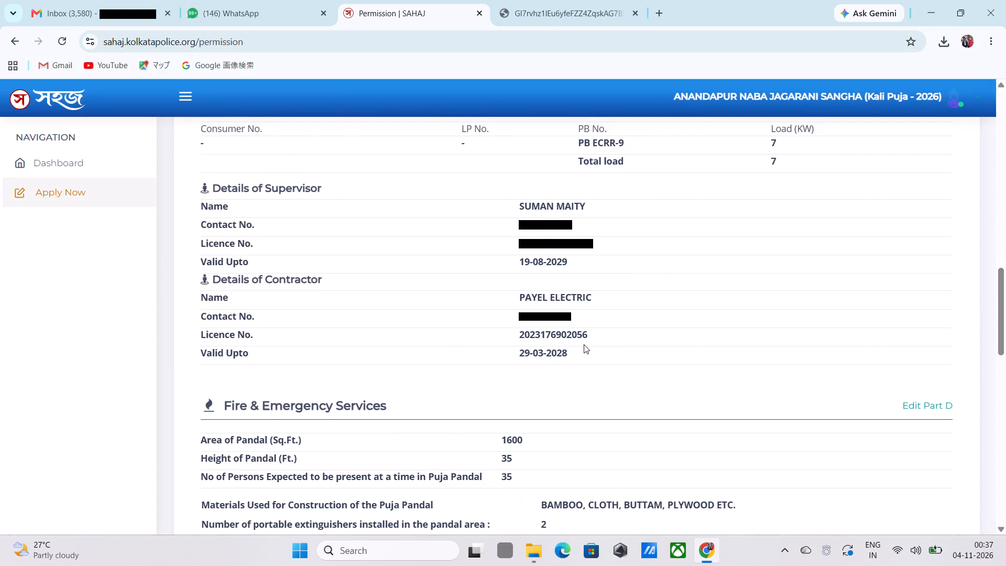
scroll(584, 344, down, 17)
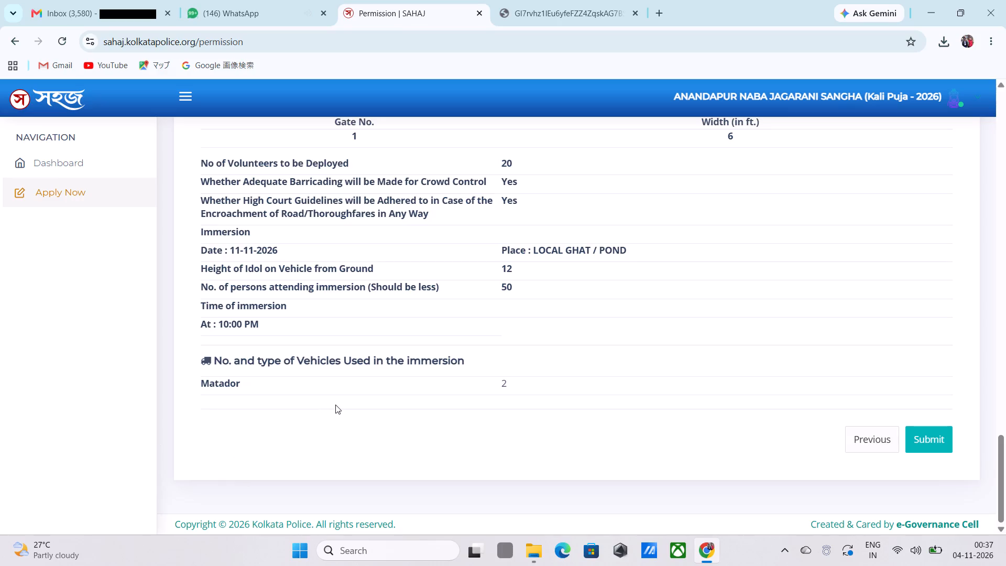
scroll(485, 375, up, 8)
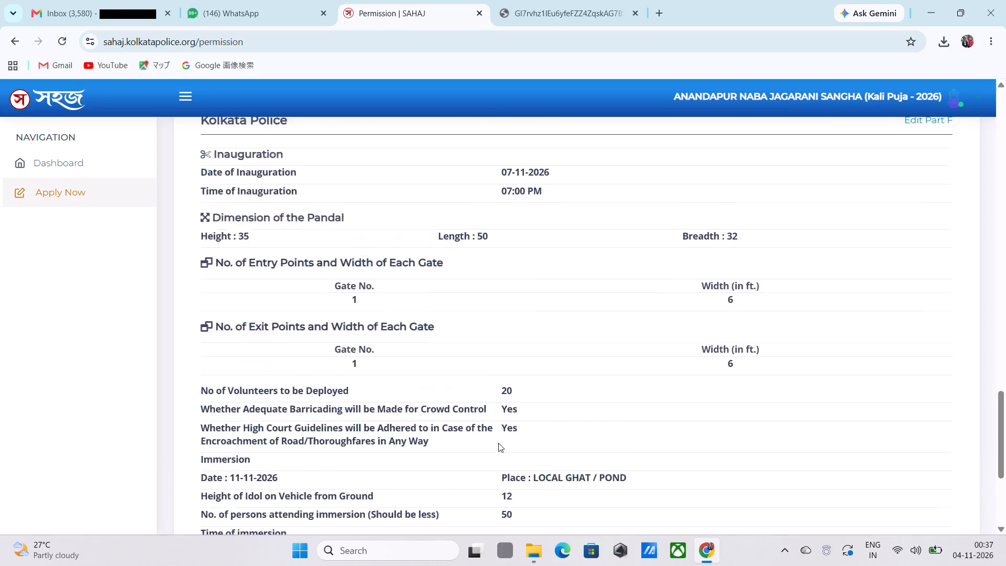
scroll(498, 443, up, 6)
scroll(538, 443, down, 5)
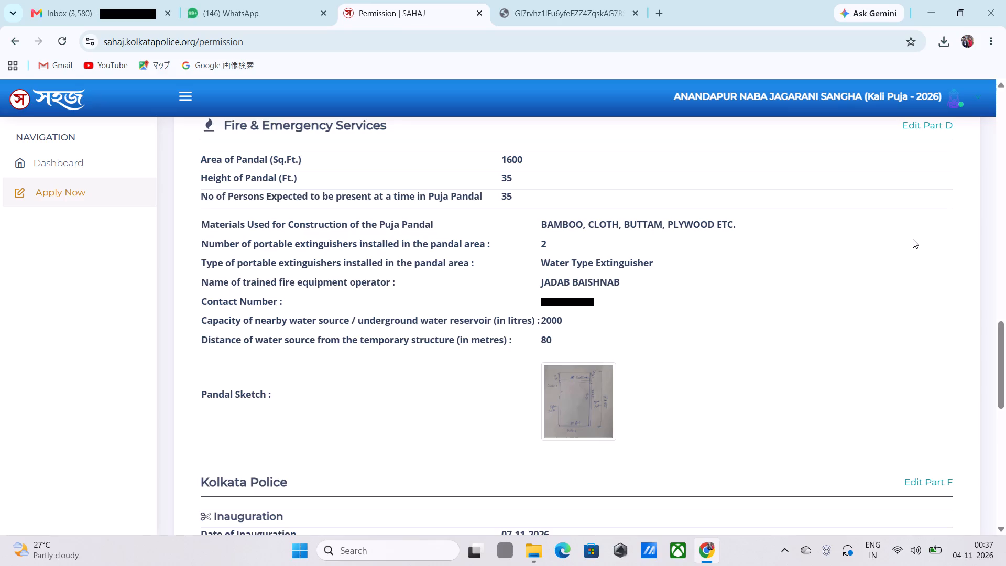
scroll(1005, 130, down, 14)
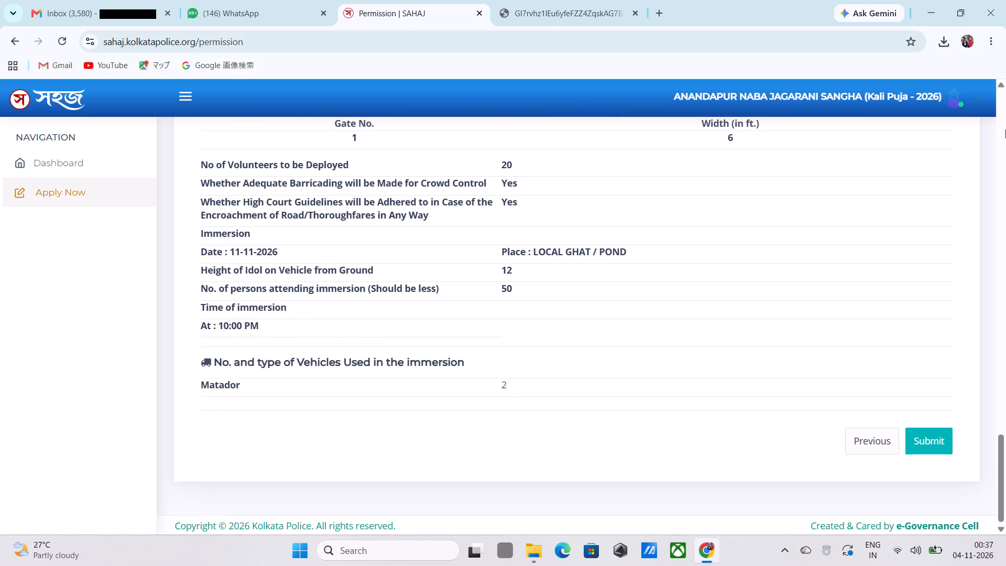
scroll(1005, 129, down, 1)
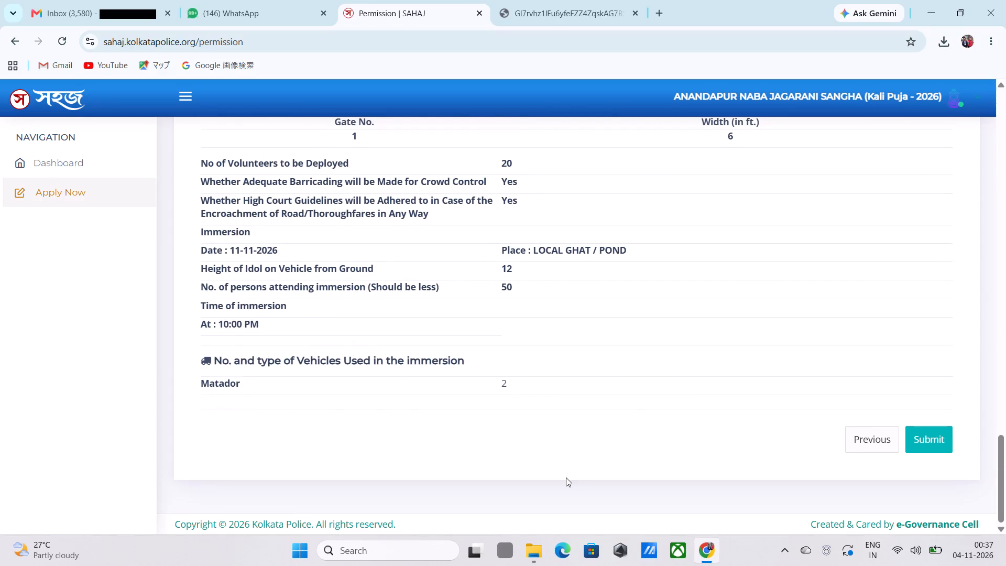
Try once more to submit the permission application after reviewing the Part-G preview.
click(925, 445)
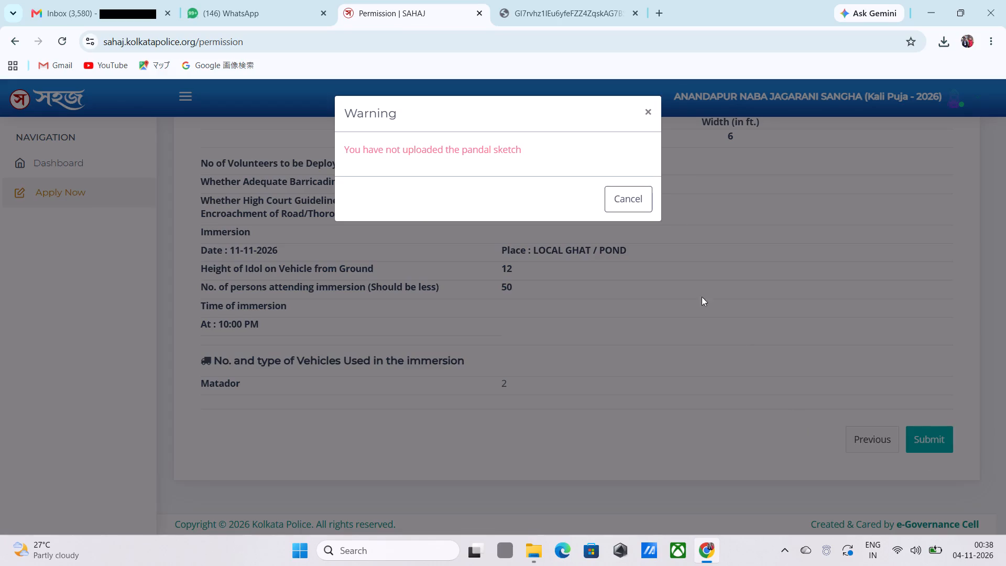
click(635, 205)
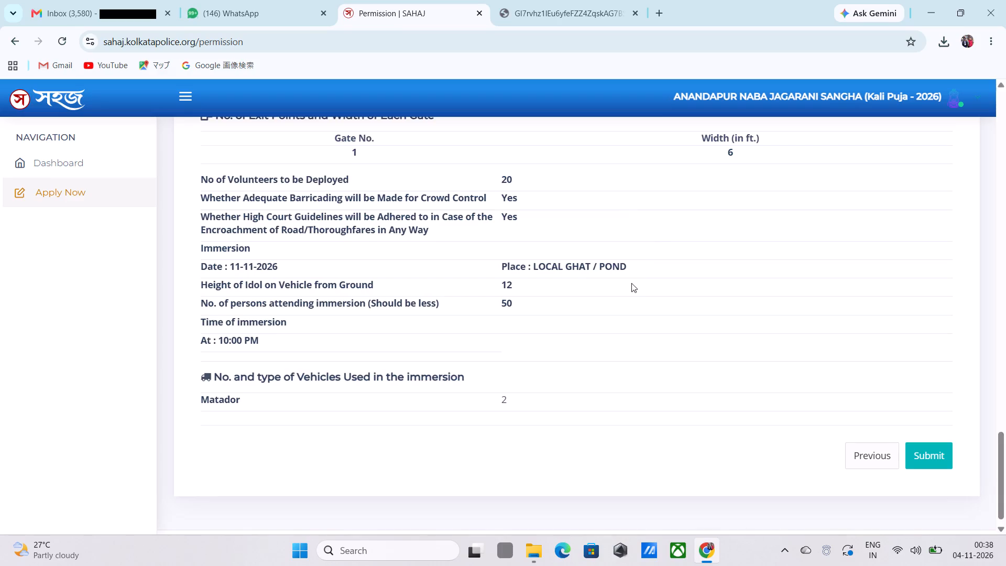
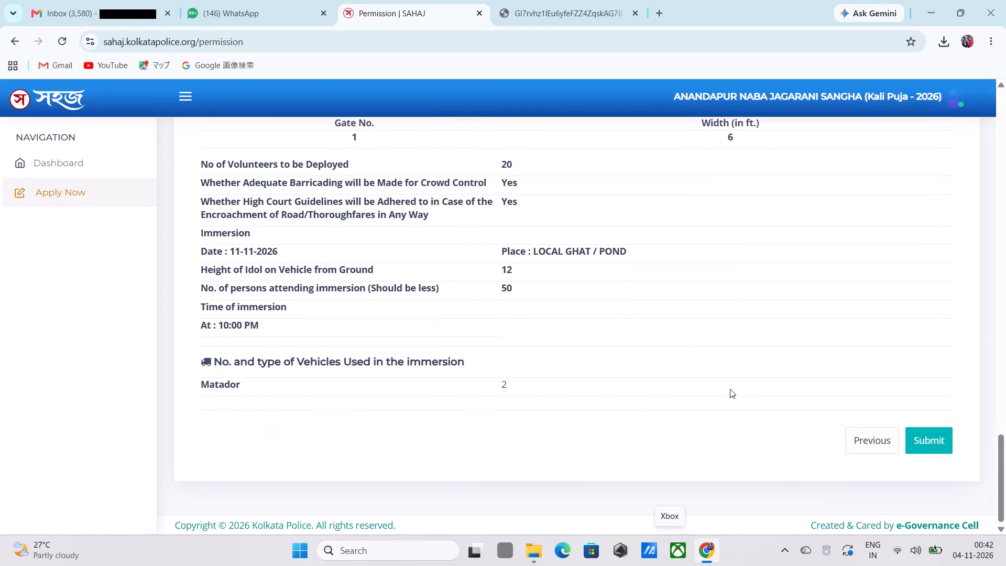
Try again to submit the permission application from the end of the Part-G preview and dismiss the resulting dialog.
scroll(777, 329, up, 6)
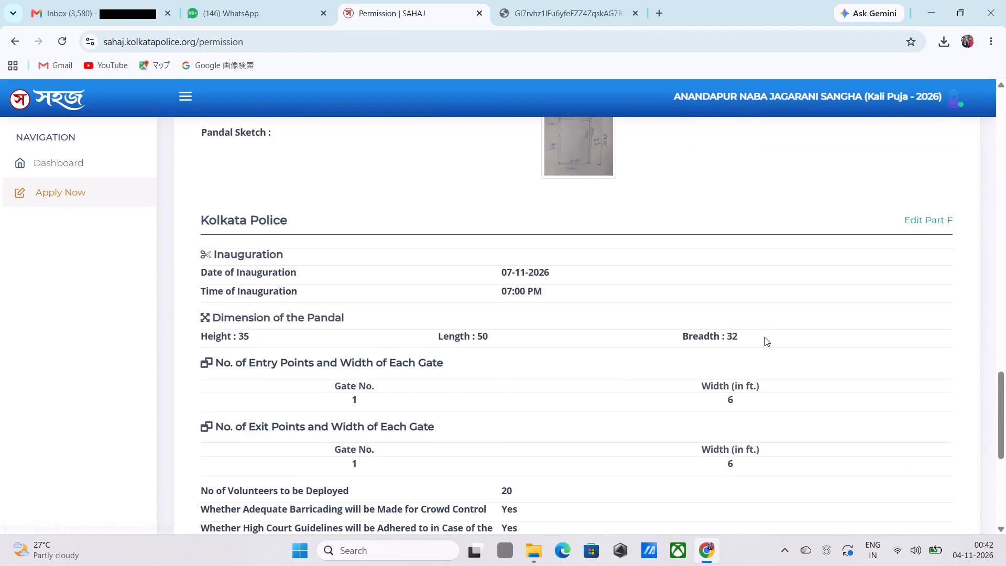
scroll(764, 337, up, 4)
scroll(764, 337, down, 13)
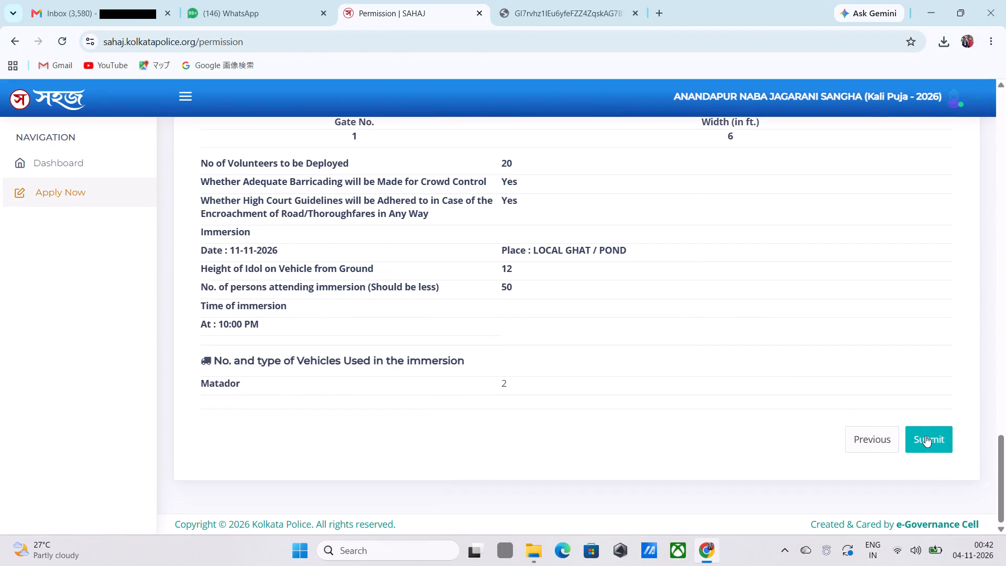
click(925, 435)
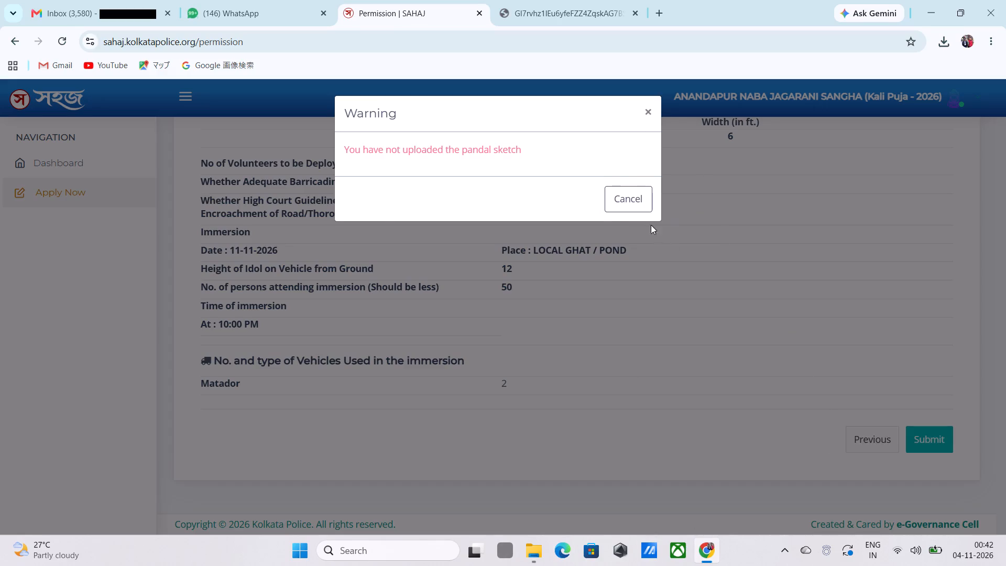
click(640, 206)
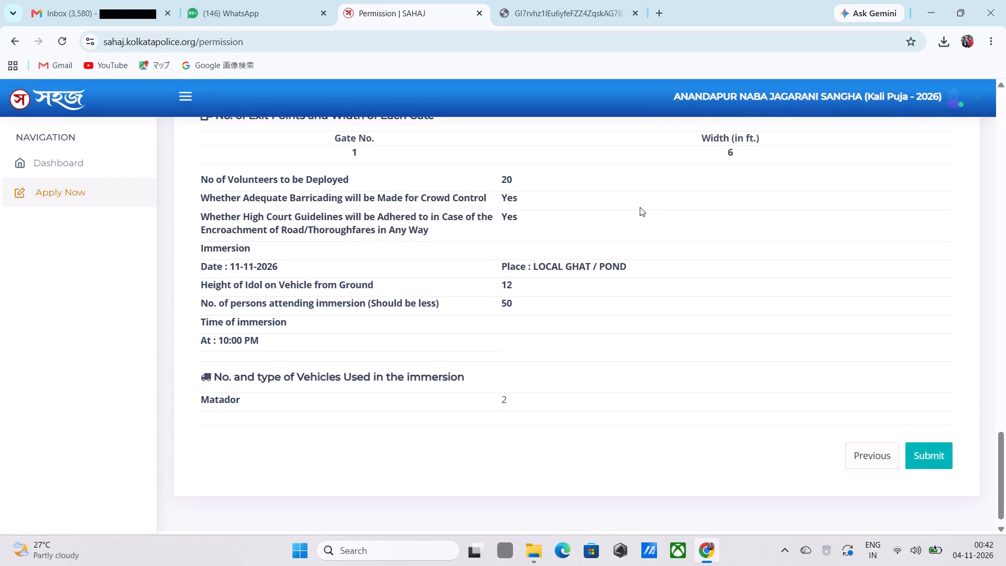
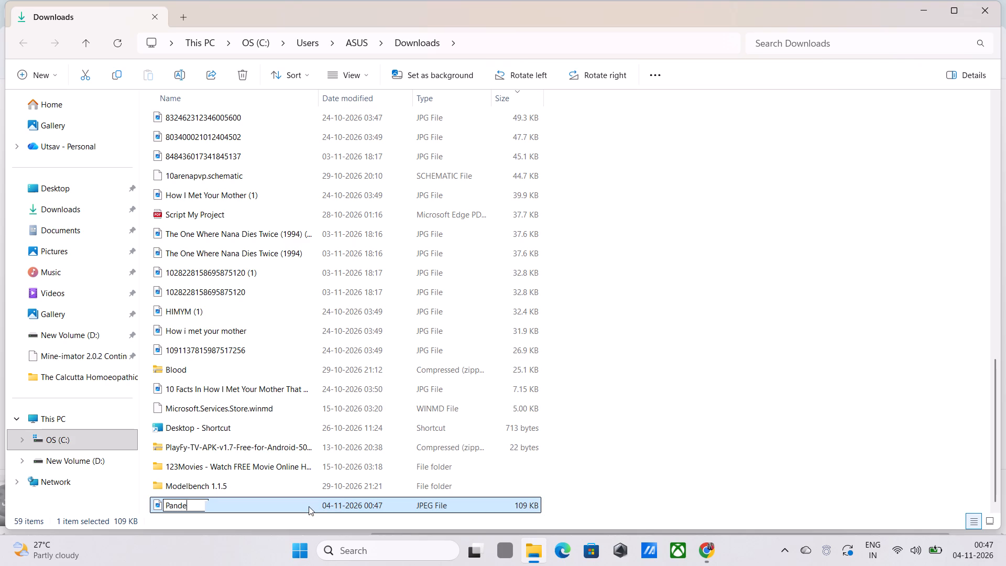
Rename the selected 109 KB pandal sketch JPEG file in Downloads as Pandel_Sketch.
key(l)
key(BackSpace)
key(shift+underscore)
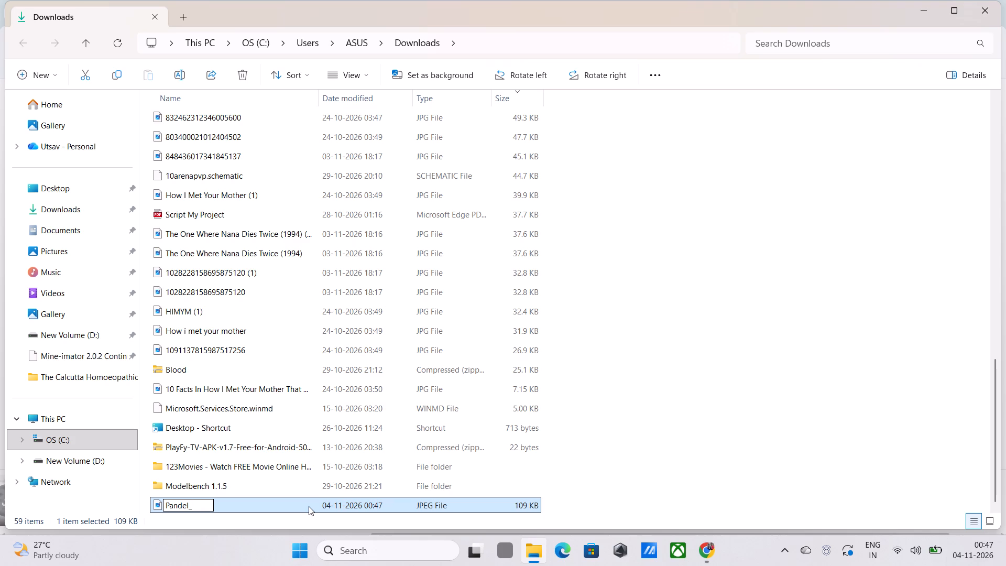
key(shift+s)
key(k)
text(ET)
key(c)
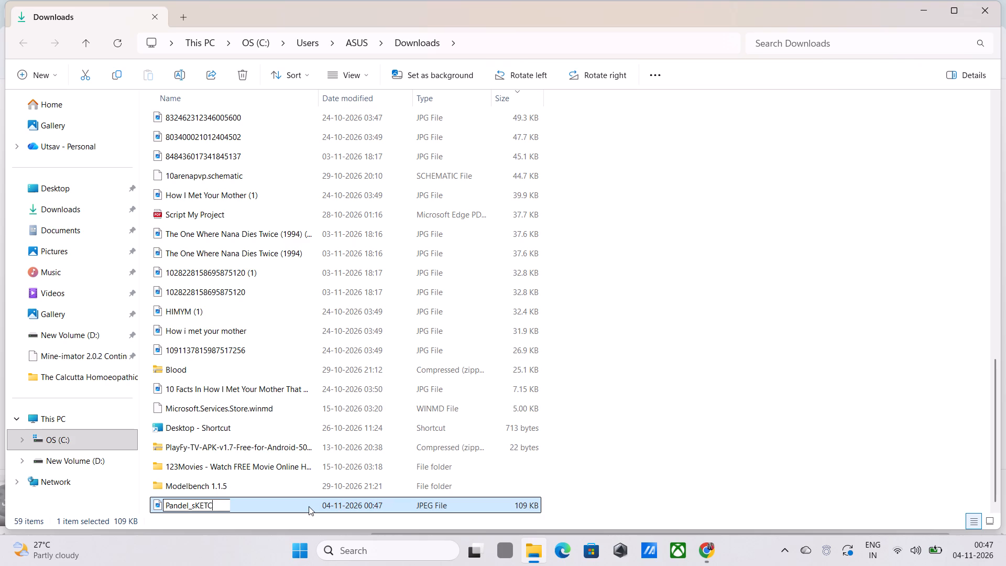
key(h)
Rename the 109 KB JPEG sketch file in the Downloads folder as Pandel_Sketch_Shyama_Puja_2026.
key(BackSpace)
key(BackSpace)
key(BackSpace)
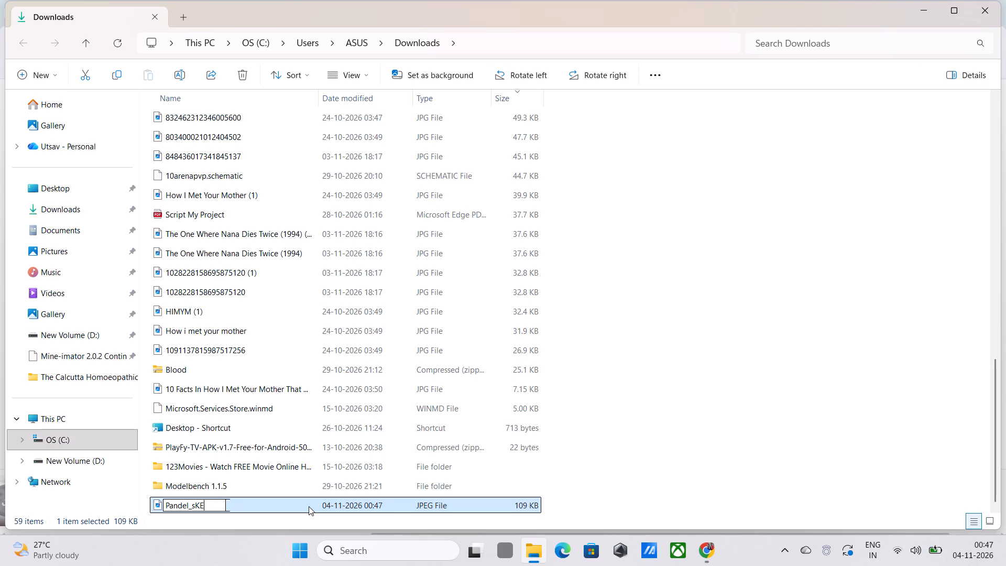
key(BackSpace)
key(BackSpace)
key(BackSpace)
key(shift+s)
text(ketc)
key(h)
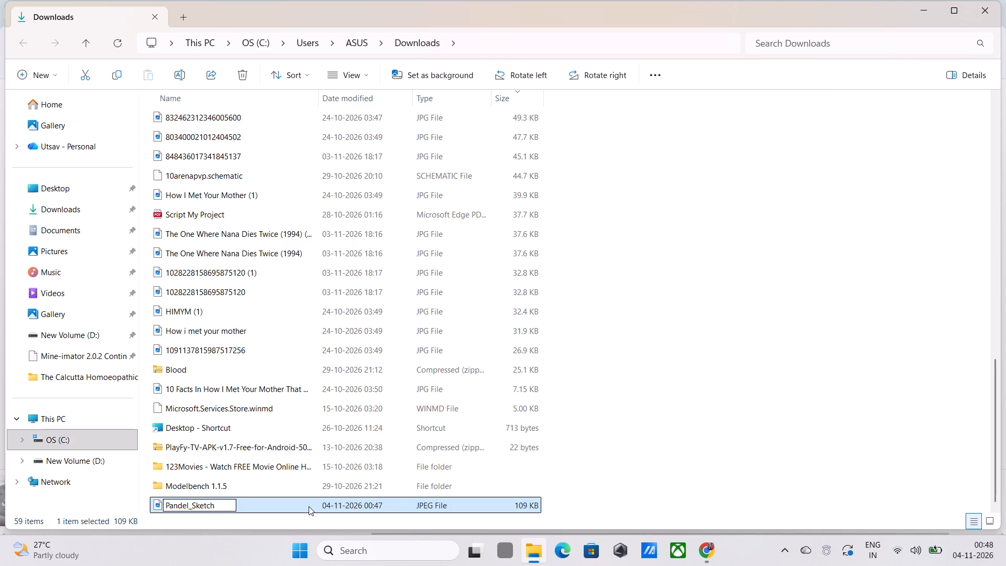
key(shift+underscore)
key(shift+s)
text(hya)
key(m)
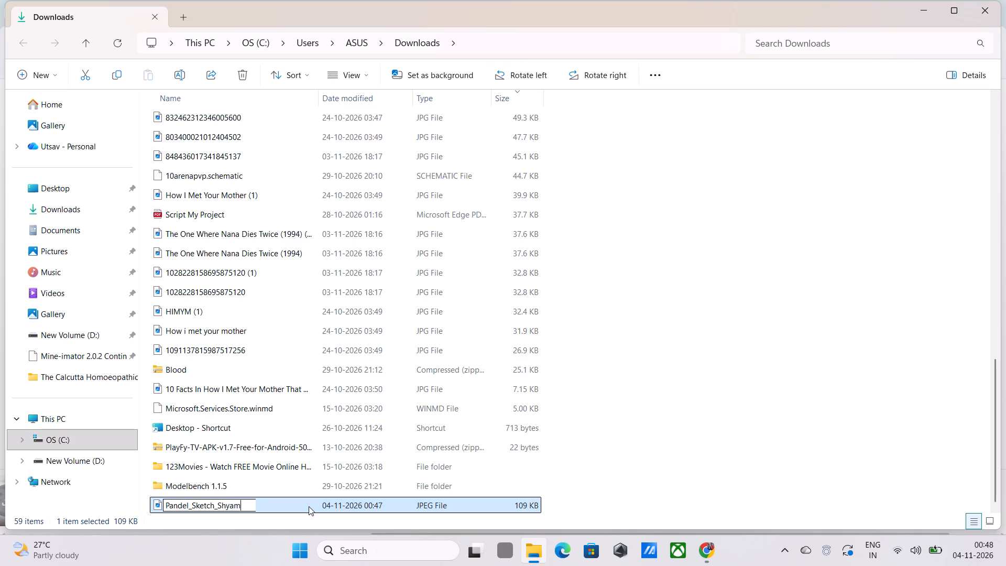
key(a)
text(Pu)
text(ja)
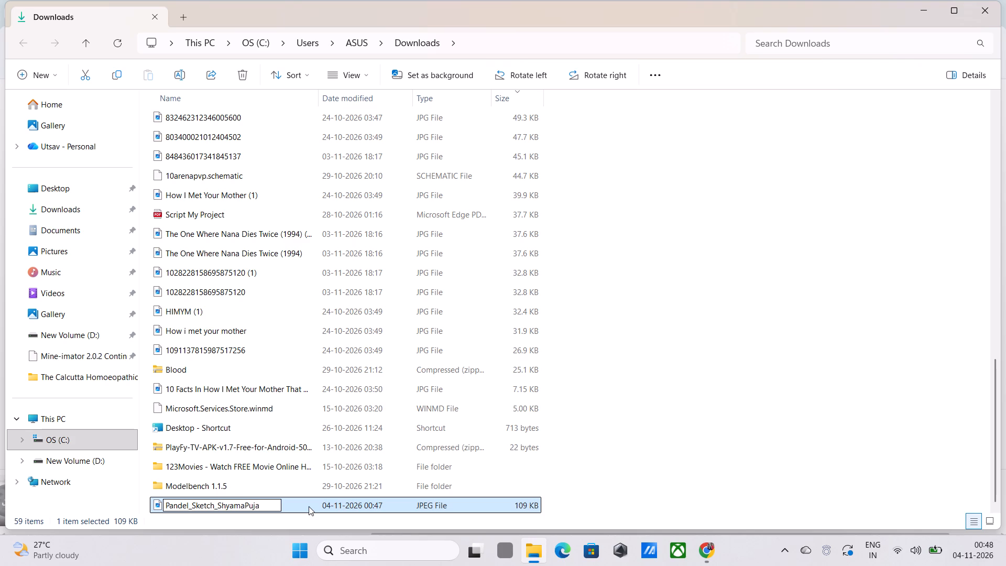
key(BackSpace)
key(BackSpace)
key(BackSpace)
key(BackSpace)
key(shift+underscore)
text(Pu)
text(ja)
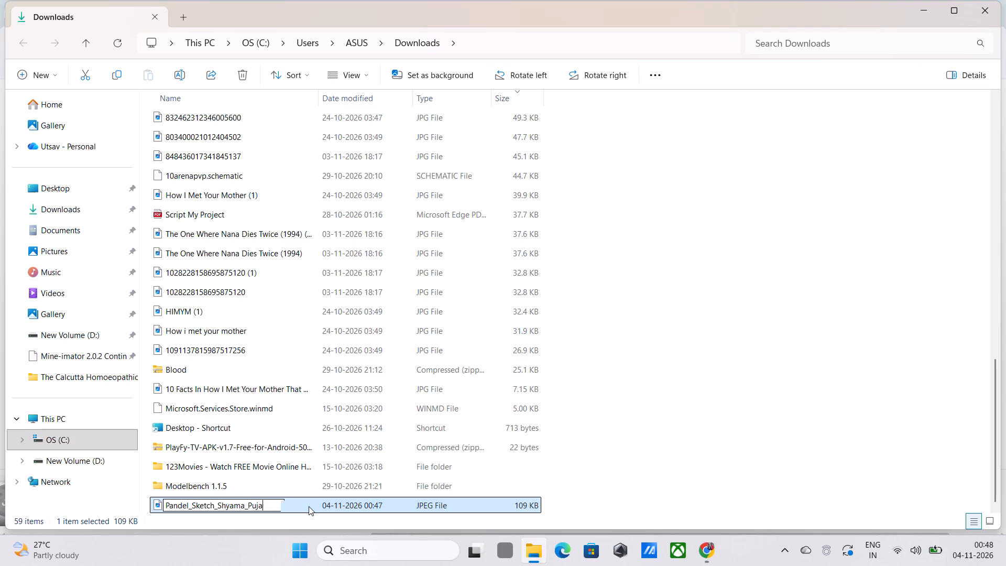
key(shift+underscore)
text(20265)
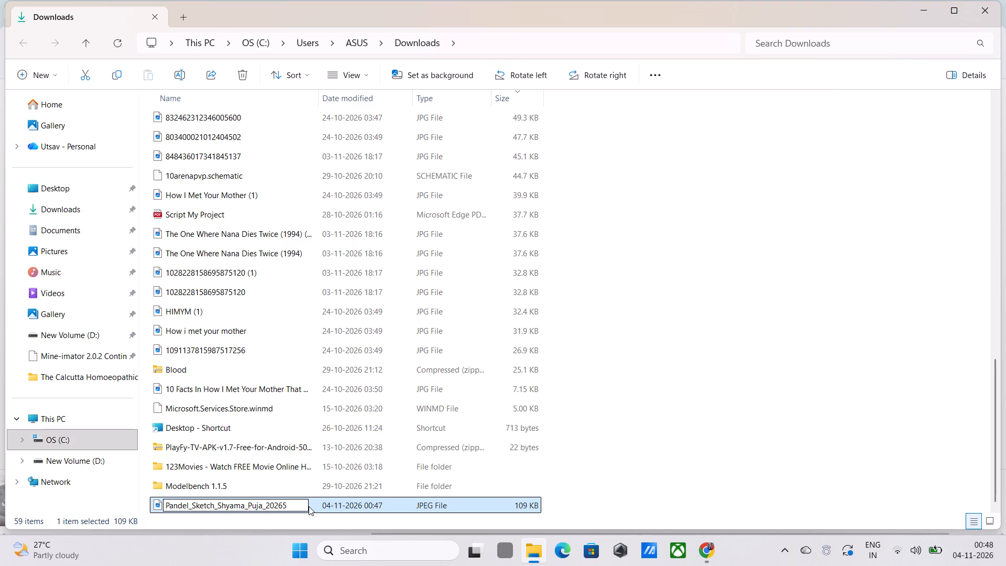
key(BackSpace)
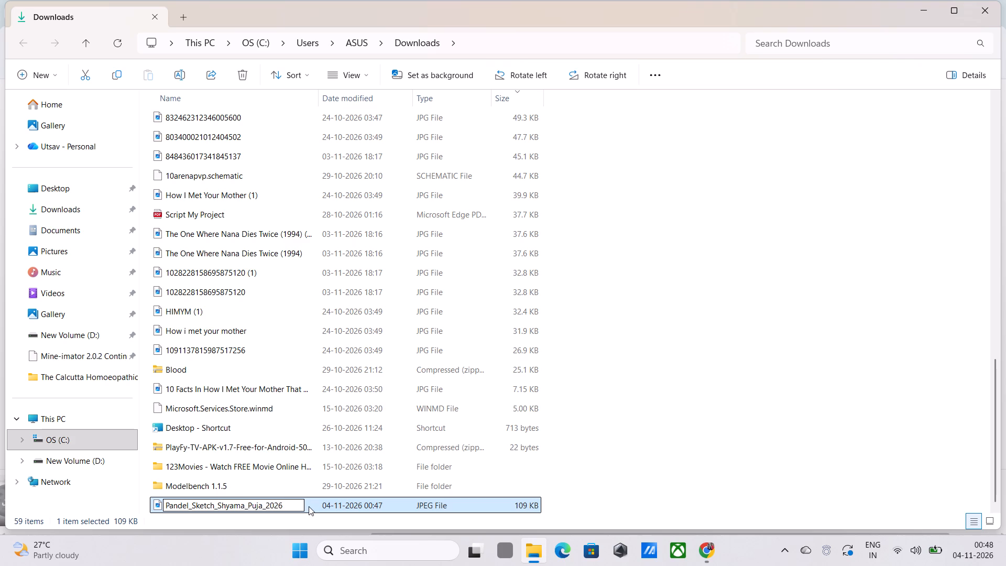
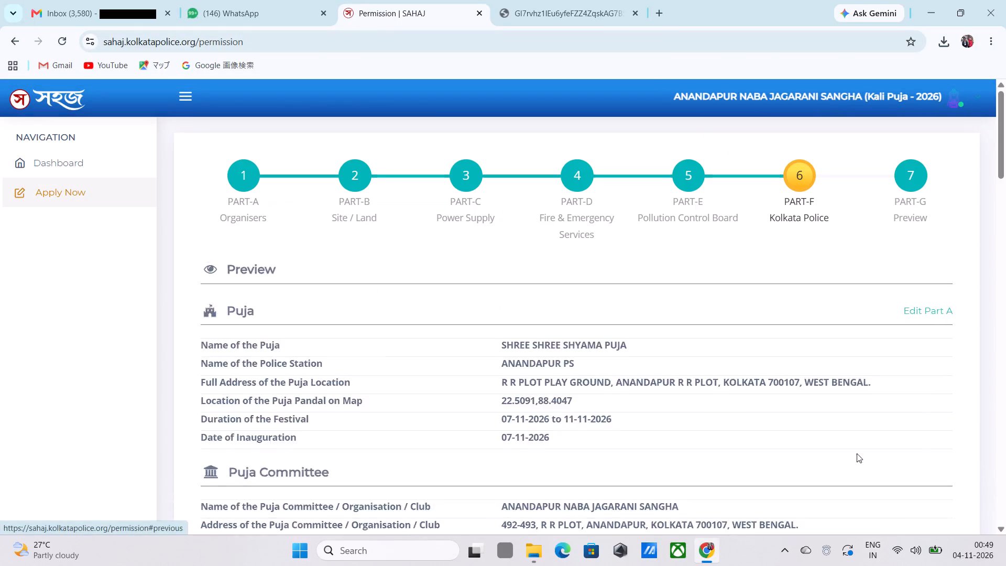
Go back from the application preview through Part F and Part E to Part D, Fire & Emergency Services.
click(857, 453)
click(883, 474)
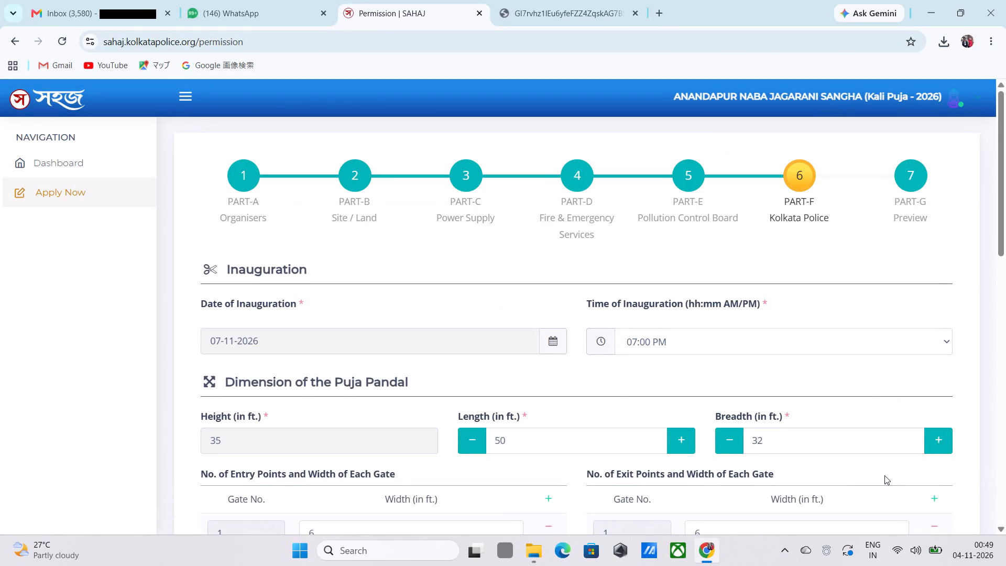
scroll(881, 477, down, 13)
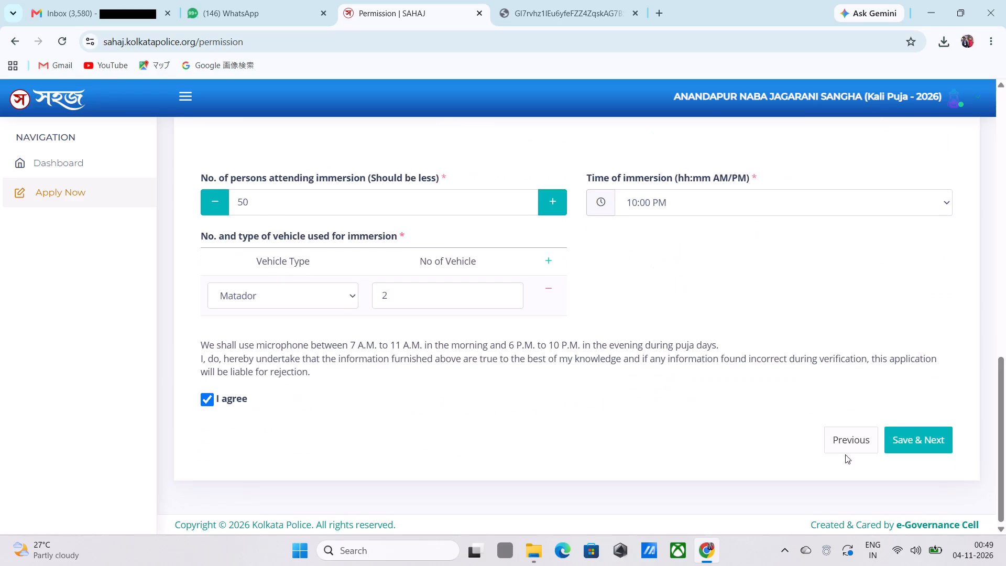
click(843, 441)
scroll(843, 441, down, 13)
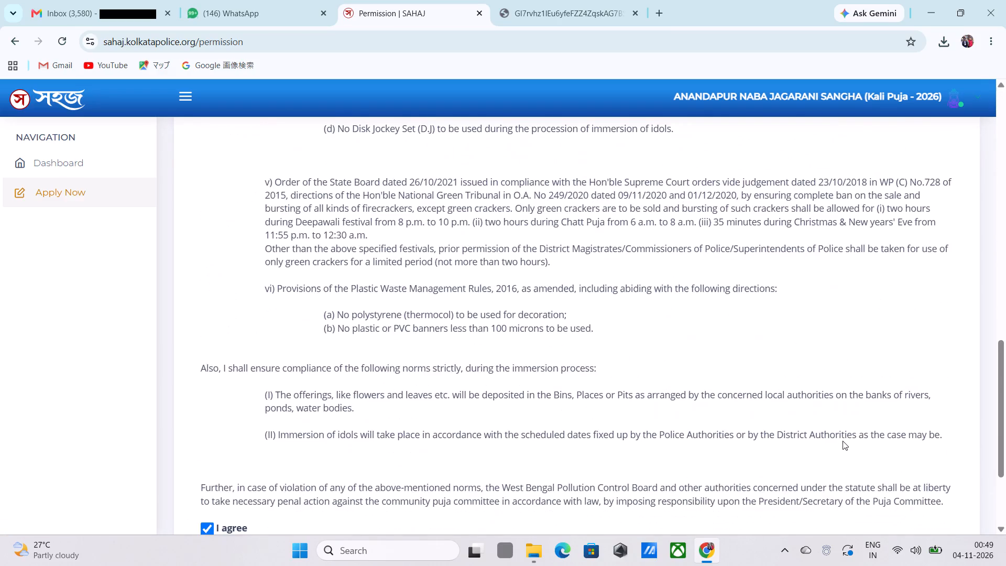
scroll(843, 441, down, 5)
click(843, 442)
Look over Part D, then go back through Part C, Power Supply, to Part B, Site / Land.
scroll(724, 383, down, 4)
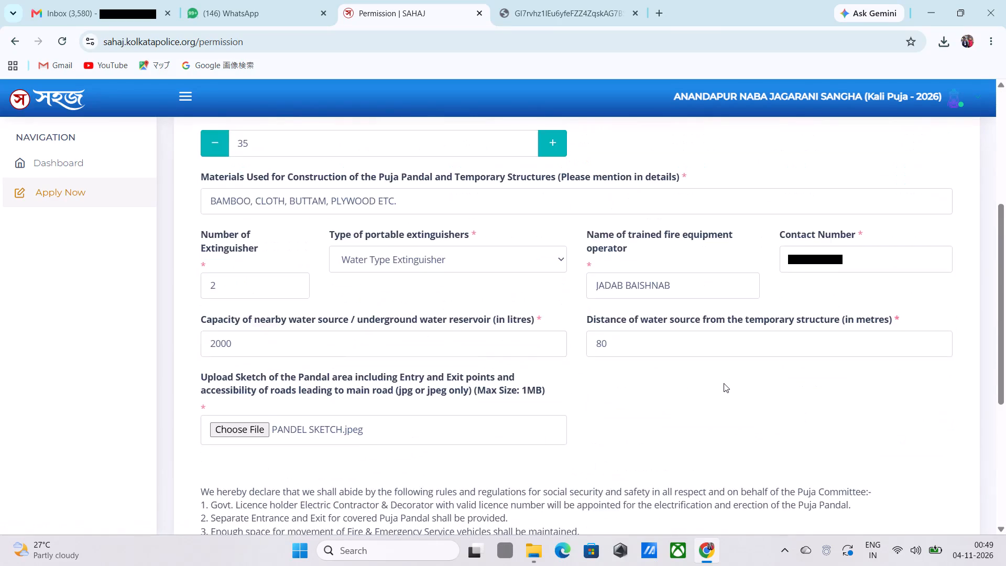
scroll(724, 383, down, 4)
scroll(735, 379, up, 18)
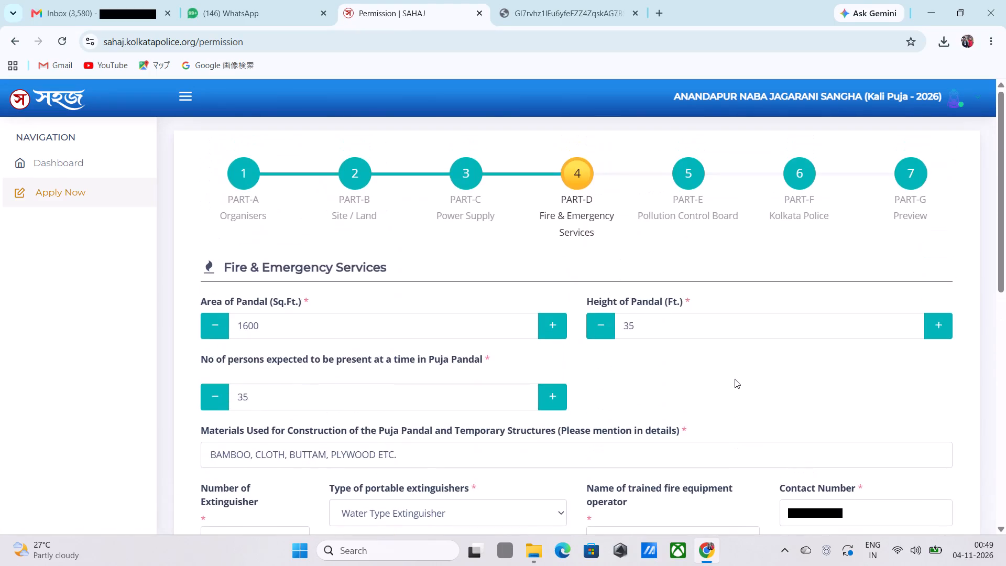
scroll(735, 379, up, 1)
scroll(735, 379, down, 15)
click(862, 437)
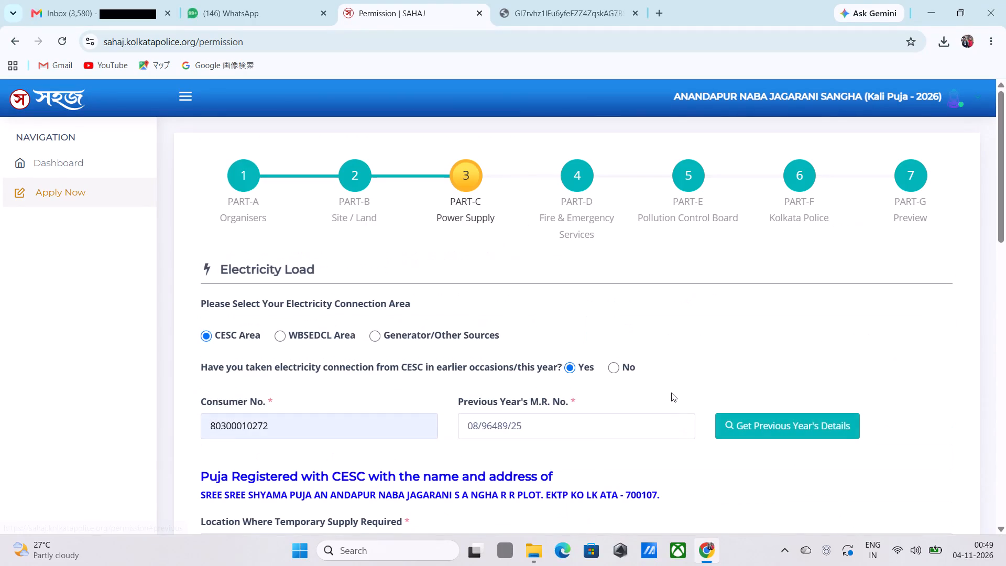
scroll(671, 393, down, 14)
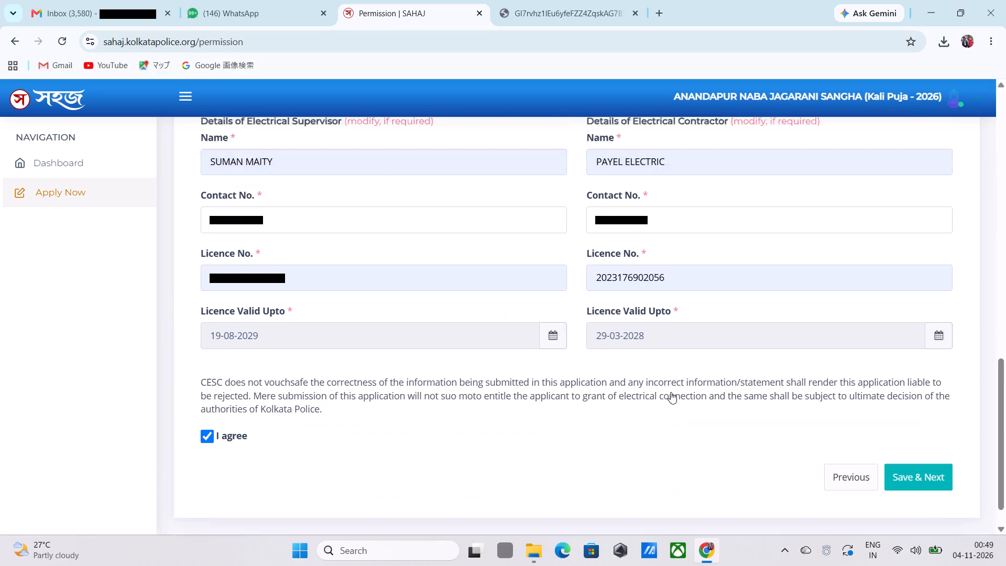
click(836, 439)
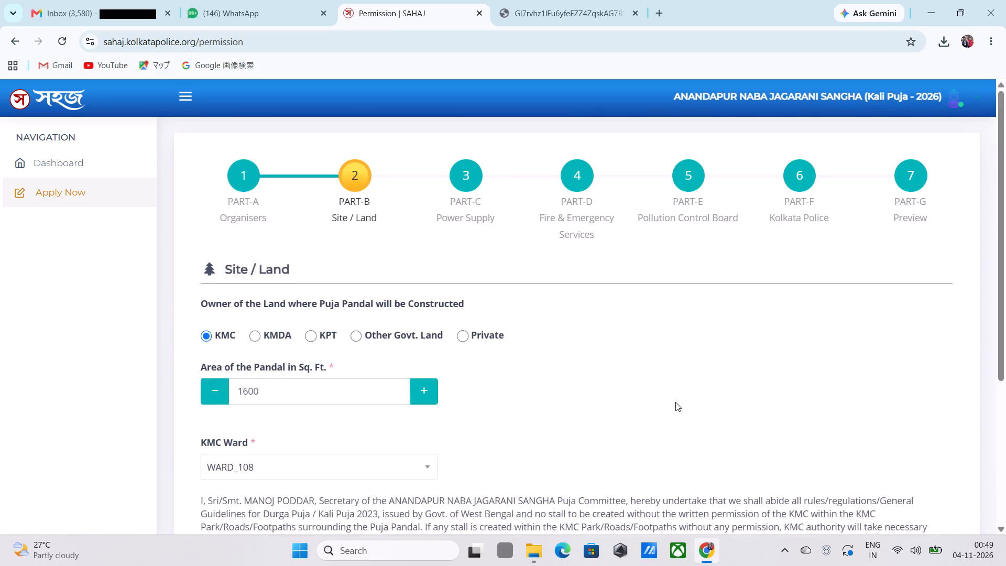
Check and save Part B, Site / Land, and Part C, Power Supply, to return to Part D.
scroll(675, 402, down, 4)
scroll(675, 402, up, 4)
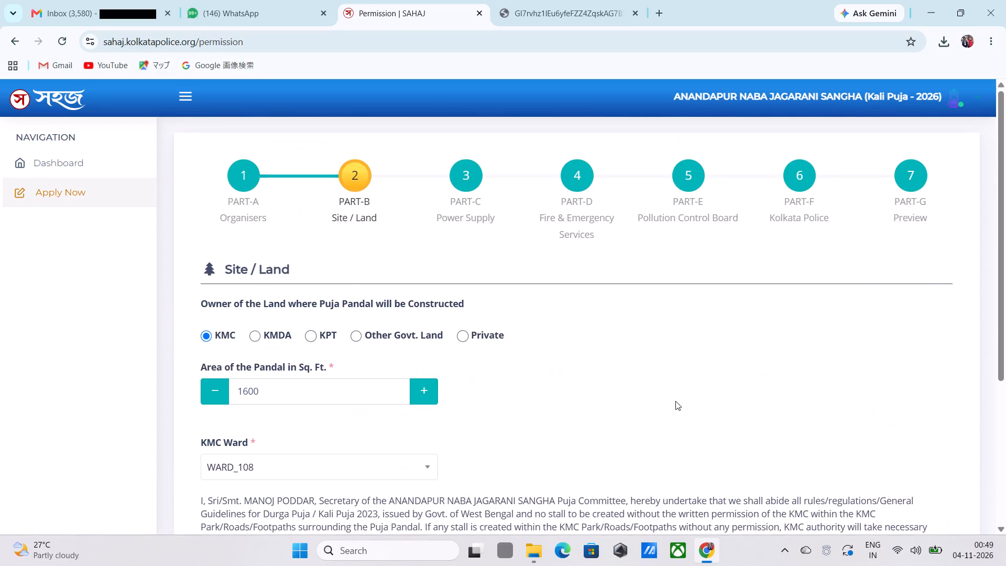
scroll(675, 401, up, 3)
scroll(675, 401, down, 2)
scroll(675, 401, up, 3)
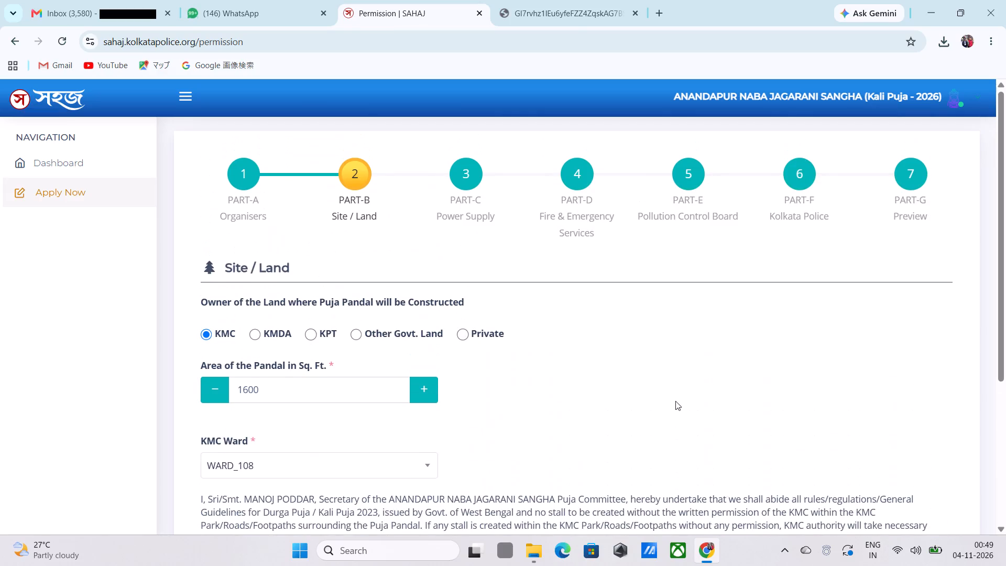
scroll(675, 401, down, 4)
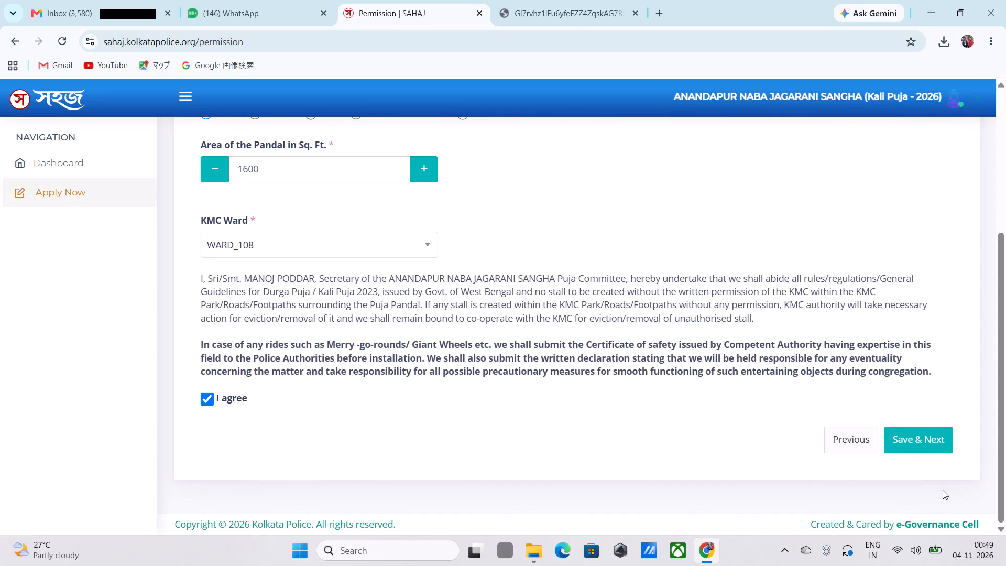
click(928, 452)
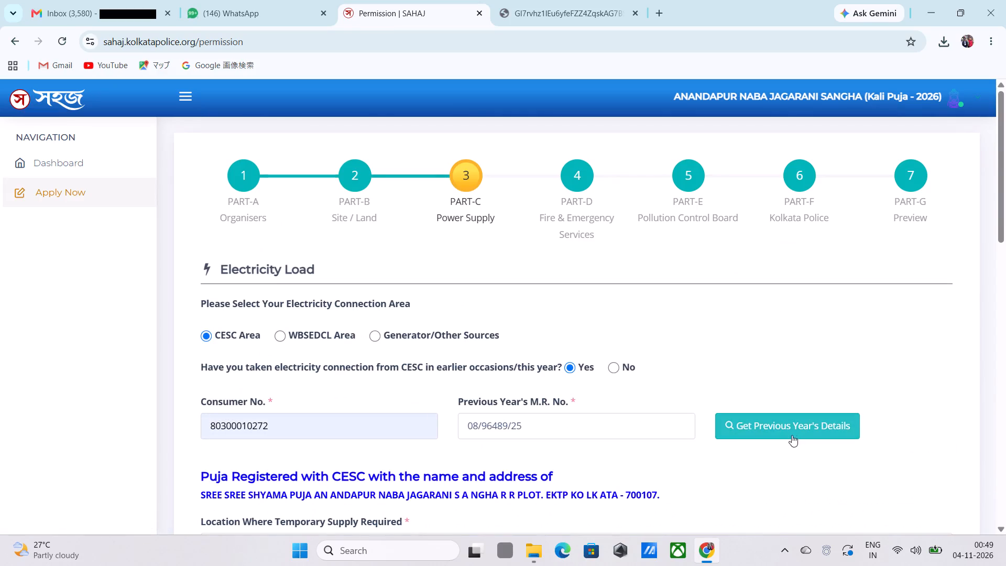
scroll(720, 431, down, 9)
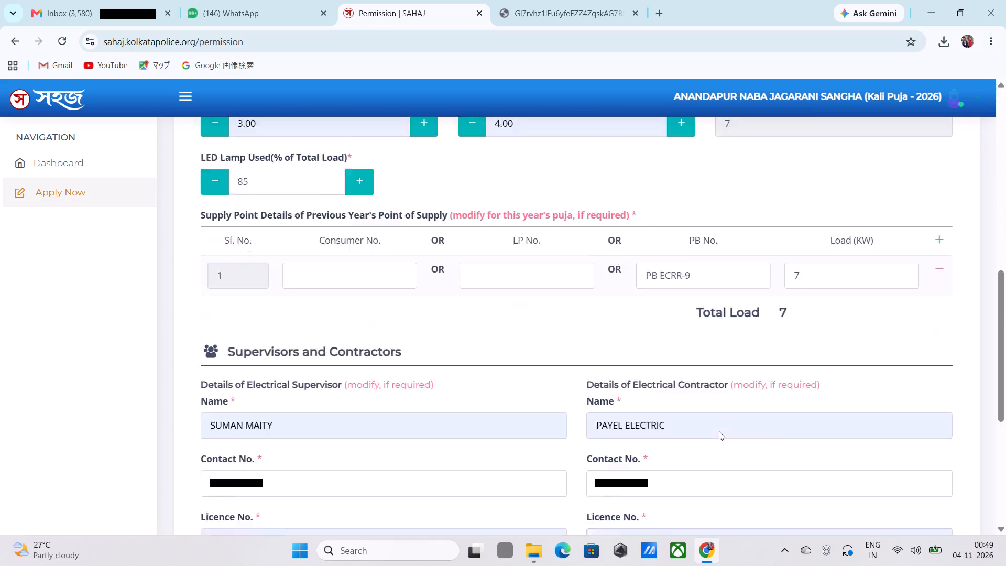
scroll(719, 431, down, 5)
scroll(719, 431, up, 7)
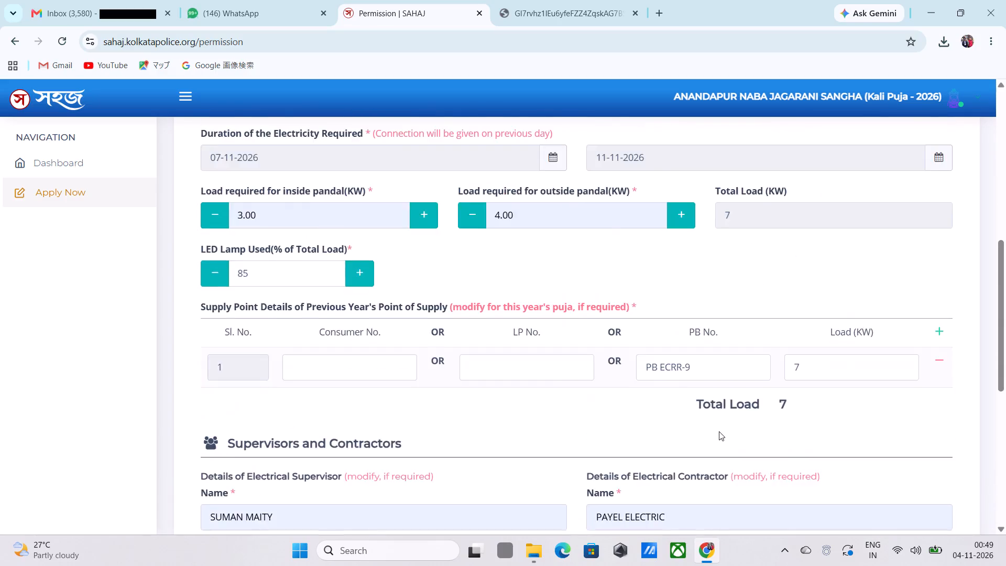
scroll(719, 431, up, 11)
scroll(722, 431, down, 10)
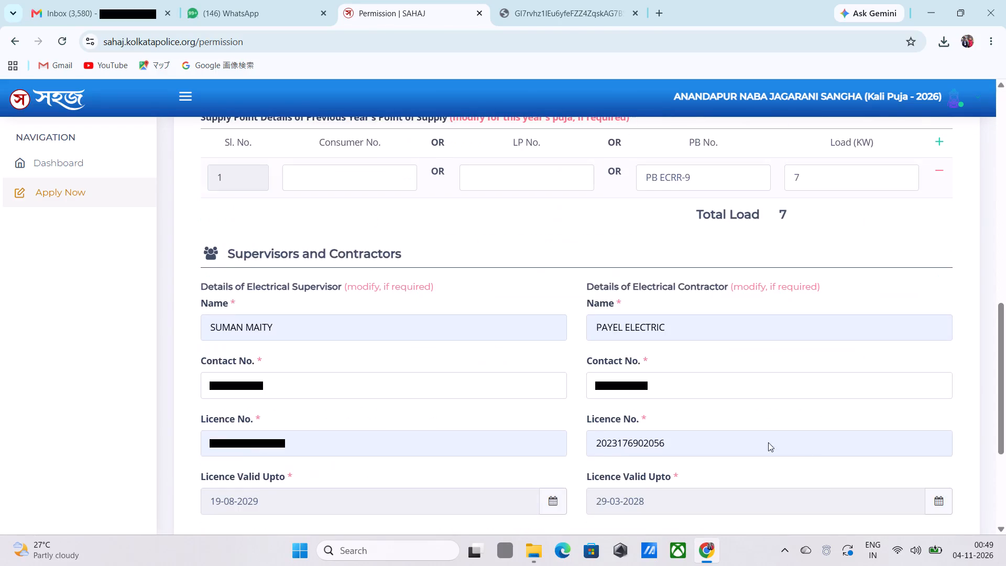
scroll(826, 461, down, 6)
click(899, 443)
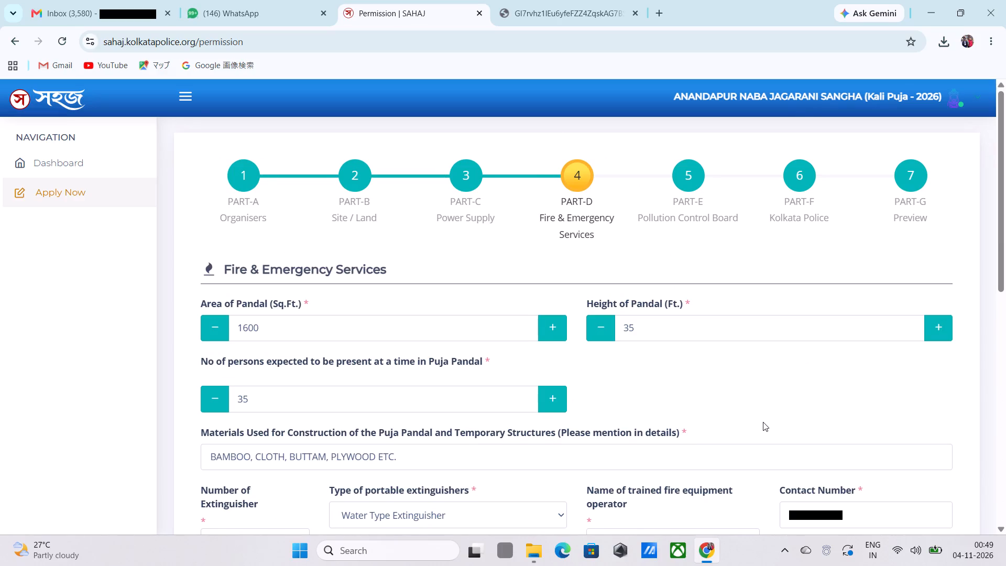
Replace the uploaded pandal sketch in Part D with Pandel_Sketch_Shyama_Puja_2026 from Downloads and save the part.
scroll(763, 422, down, 4)
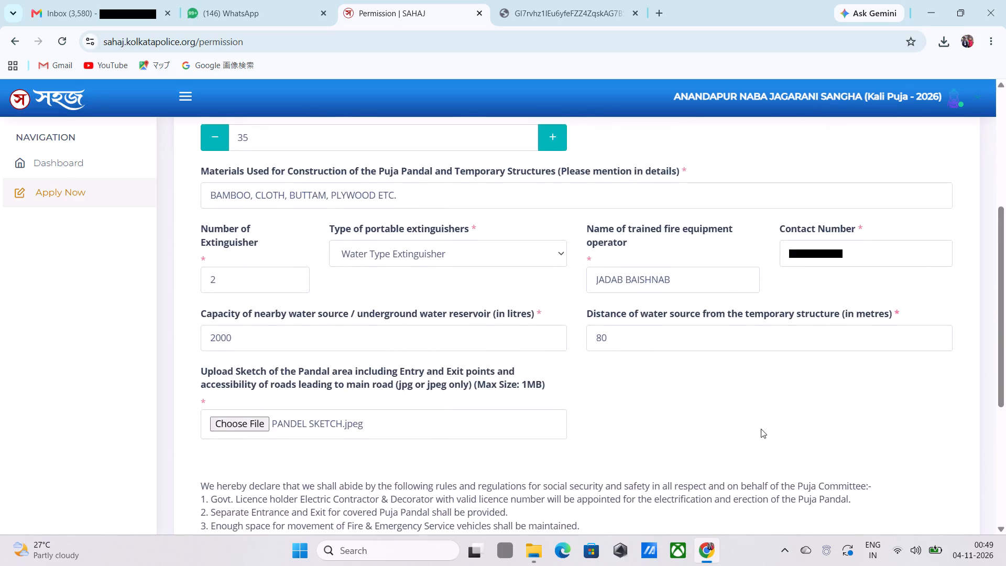
scroll(761, 429, down, 1)
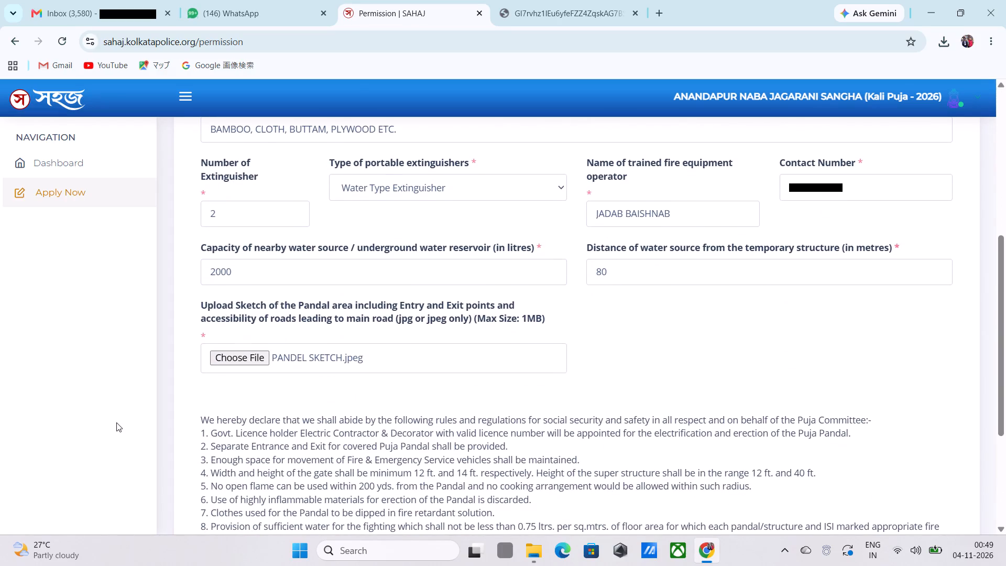
click(246, 357)
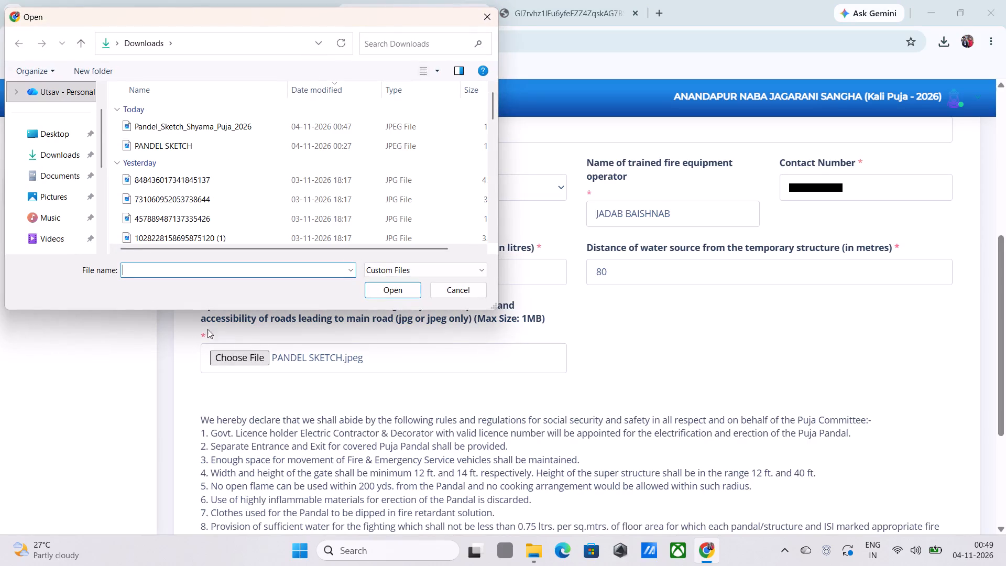
click(172, 127)
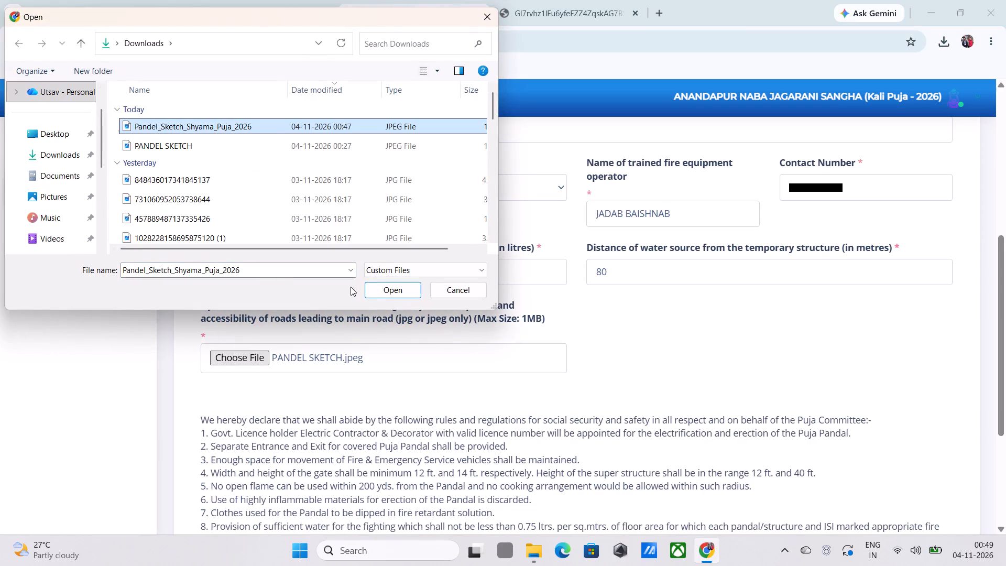
click(374, 292)
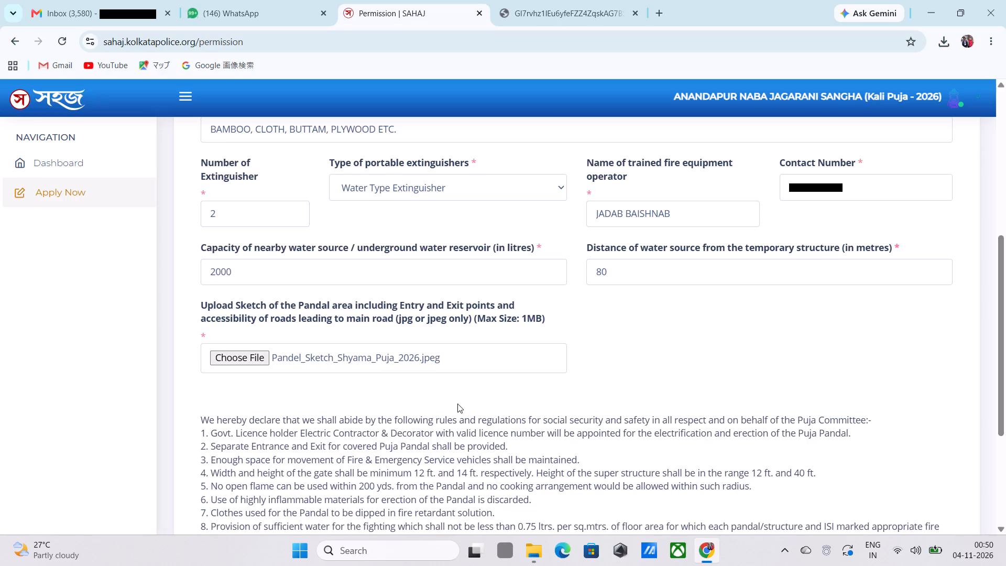
scroll(544, 478, down, 3)
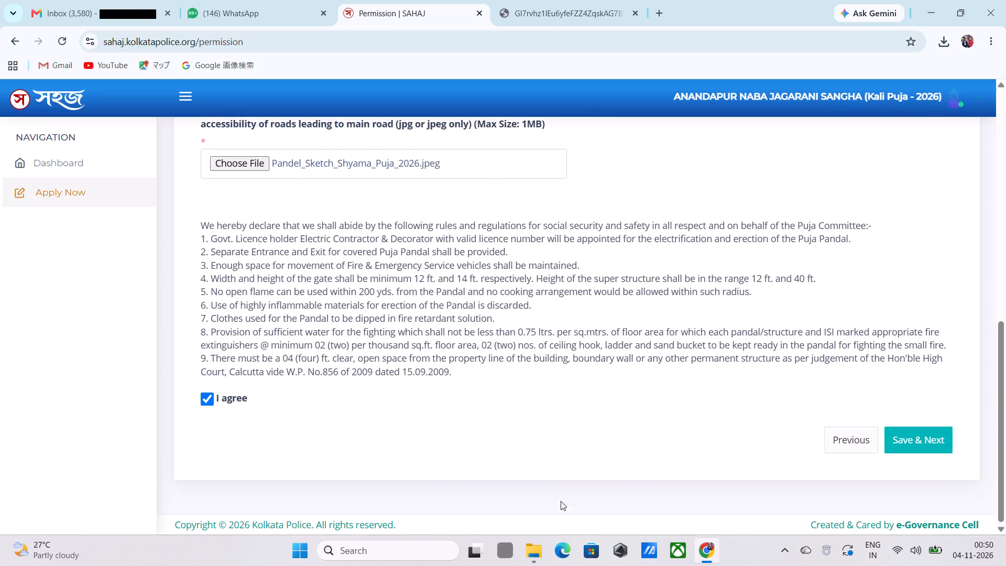
scroll(521, 477, down, 4)
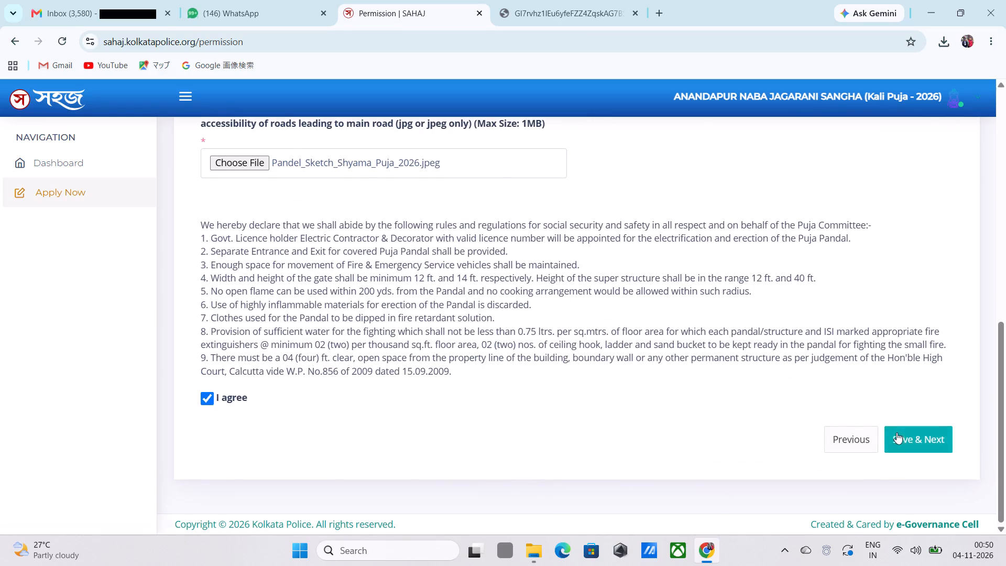
click(902, 437)
Save Part E, Pollution Control Board, and Part F, Kolkata Police, to advance to the Part G preview.
scroll(752, 407, down, 4)
scroll(777, 565, down, 4)
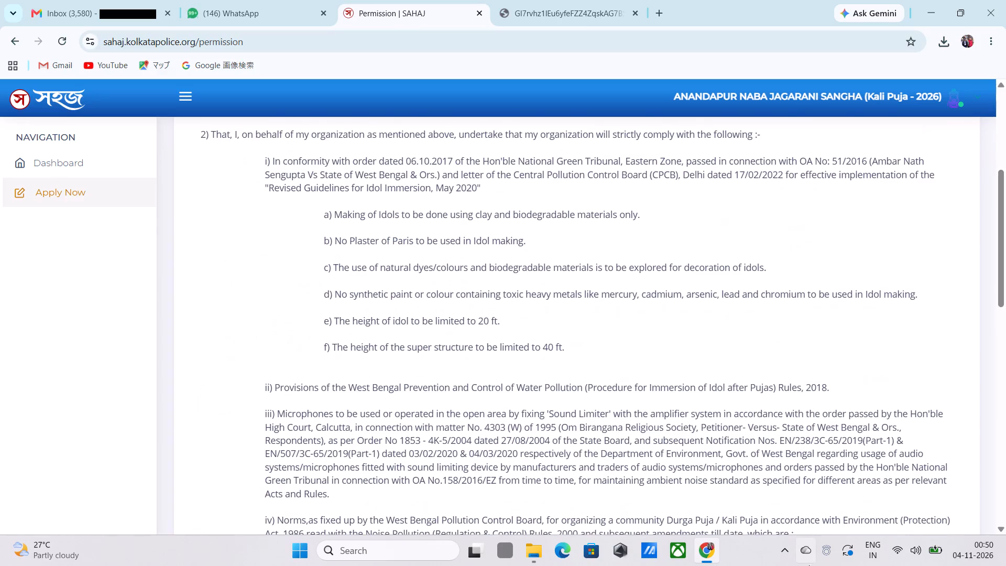
scroll(766, 349, down, 16)
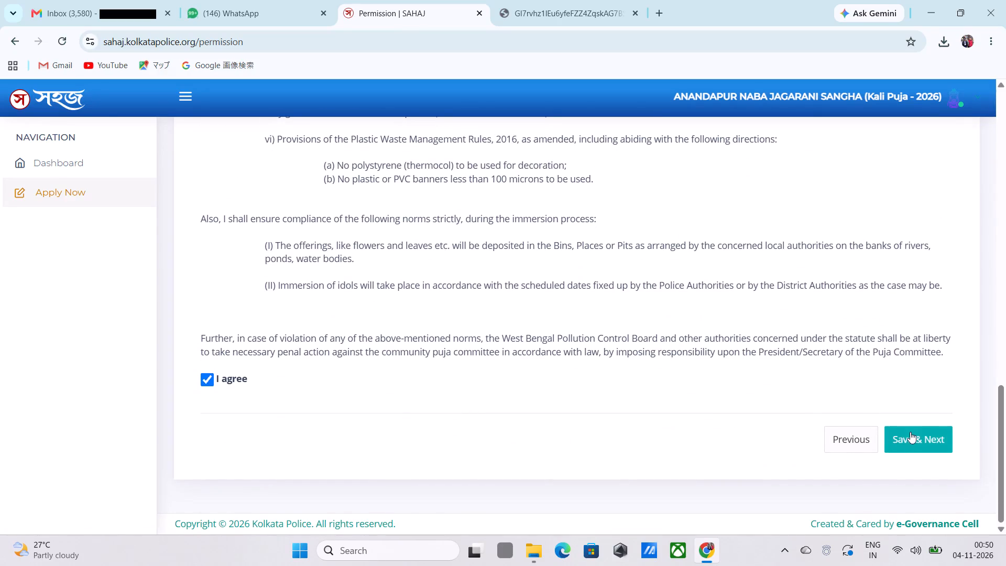
click(910, 432)
scroll(901, 417, down, 15)
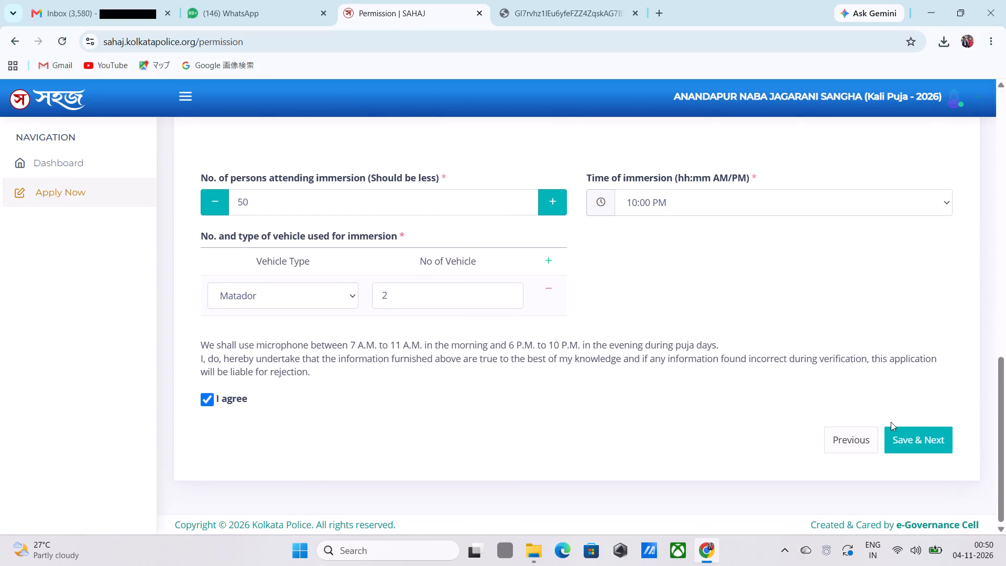
click(928, 438)
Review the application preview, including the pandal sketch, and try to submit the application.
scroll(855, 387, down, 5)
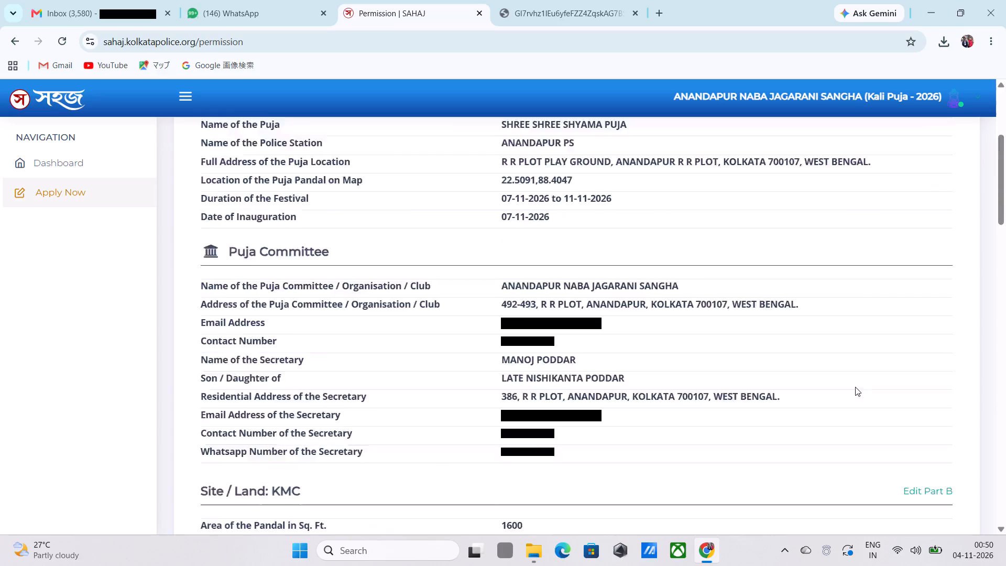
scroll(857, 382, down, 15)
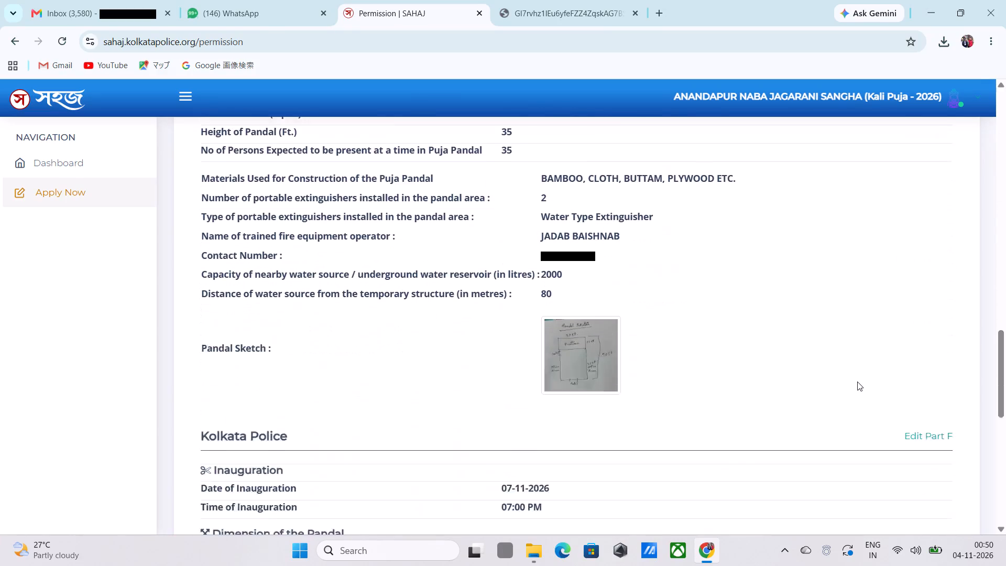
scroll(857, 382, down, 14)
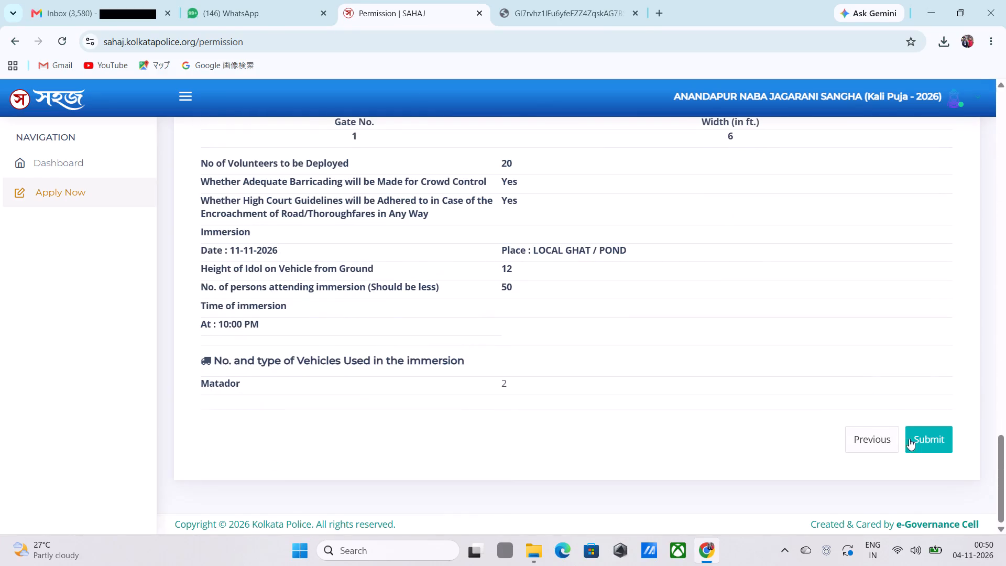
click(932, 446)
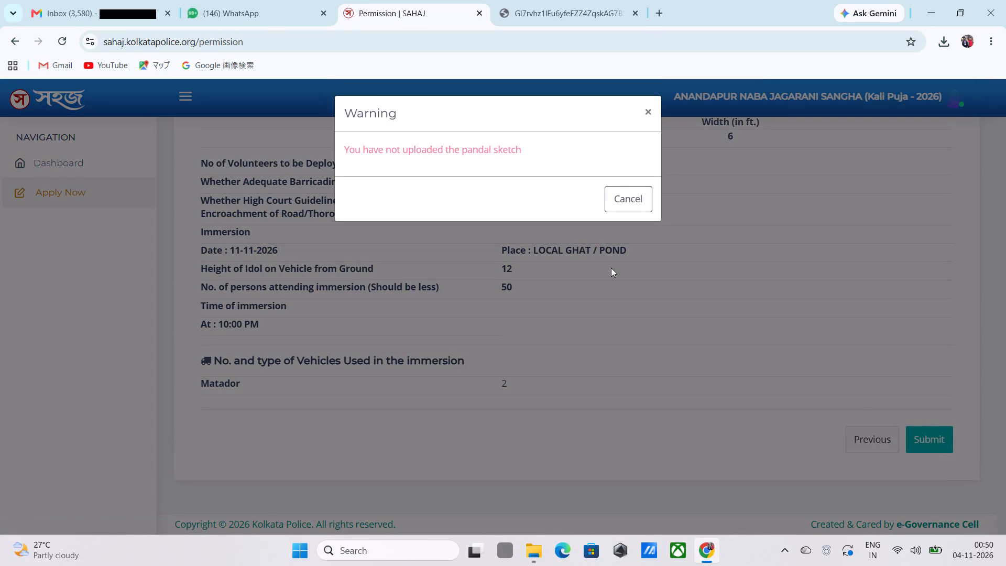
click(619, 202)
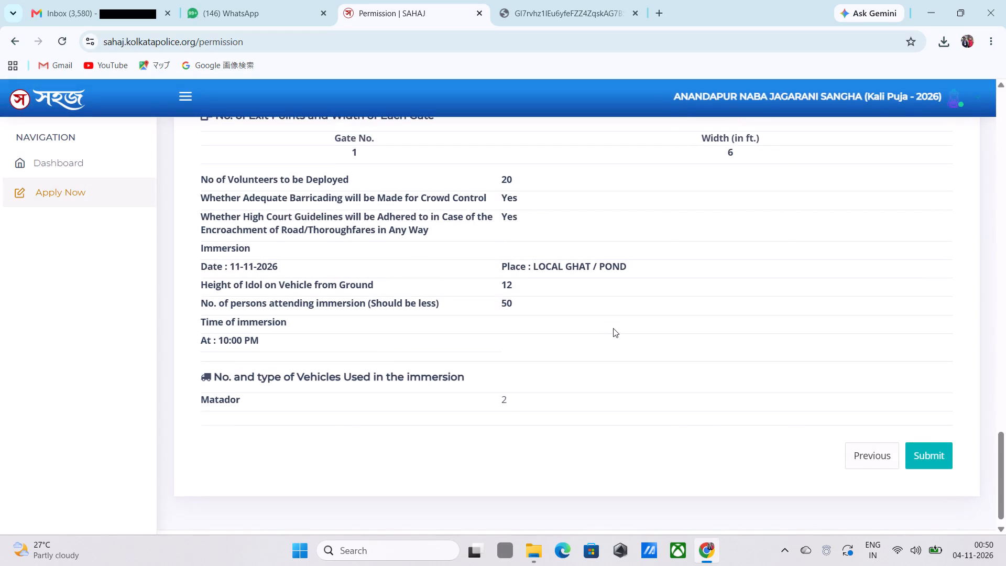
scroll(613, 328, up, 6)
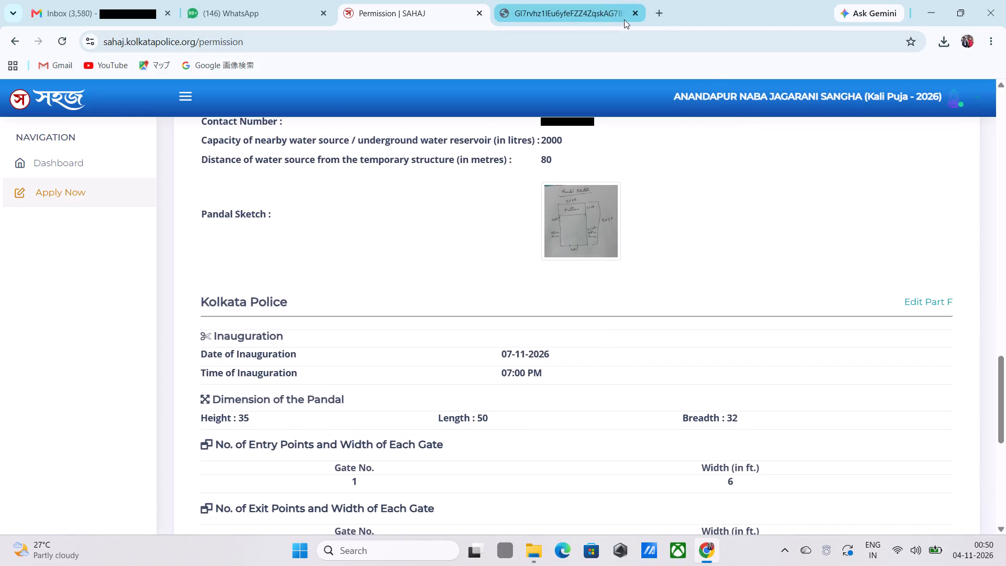
Search Google for a jpeg to jpg converter in a new tab and open CloudConvert's JPEG to JPG Converter.
click(658, 8)
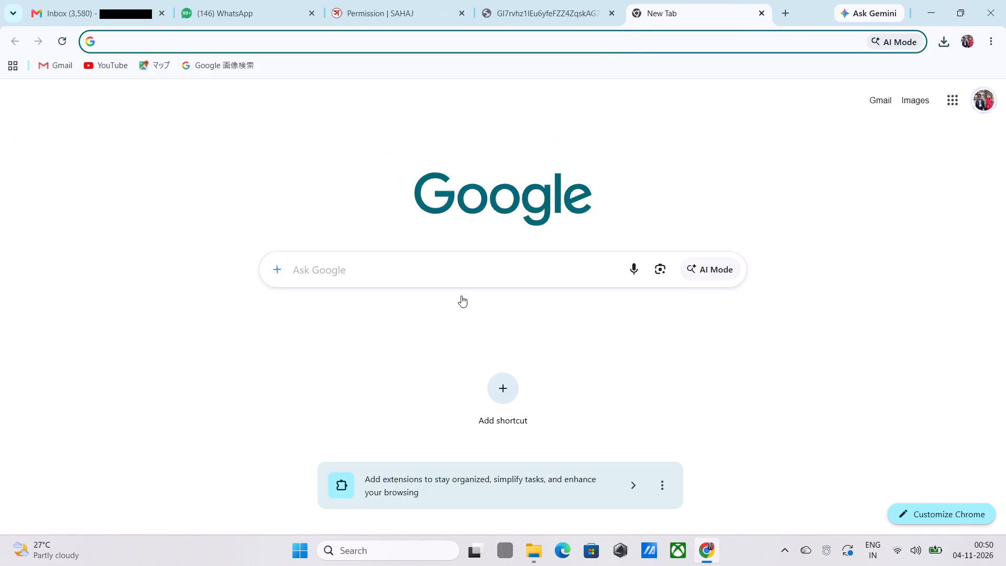
click(476, 274)
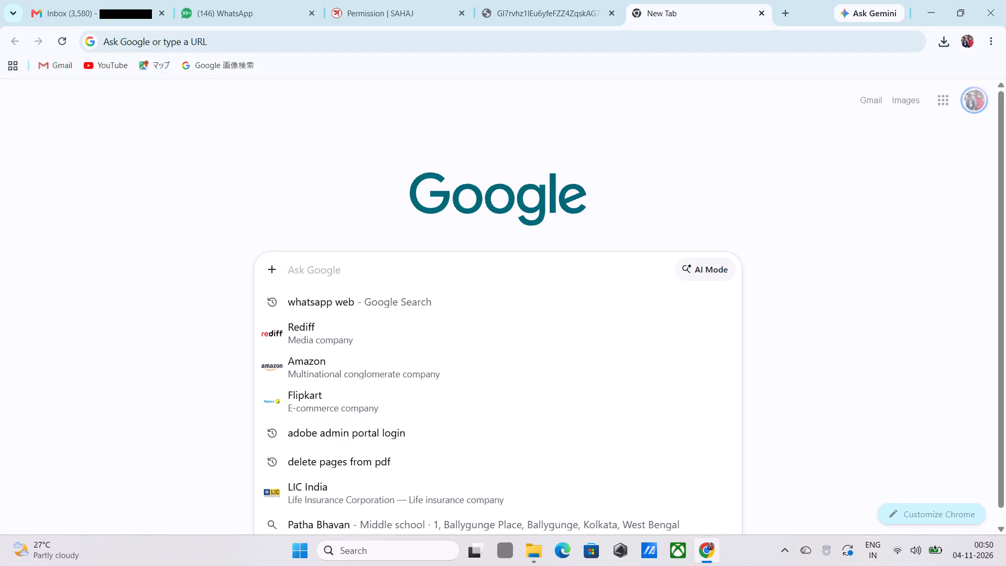
text(jpe)
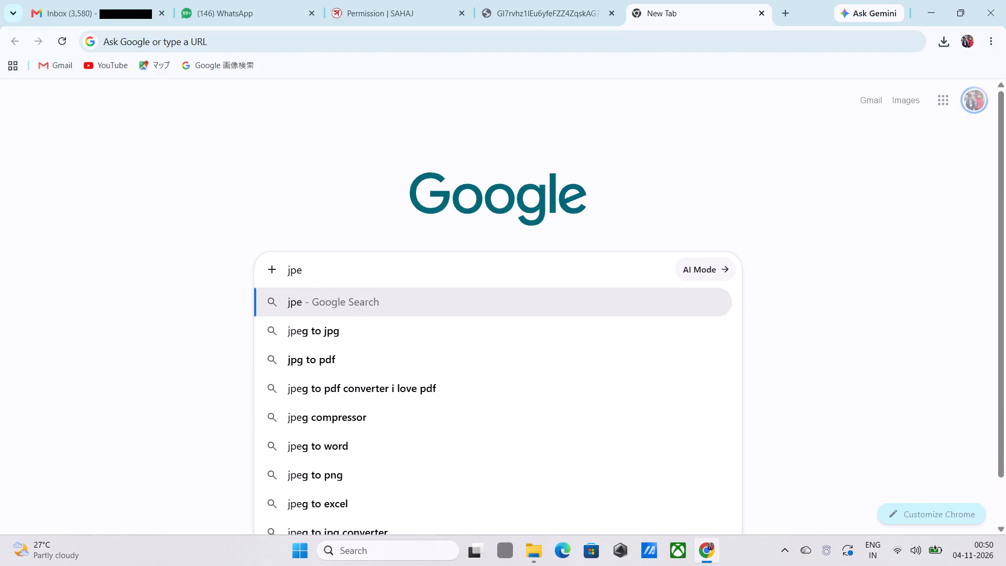
text(g to jp)
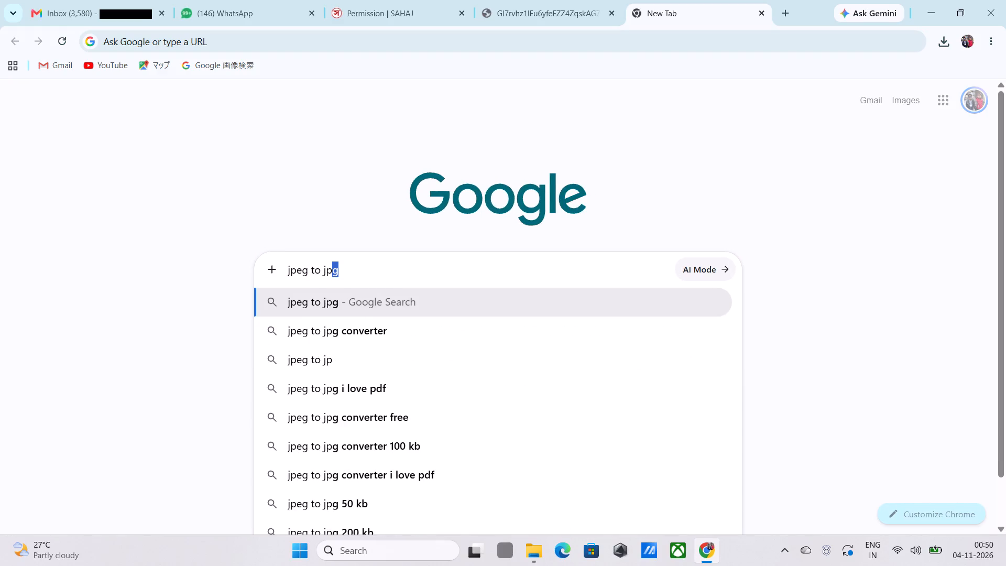
key(g)
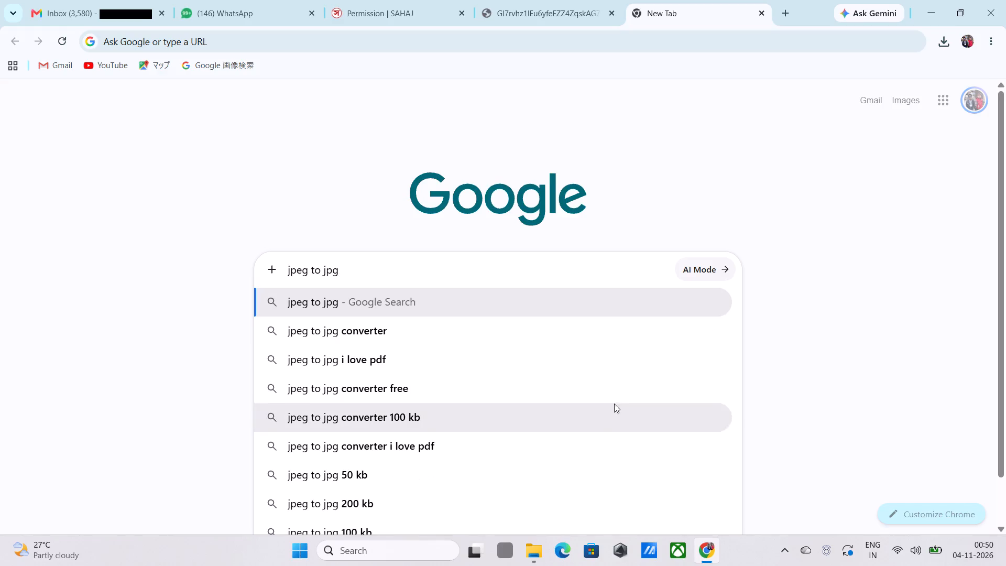
click(381, 334)
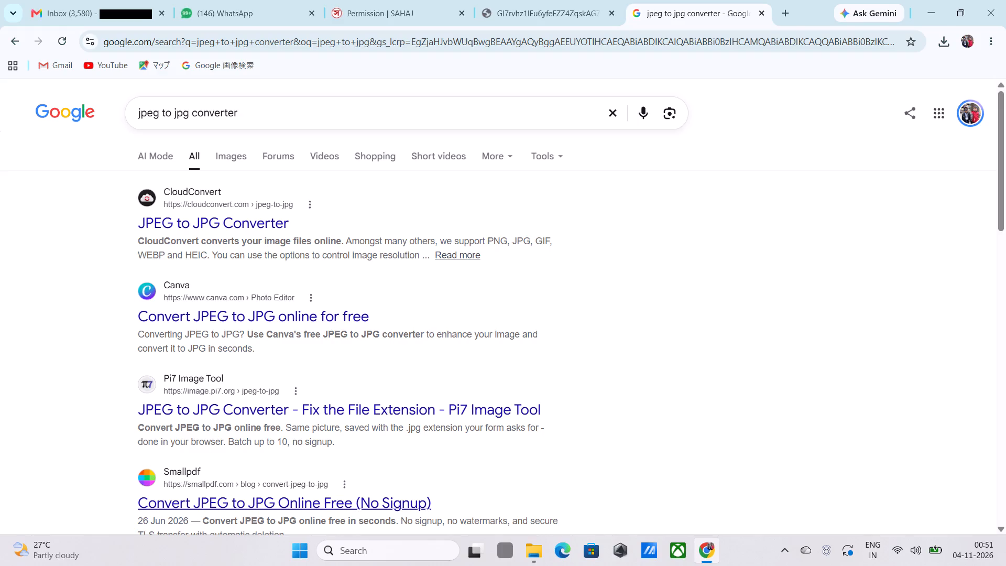
click(203, 222)
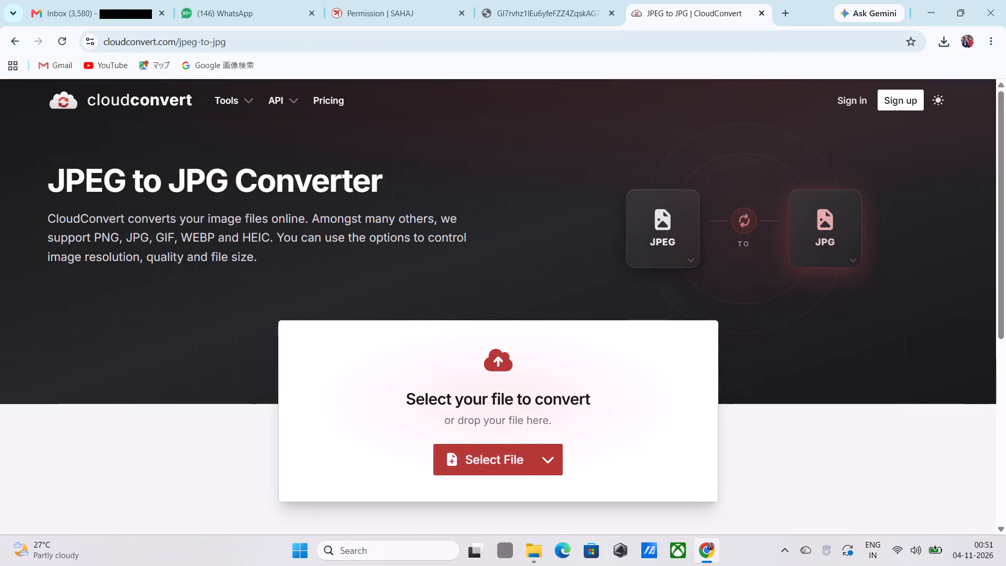
Convert Pandel_Sketch_Shyama_Puja_2026.jpeg from Downloads to JPG in CloudConvert and download the converted file.
scroll(528, 416, down, 2)
click(500, 324)
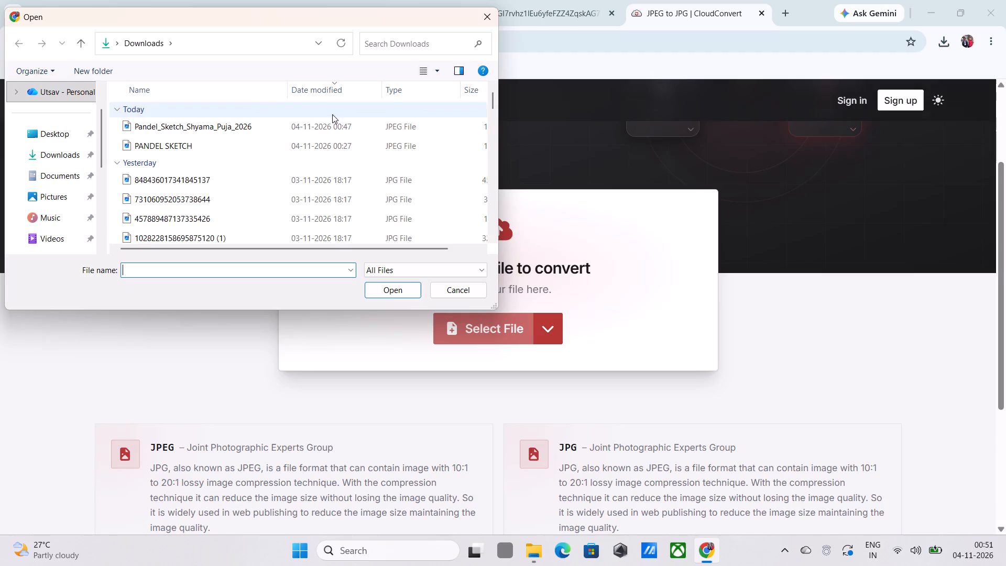
double_click(260, 124)
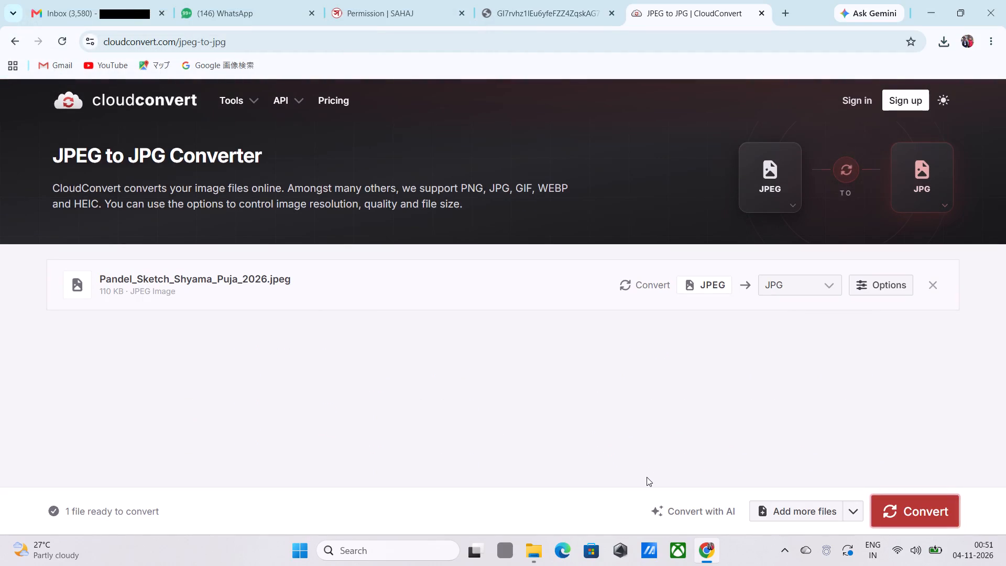
scroll(728, 465, down, 2)
click(916, 509)
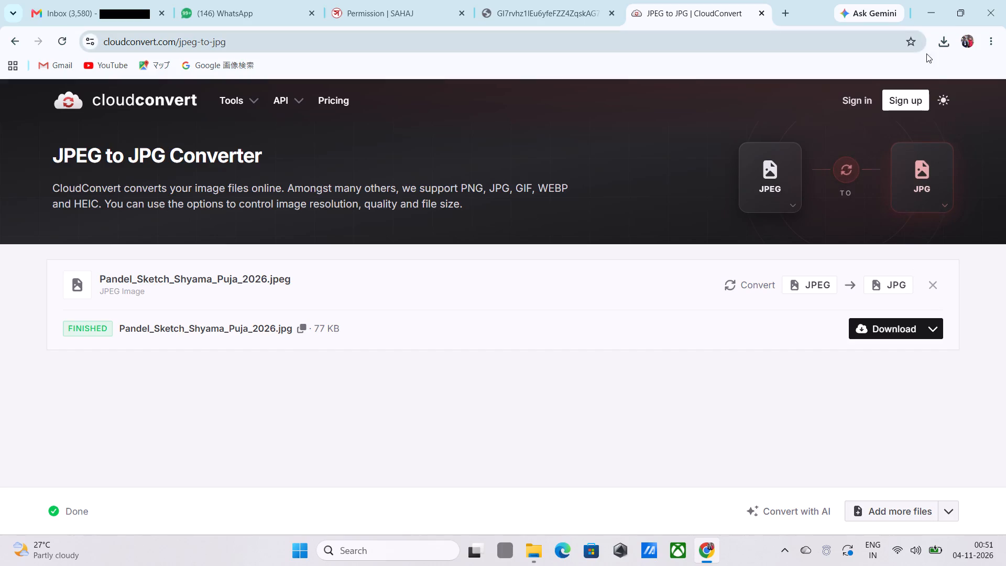
click(902, 329)
click(939, 38)
click(944, 42)
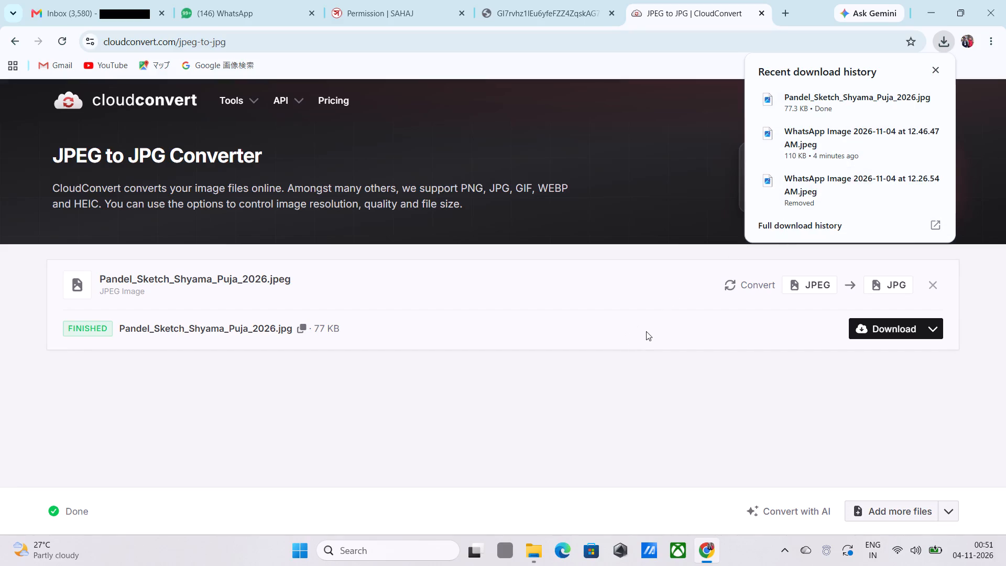
click(640, 315)
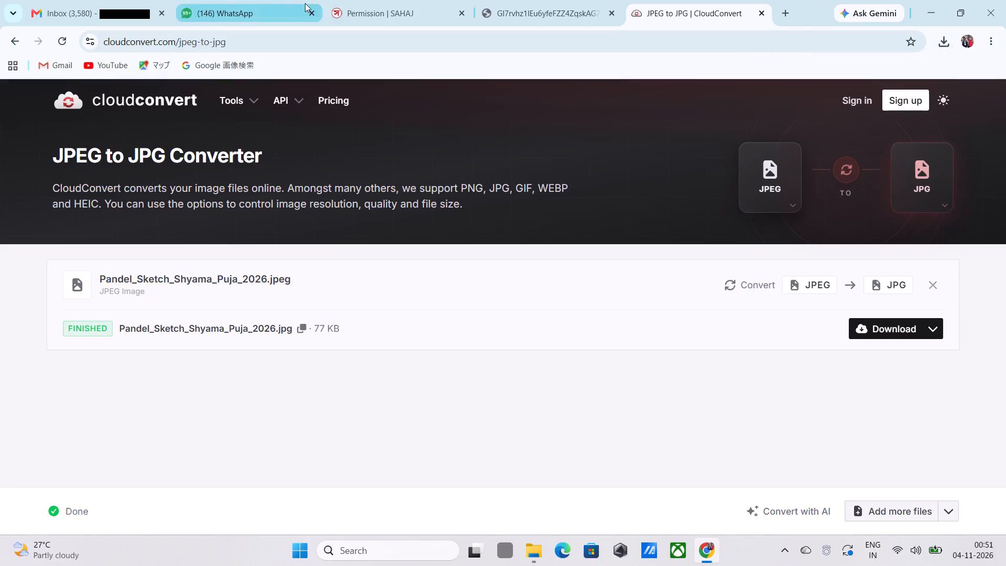
Return to the SAHAJ application and go back from the preview to Part D, Fire & Emergency Services.
click(385, 7)
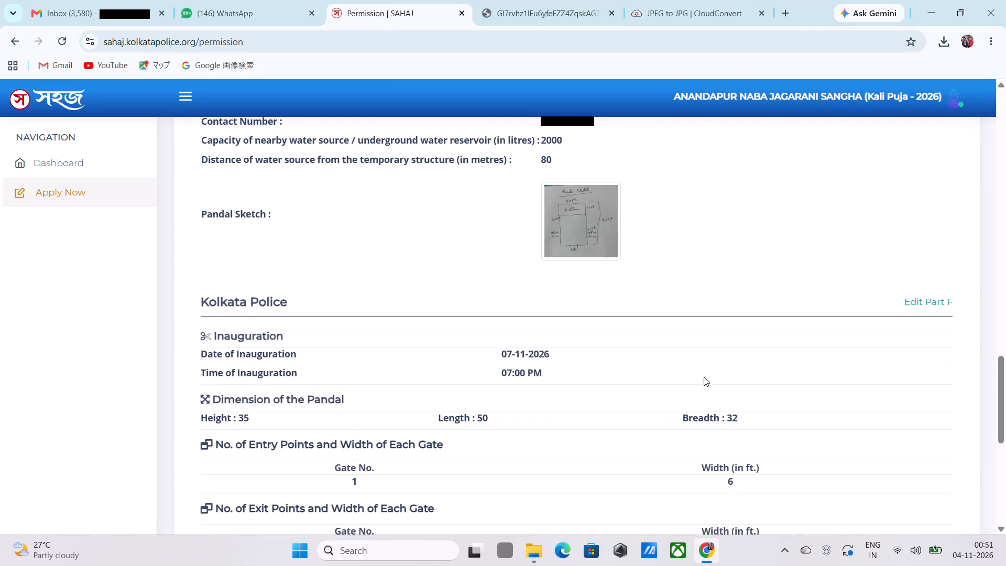
scroll(688, 352, down, 6)
click(882, 455)
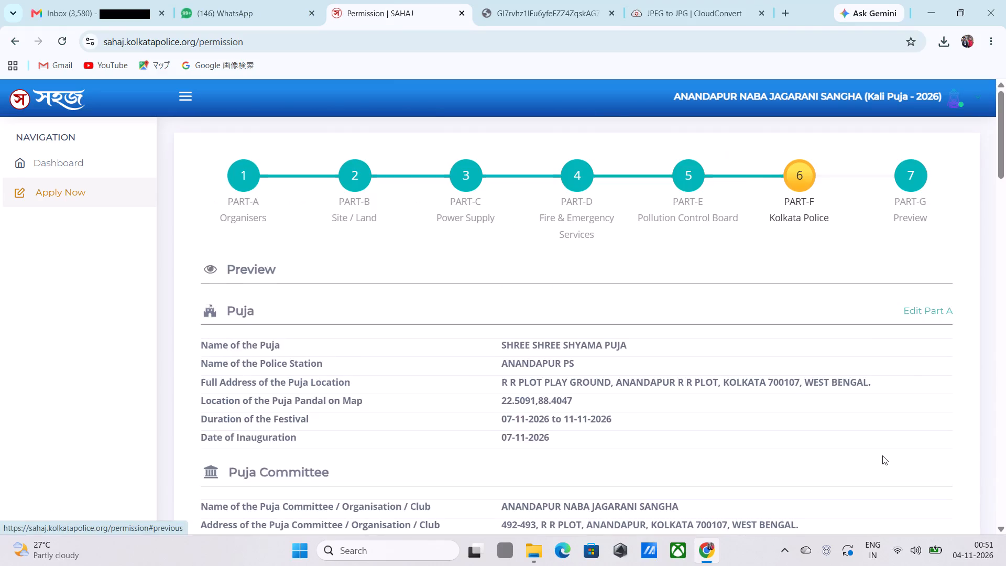
scroll(872, 450, down, 13)
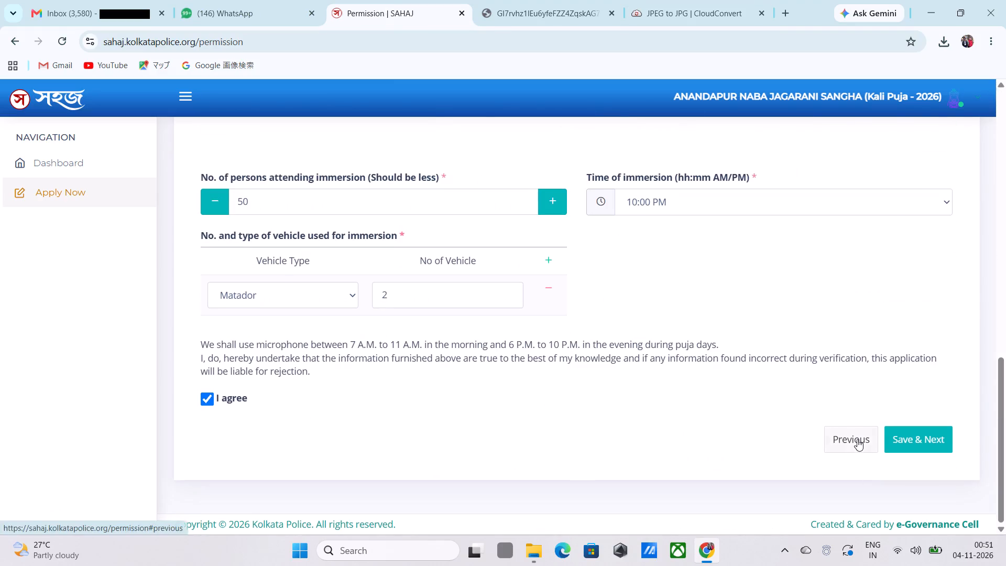
click(857, 439)
scroll(808, 430, down, 14)
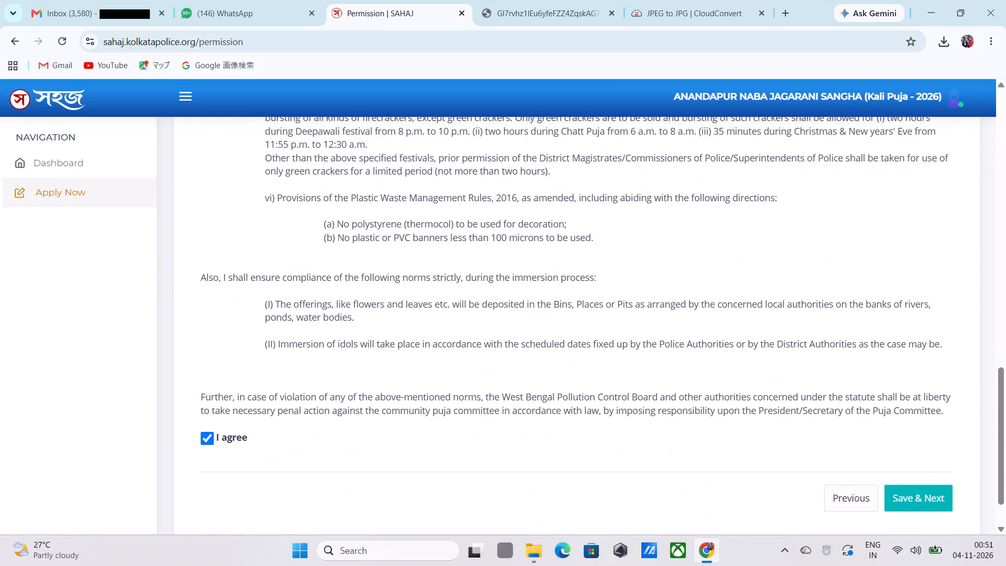
click(847, 503)
Replace the pandal sketch in Part D with the JPG version of Pandel_Sketch_Shyama_Puja_2026 from Downloads and save the part.
scroll(760, 444, down, 5)
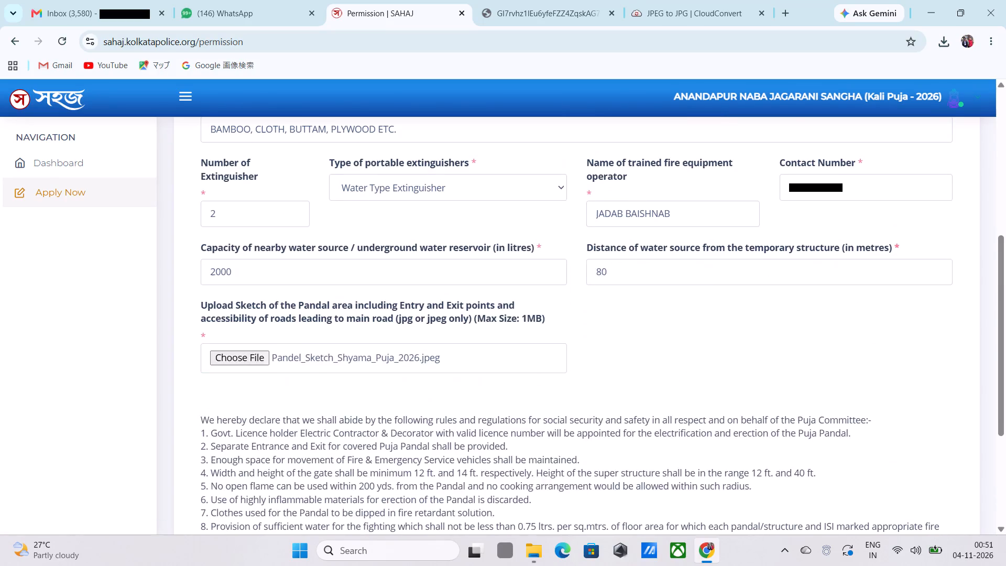
click(256, 359)
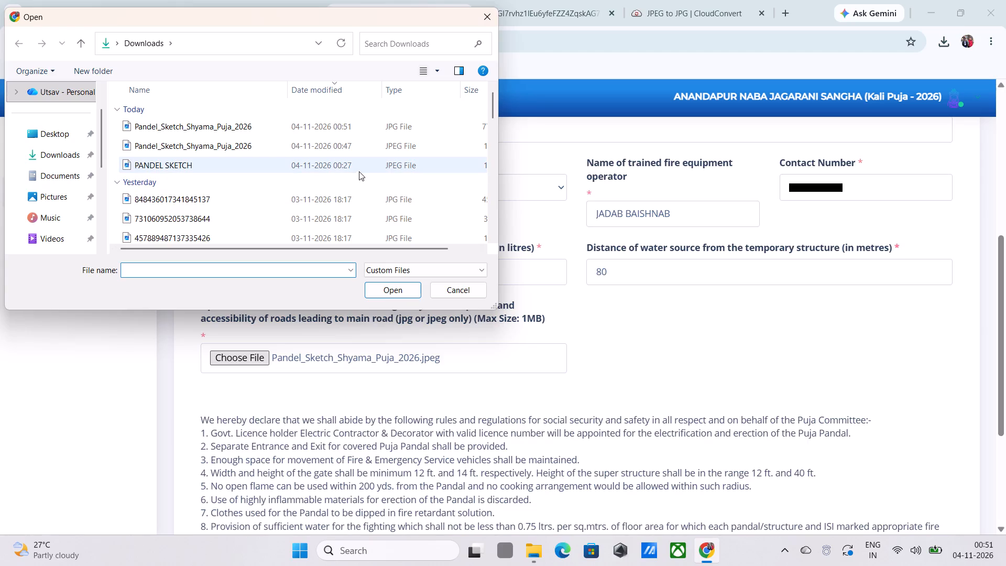
click(222, 130)
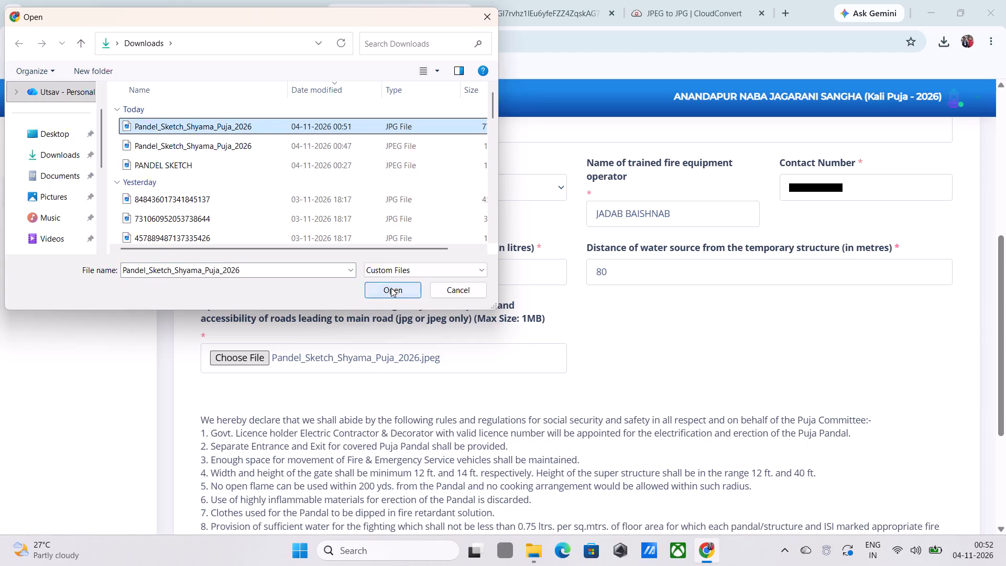
click(391, 288)
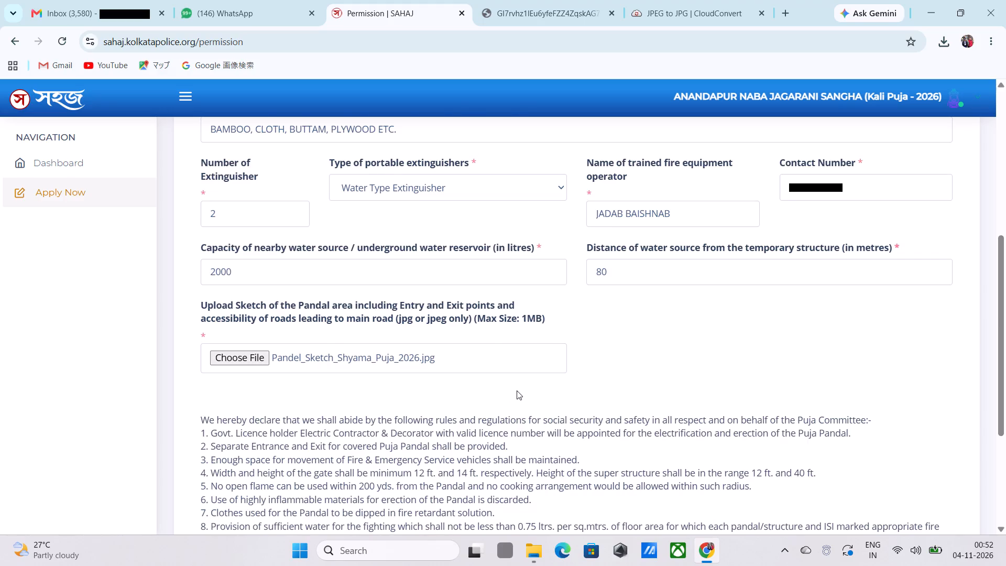
scroll(517, 390, down, 5)
scroll(521, 385, up, 2)
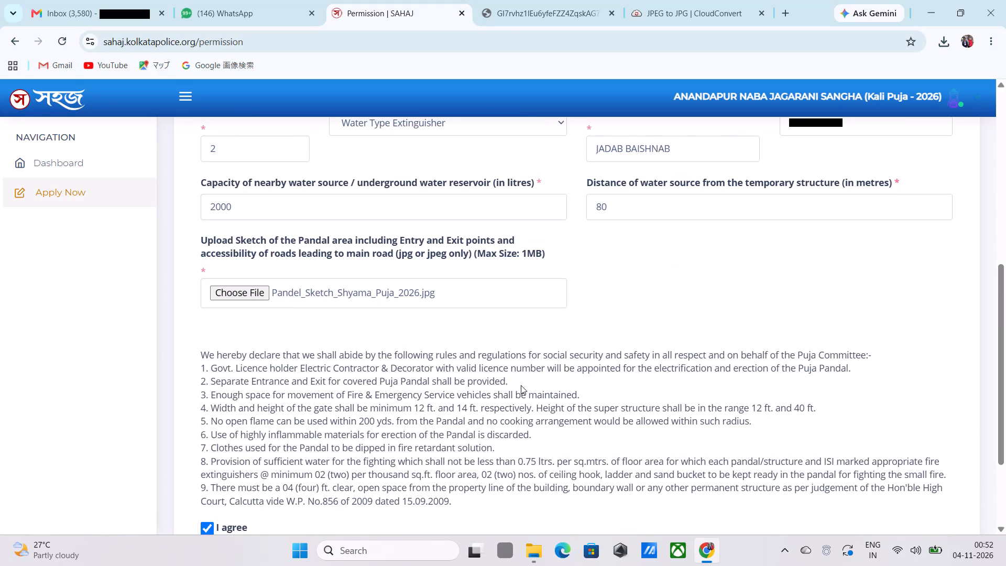
scroll(552, 470, down, 5)
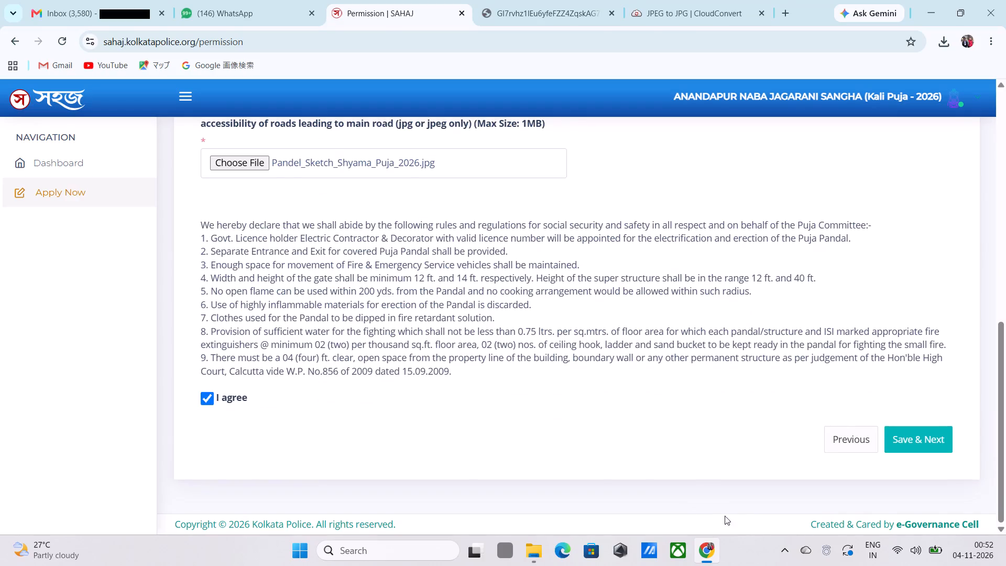
click(921, 441)
Save Part E, Pollution Control Board, and Part F, Kolkata Police, to advance to the Part G preview.
scroll(918, 440, down, 5)
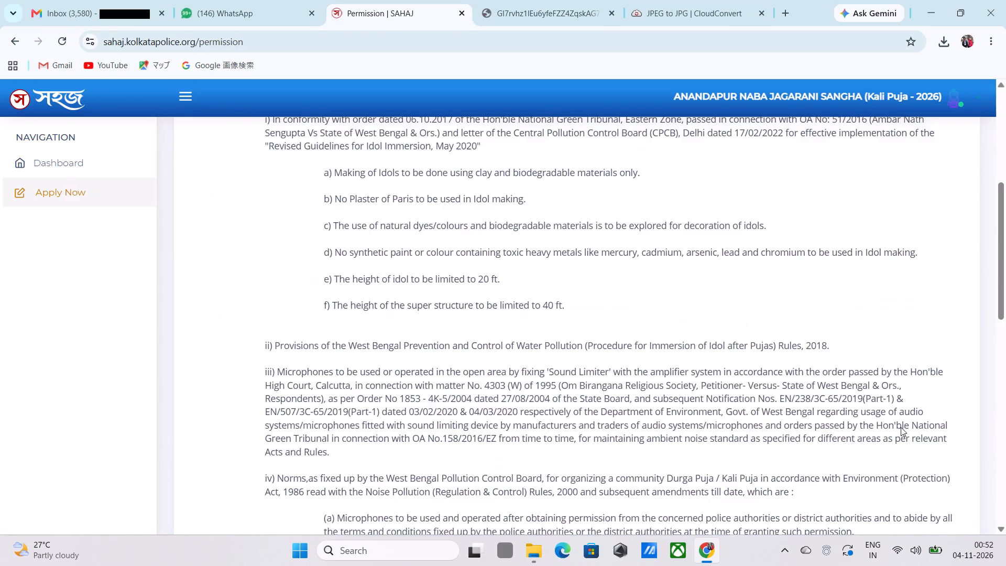
scroll(901, 427, down, 11)
click(903, 436)
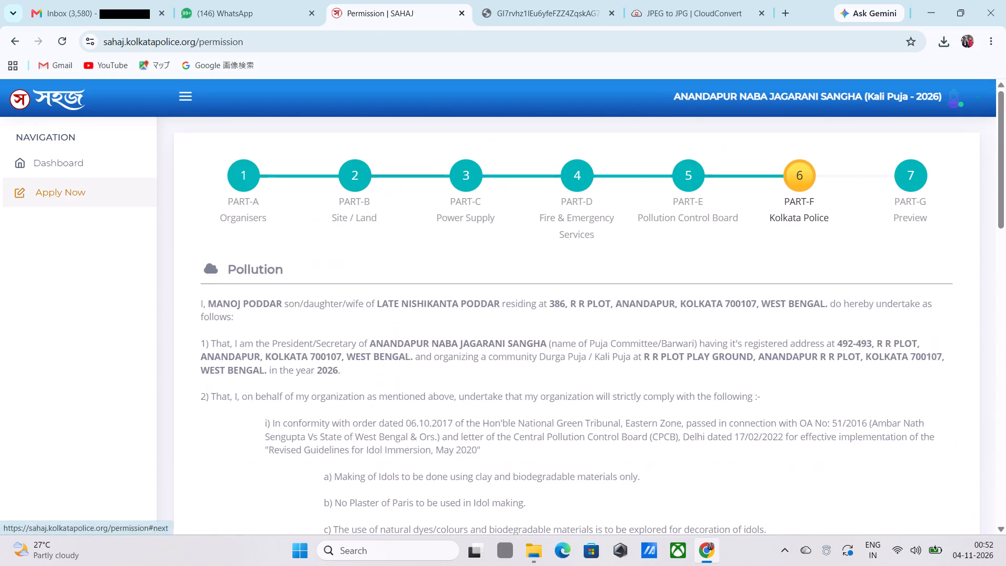
scroll(900, 432, down, 12)
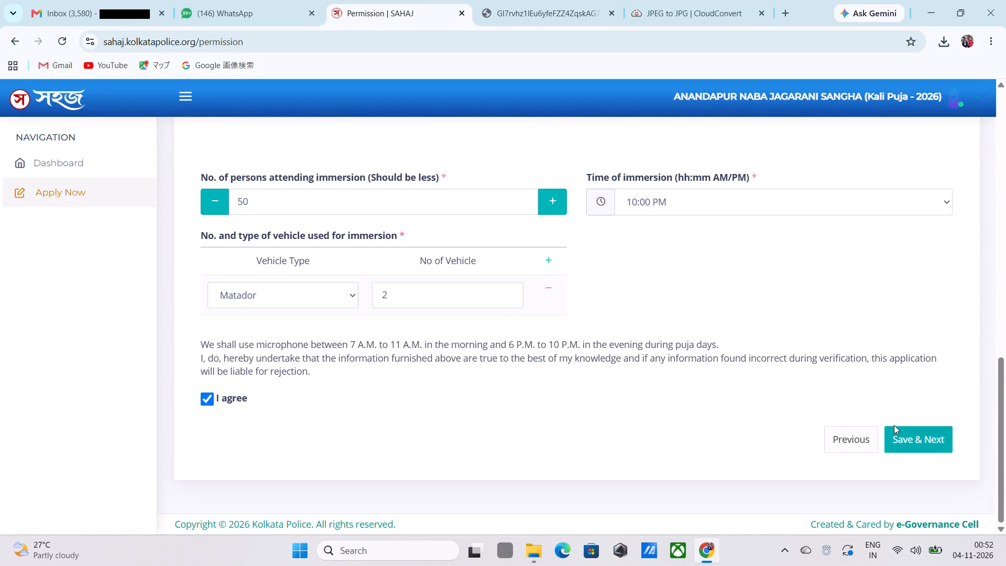
scroll(894, 425, down, 2)
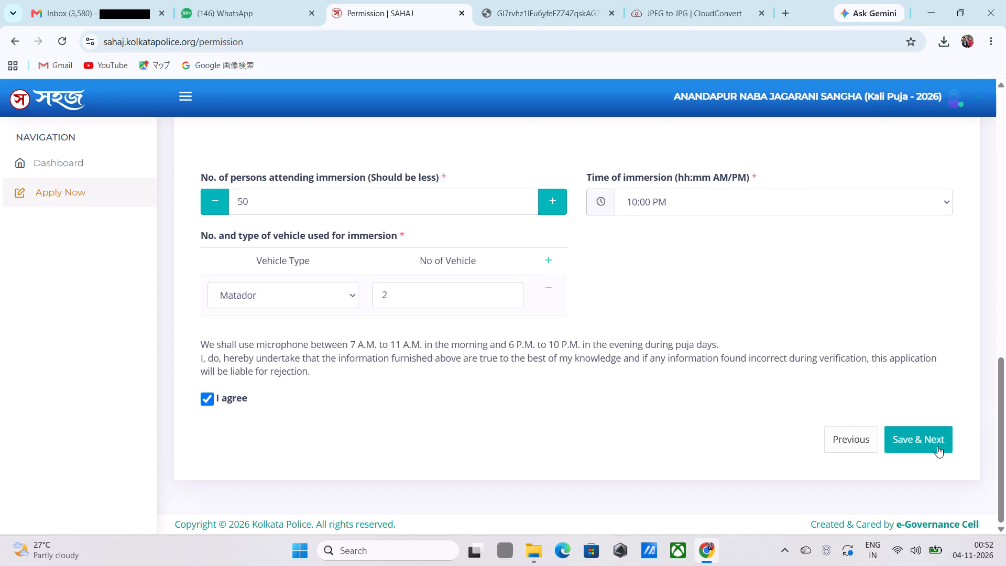
click(936, 446)
Review the application preview, including the pandal sketch, and try to submit the application.
scroll(762, 415, down, 15)
scroll(764, 411, up, 4)
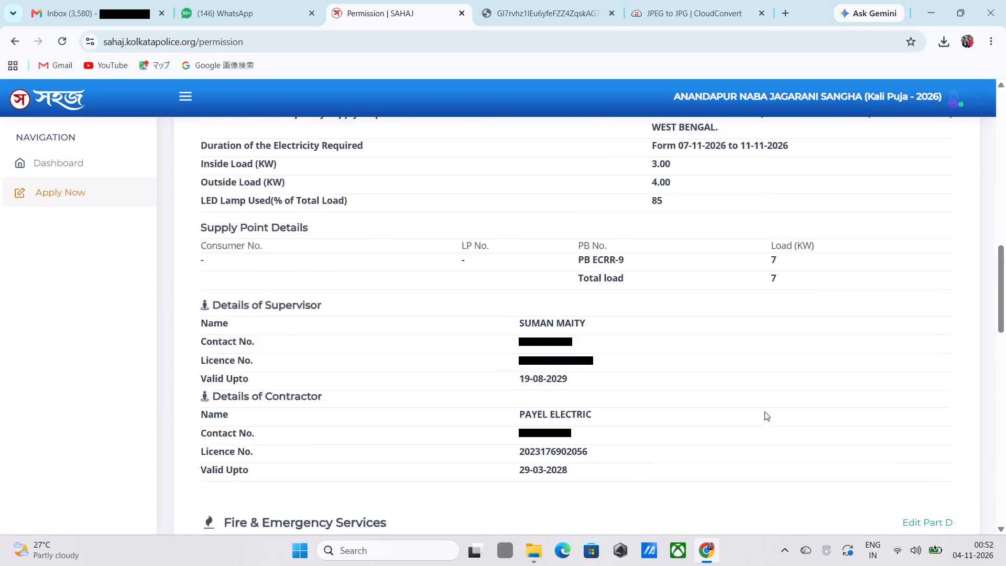
scroll(764, 411, down, 8)
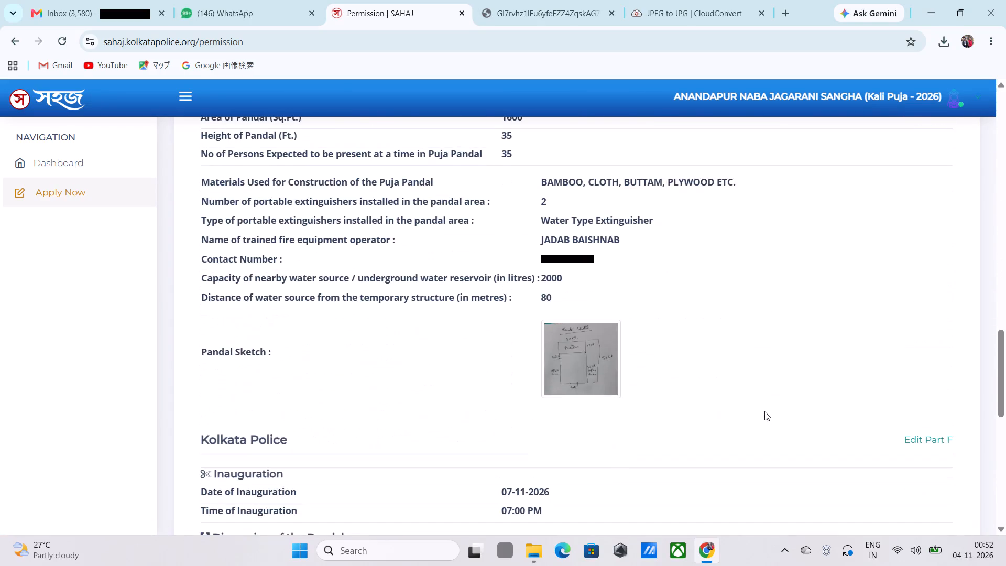
scroll(764, 411, down, 15)
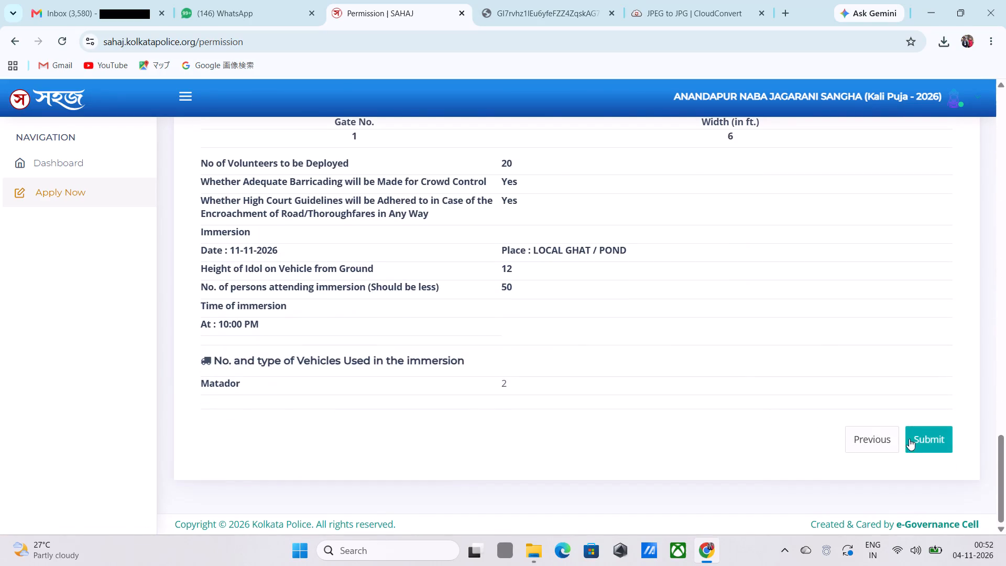
click(922, 438)
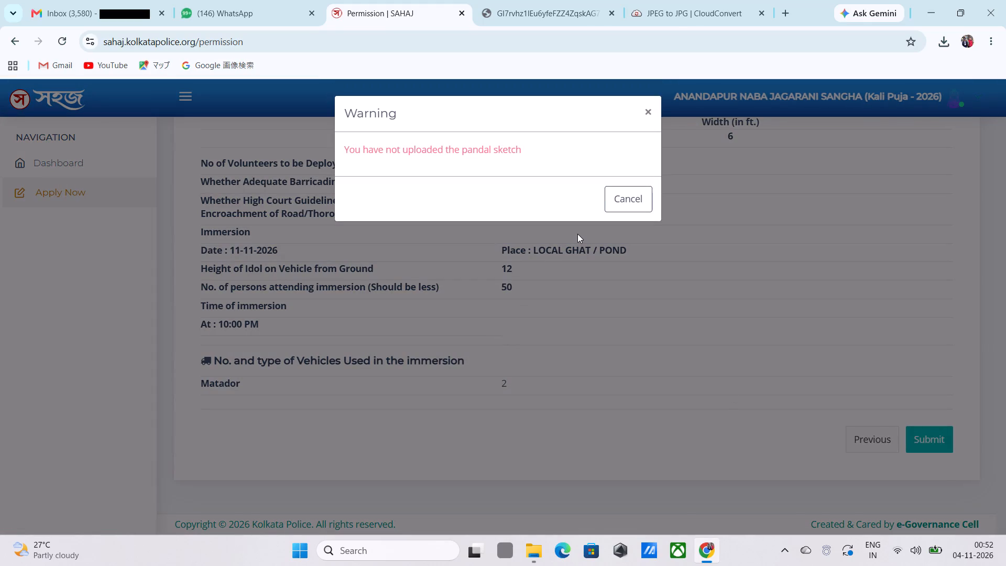
click(617, 203)
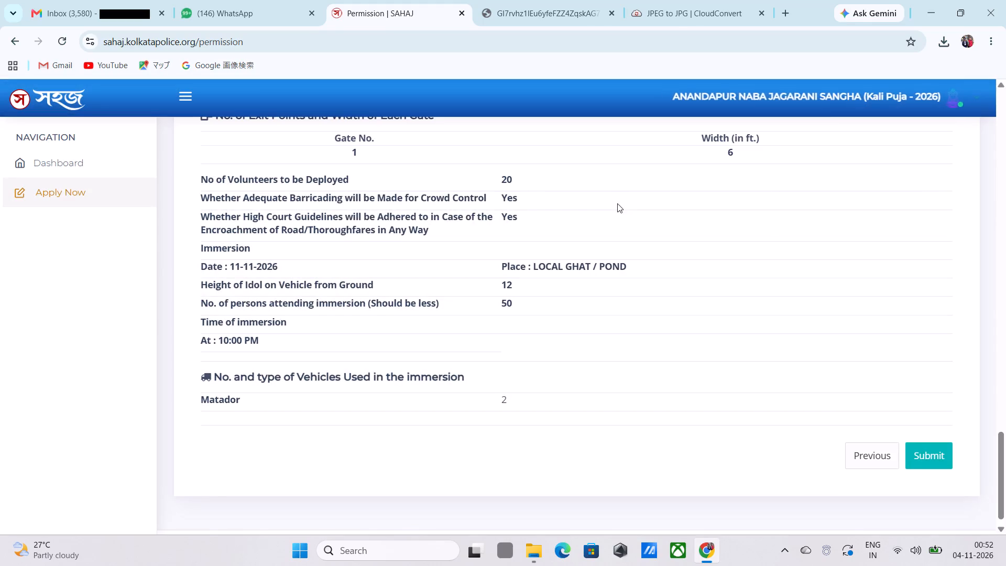
Recheck the pandal sketch in the preview's Fire & Emergency Services section.
scroll(595, 385, up, 5)
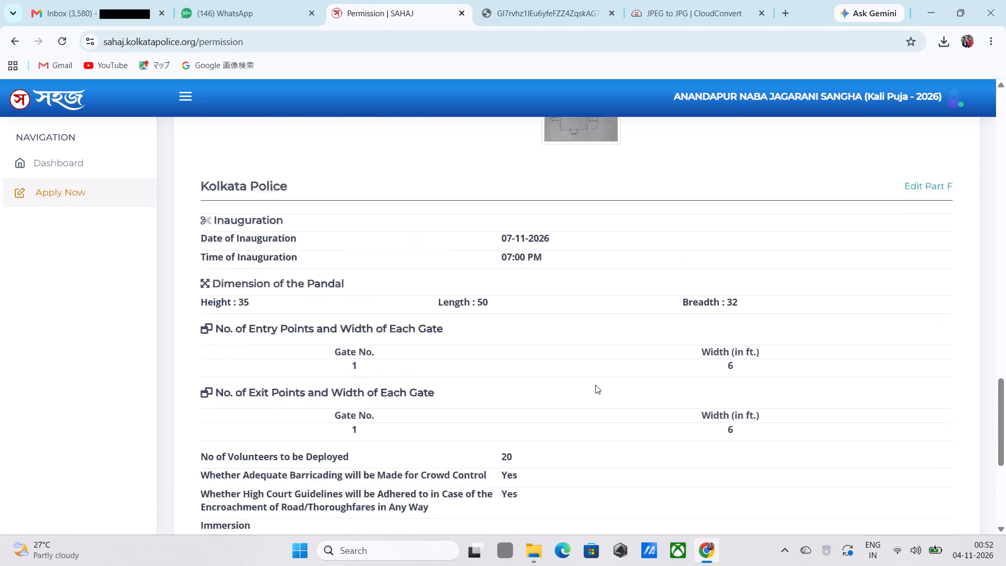
scroll(595, 385, up, 4)
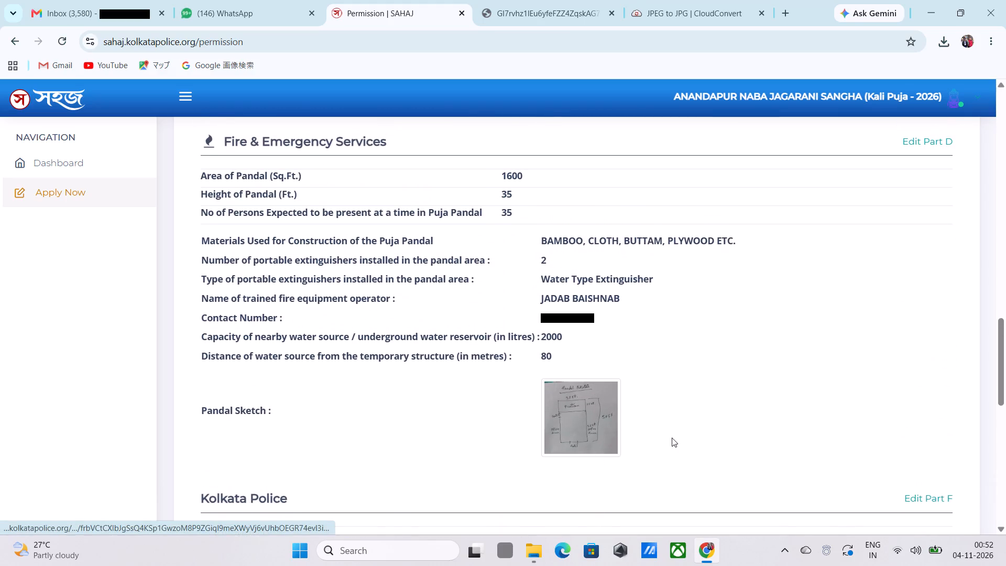
Go back from the preview through Parts F and E to the pandal sketch upload in Part D.
scroll(703, 507, down, 11)
scroll(777, 402, down, 10)
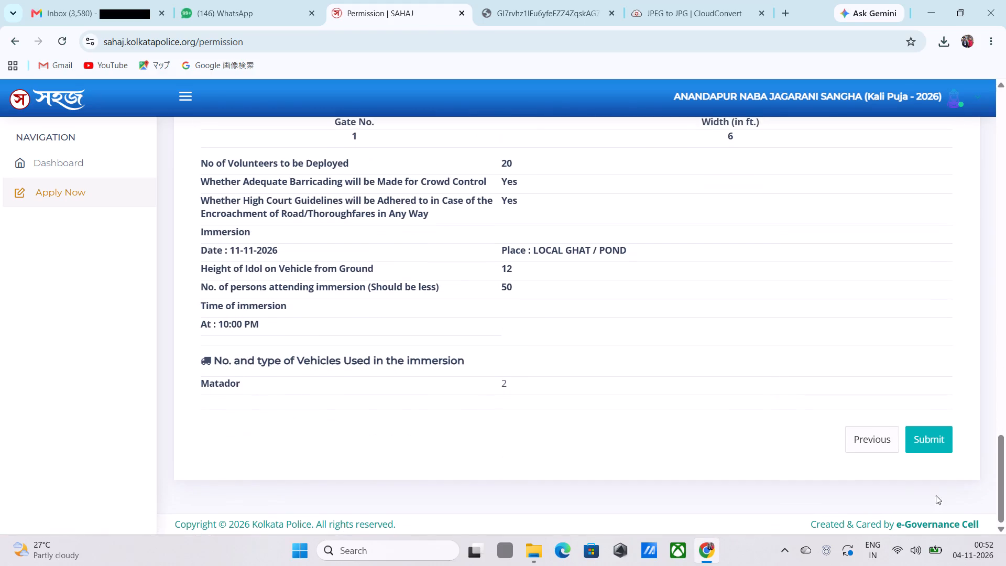
click(890, 439)
scroll(842, 432, down, 10)
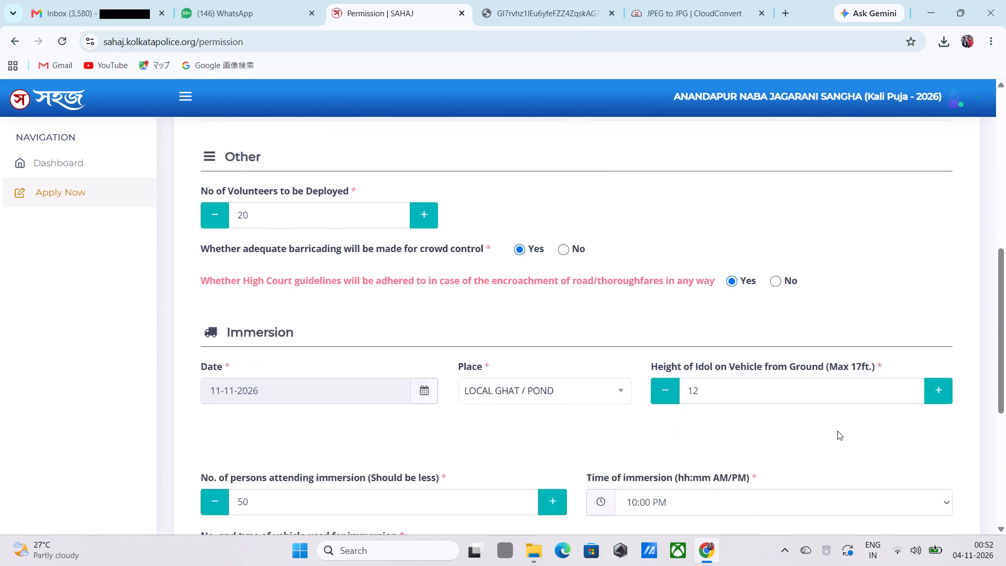
scroll(837, 431, down, 3)
click(837, 443)
scroll(605, 396, down, 6)
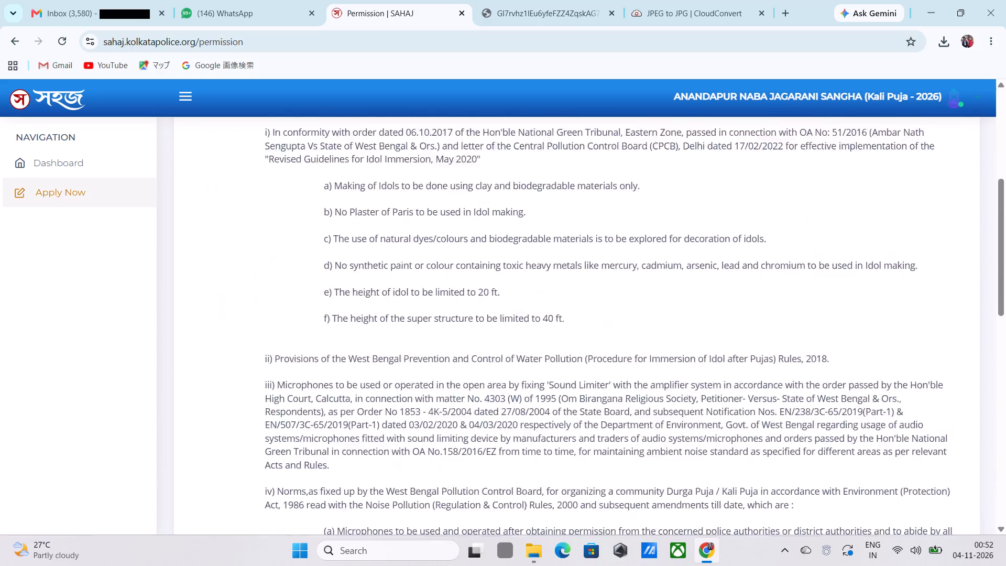
scroll(605, 394, down, 11)
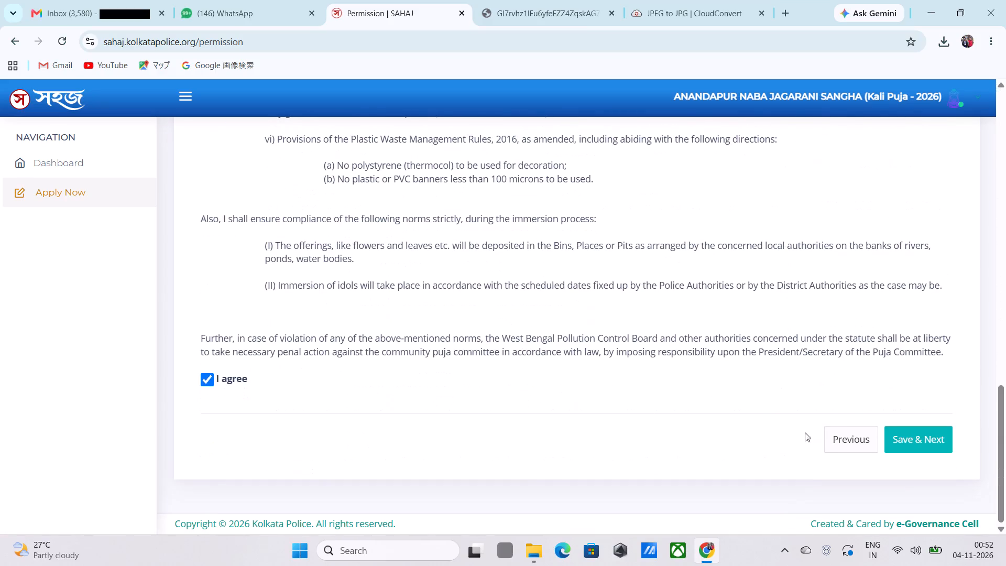
click(840, 442)
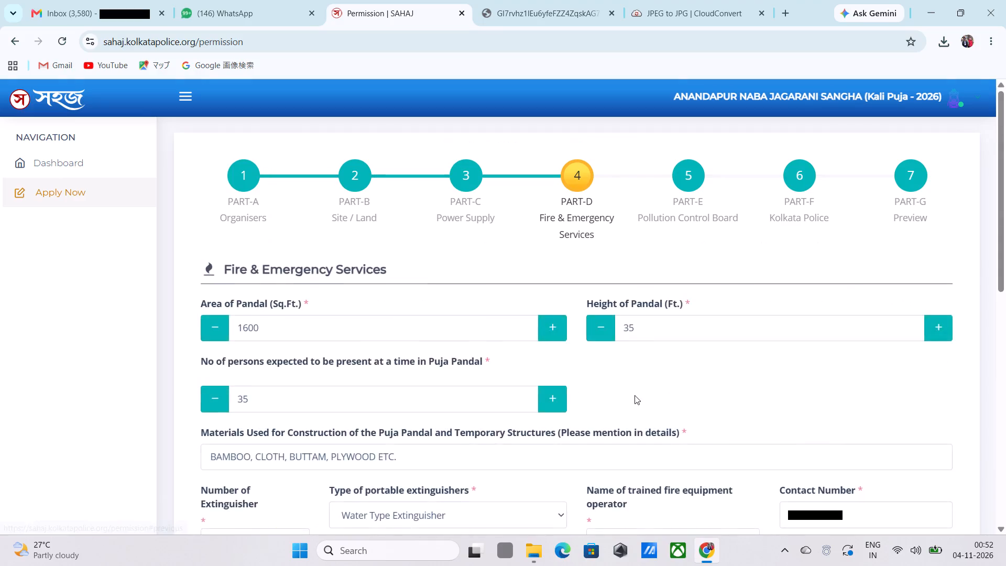
scroll(635, 395, down, 6)
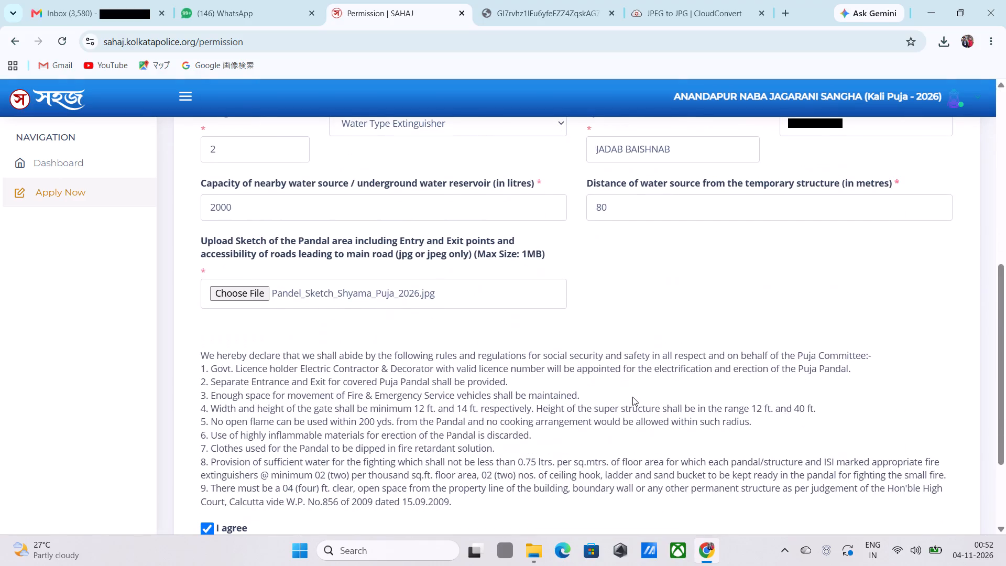
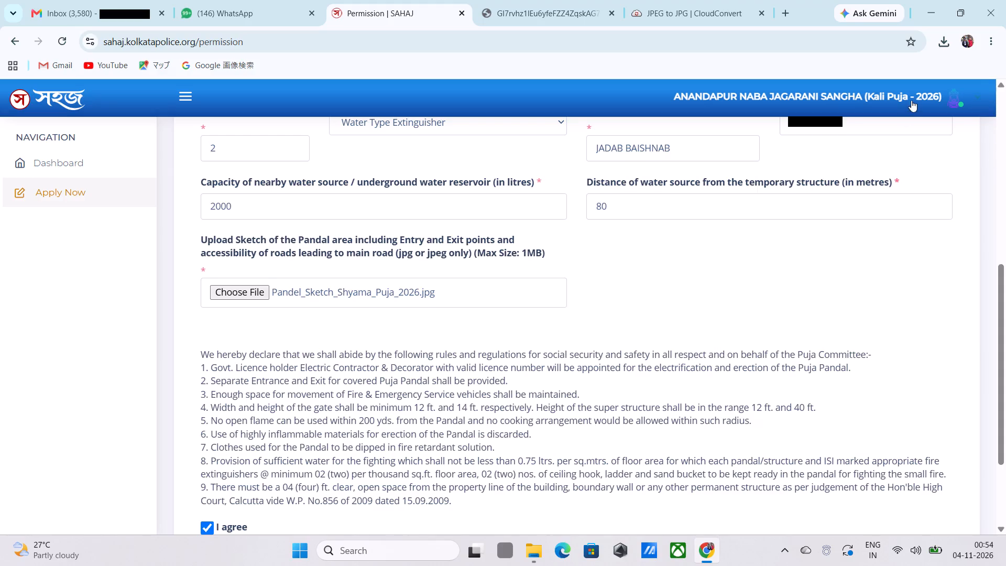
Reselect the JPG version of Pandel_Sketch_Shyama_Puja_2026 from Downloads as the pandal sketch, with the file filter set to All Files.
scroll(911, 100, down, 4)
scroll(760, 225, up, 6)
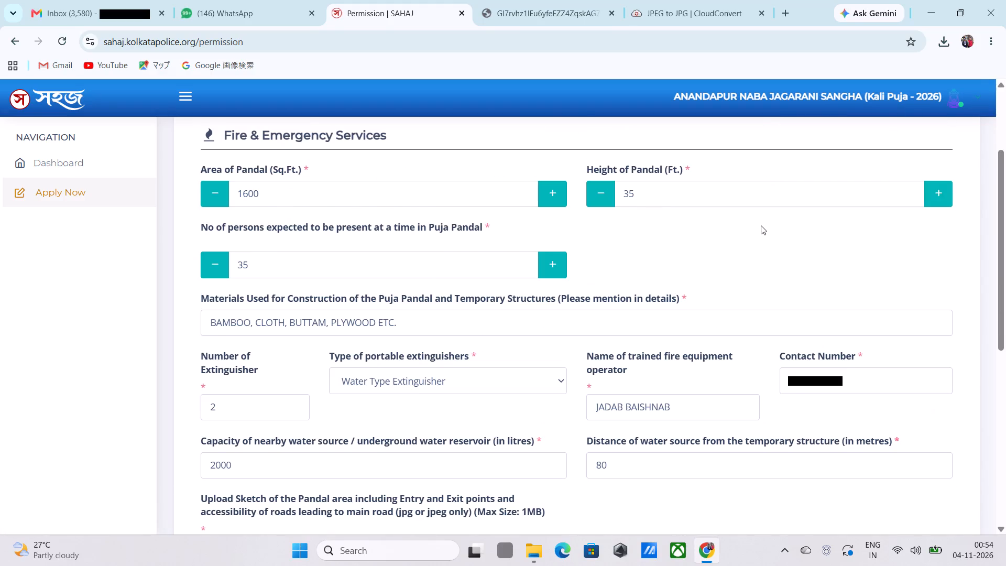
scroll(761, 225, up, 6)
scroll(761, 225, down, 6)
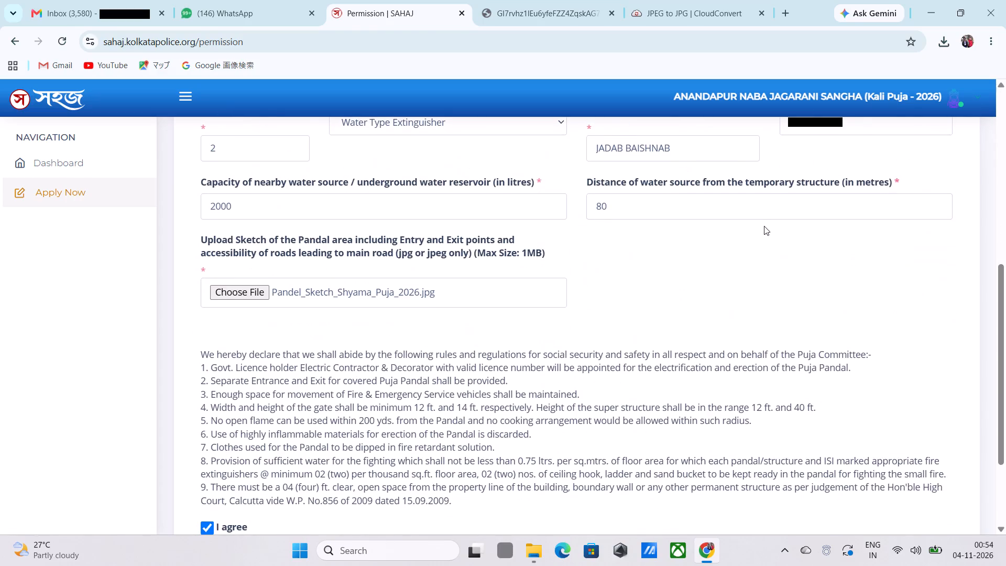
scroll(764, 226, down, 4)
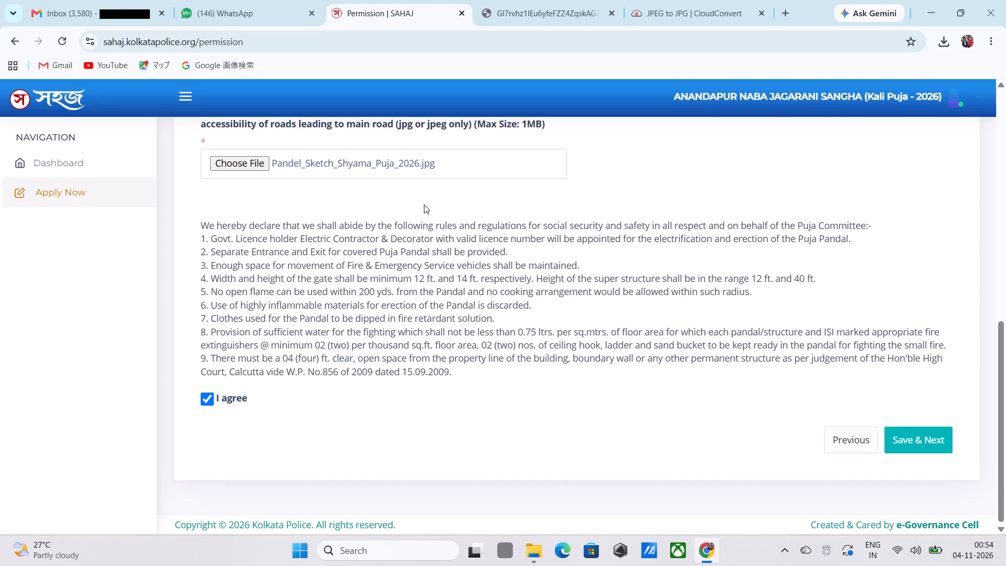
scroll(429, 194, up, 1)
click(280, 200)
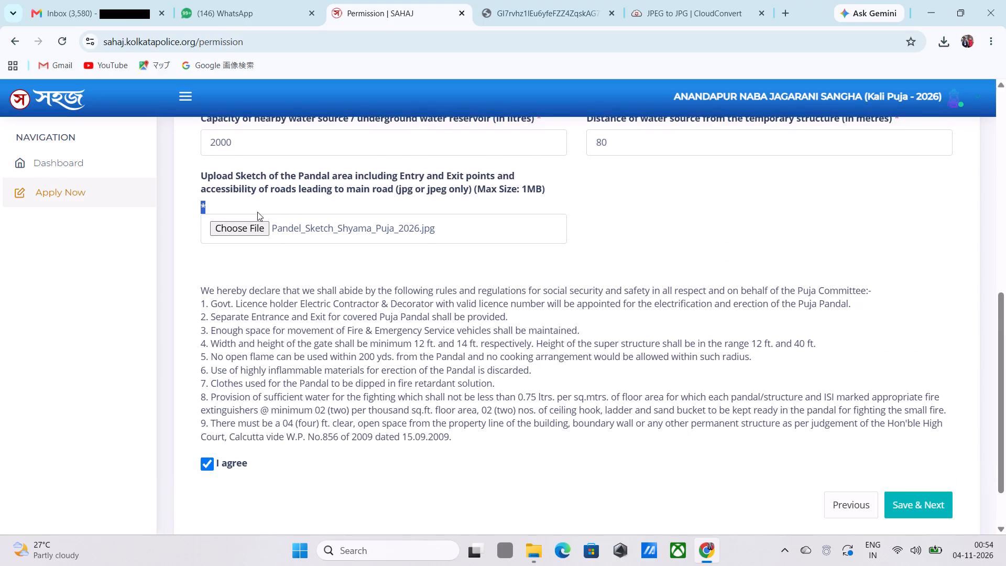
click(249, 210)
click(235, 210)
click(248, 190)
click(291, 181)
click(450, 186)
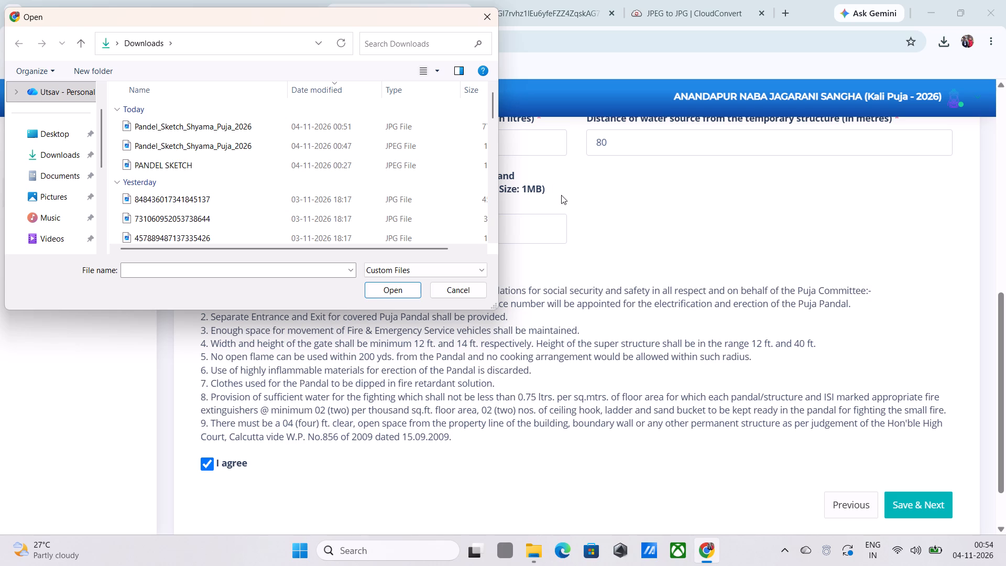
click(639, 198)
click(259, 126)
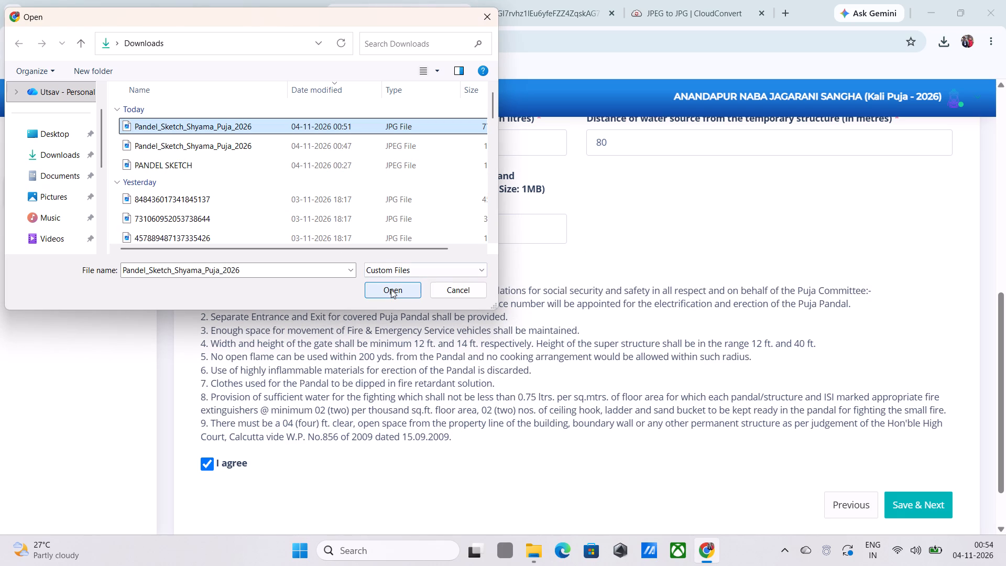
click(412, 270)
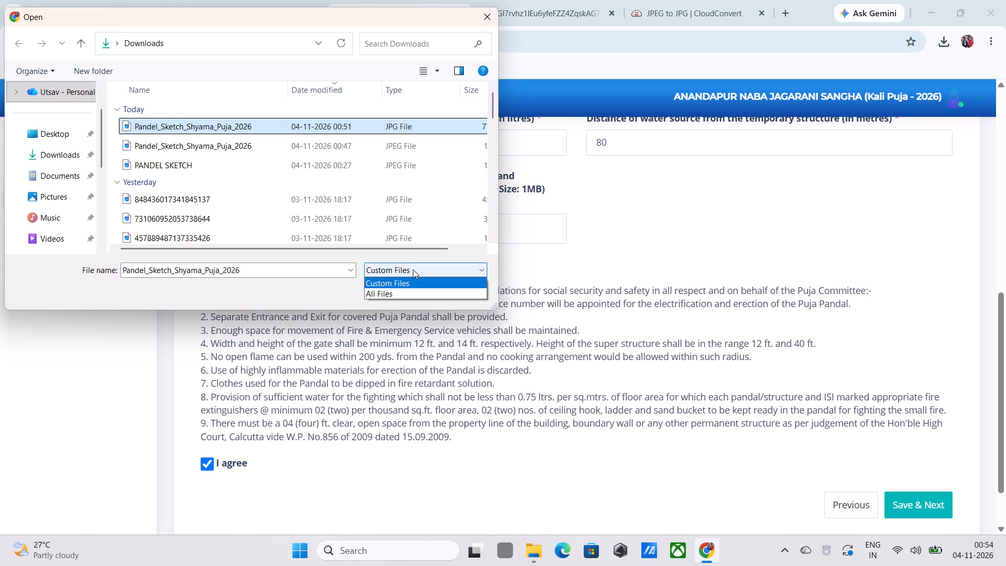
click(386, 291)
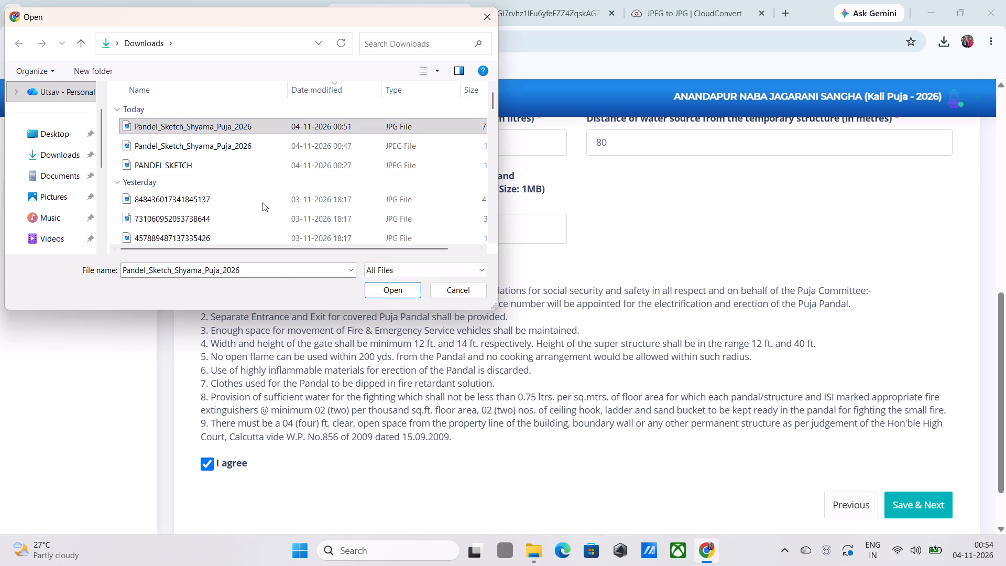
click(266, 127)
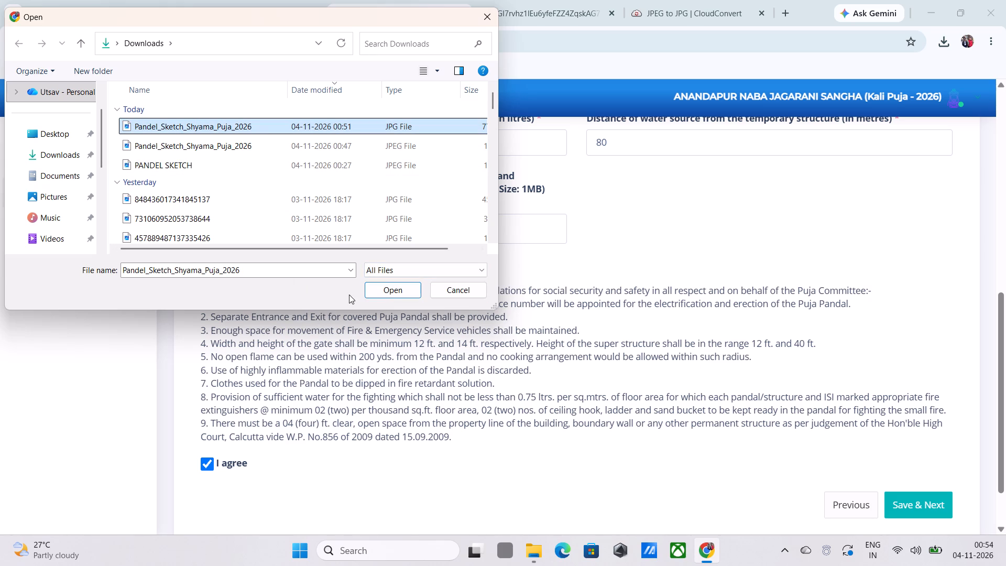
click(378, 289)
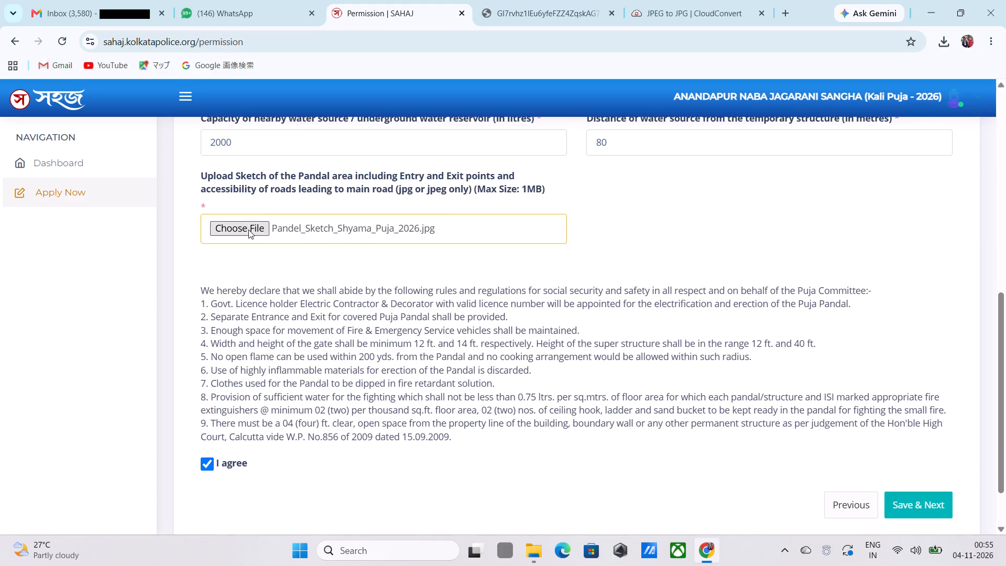
Choose the JPG version of Pandel_Sketch_Shyama_Puja_2026 from Downloads again for the pandal sketch upload.
click(394, 176)
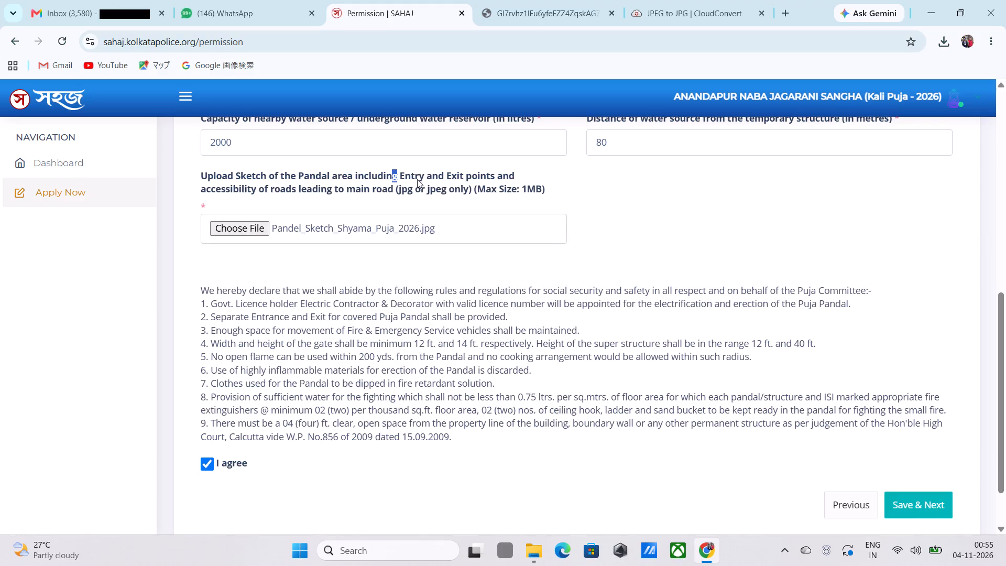
click(424, 179)
click(479, 187)
click(447, 190)
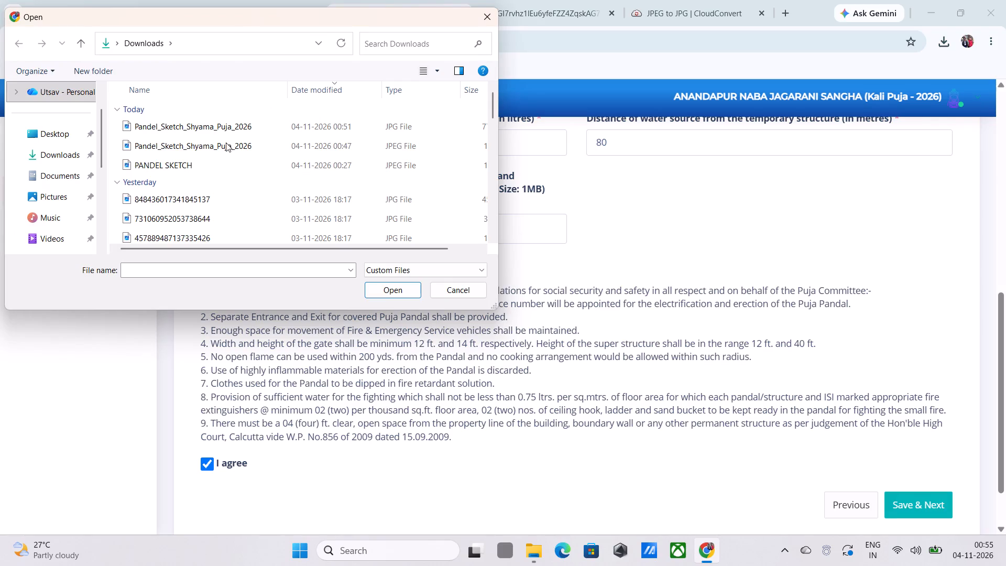
click(235, 129)
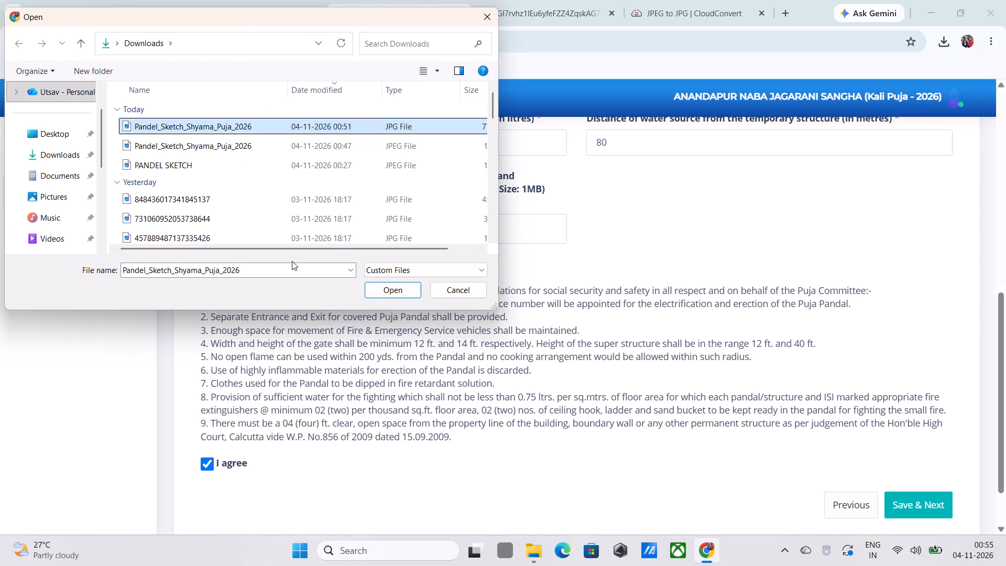
click(384, 281)
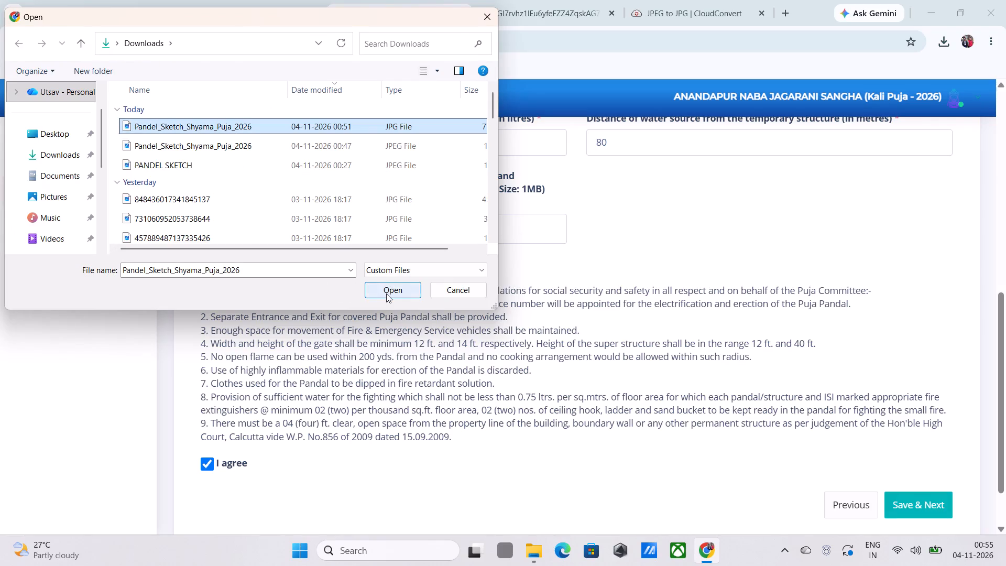
click(386, 293)
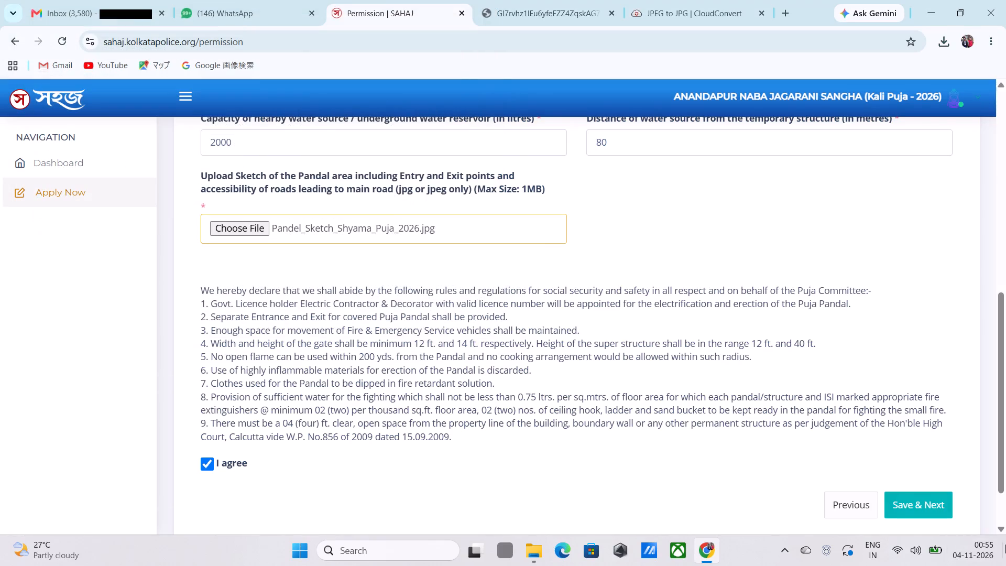
Save Part D, Fire & Emergency Services, and the following Parts E and F to reach the Part G preview.
scroll(830, 397, down, 3)
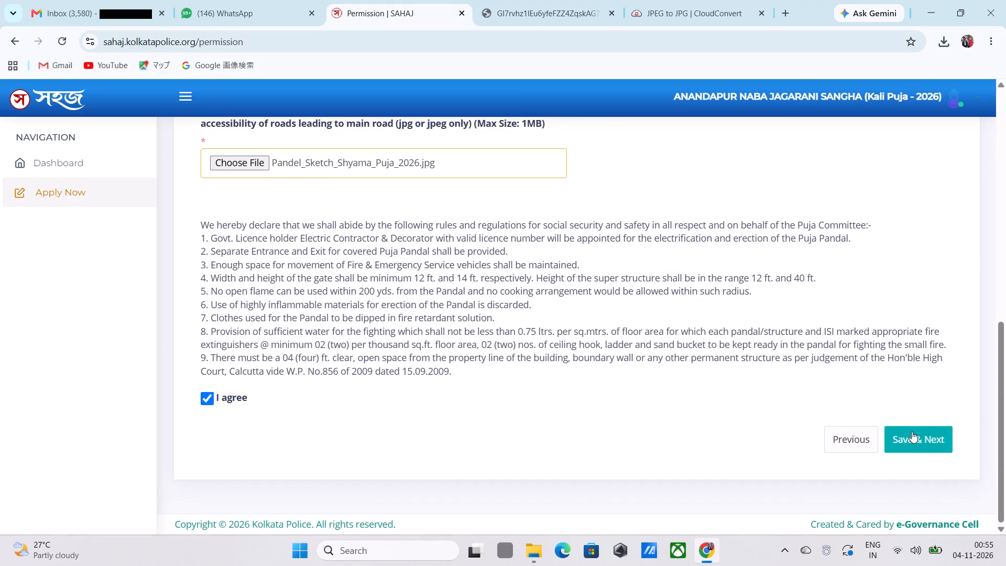
click(923, 439)
scroll(911, 439, down, 12)
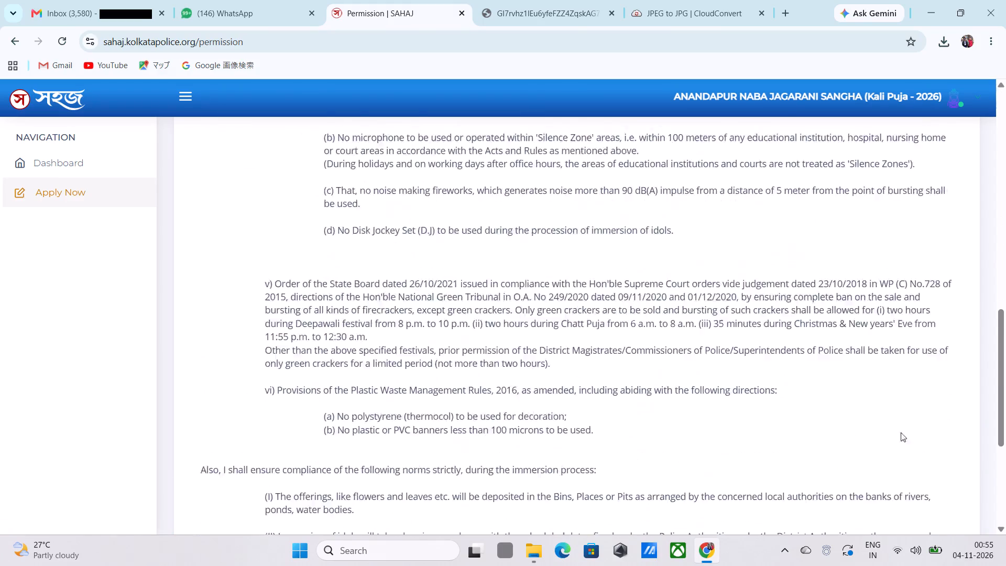
scroll(898, 488, down, 5)
scroll(895, 438, down, 5)
click(899, 441)
scroll(867, 443, down, 14)
click(915, 441)
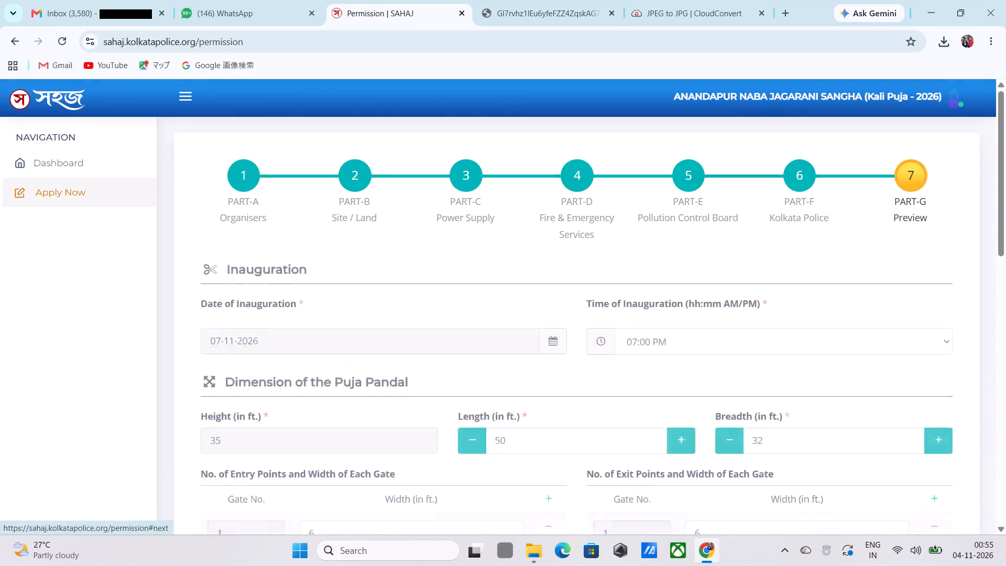
Go through the Part G preview to its end and try to submit the application.
scroll(778, 407, down, 14)
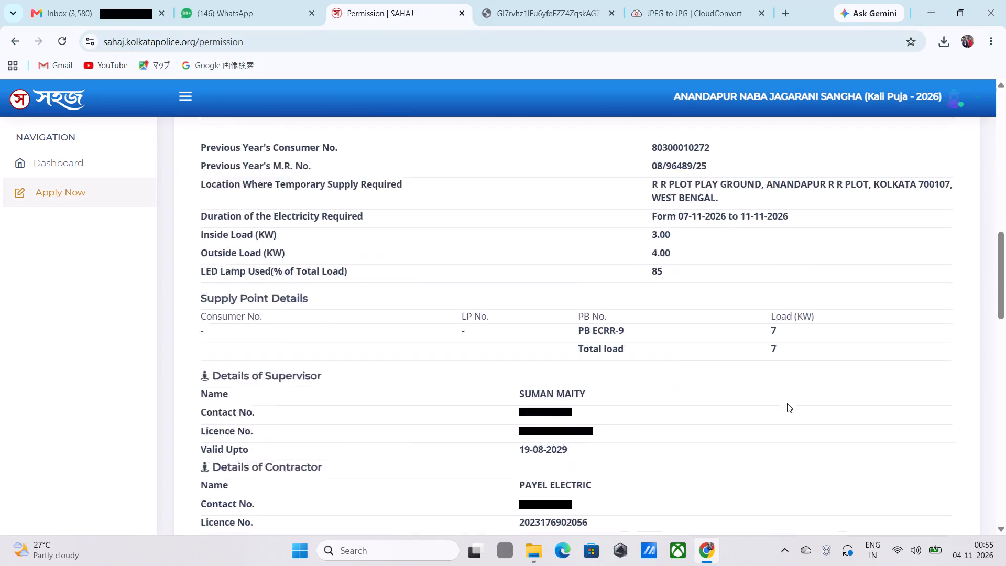
scroll(787, 403, down, 13)
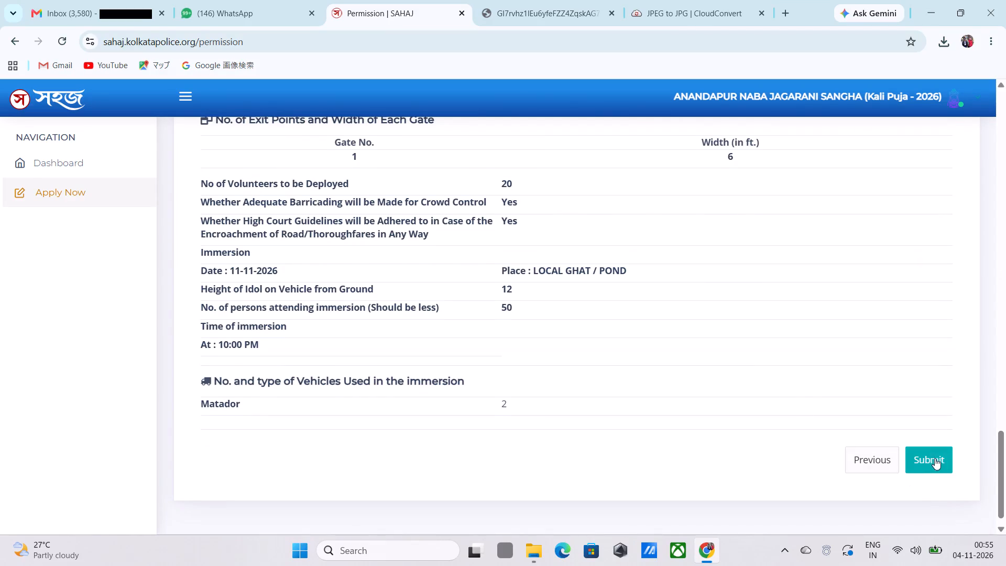
click(934, 456)
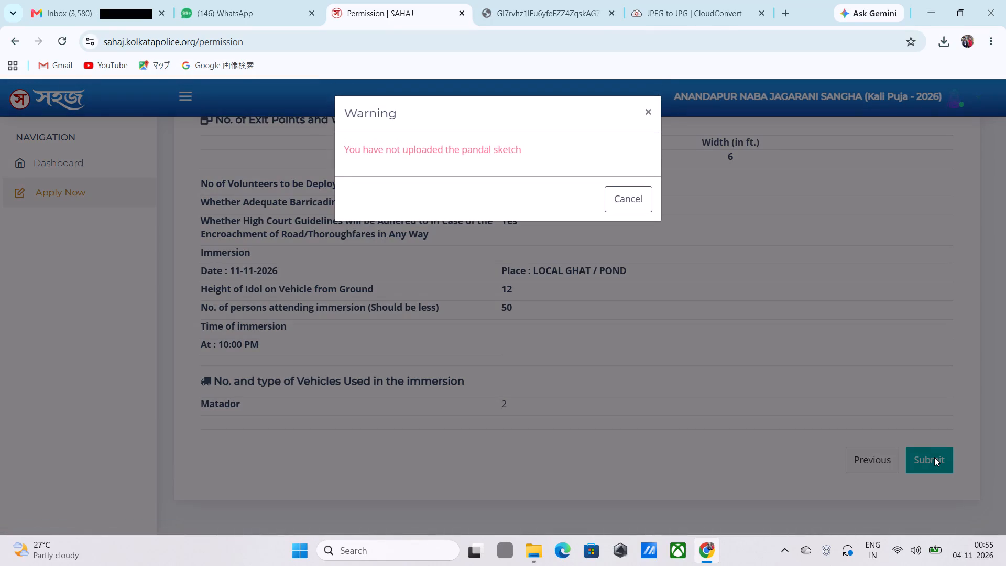
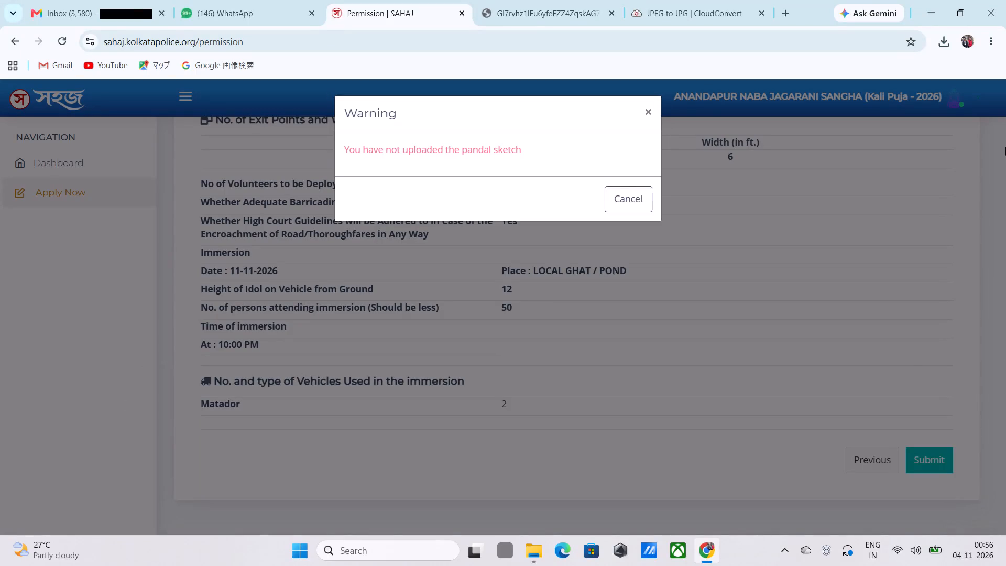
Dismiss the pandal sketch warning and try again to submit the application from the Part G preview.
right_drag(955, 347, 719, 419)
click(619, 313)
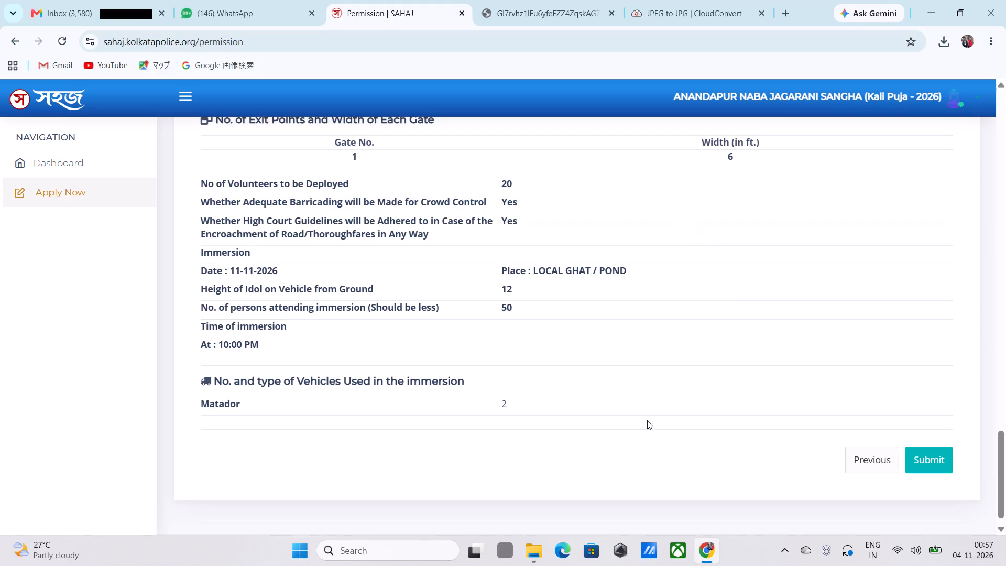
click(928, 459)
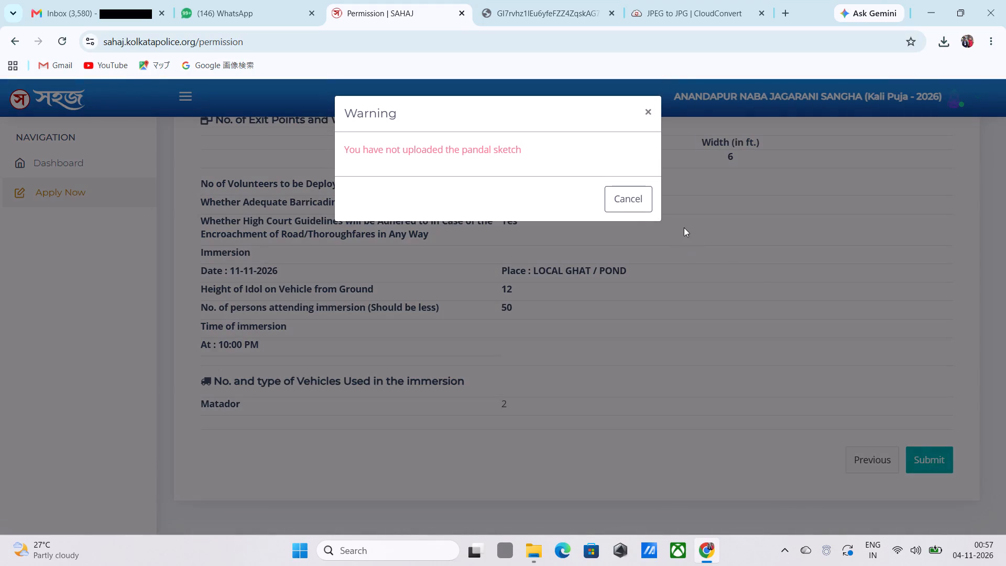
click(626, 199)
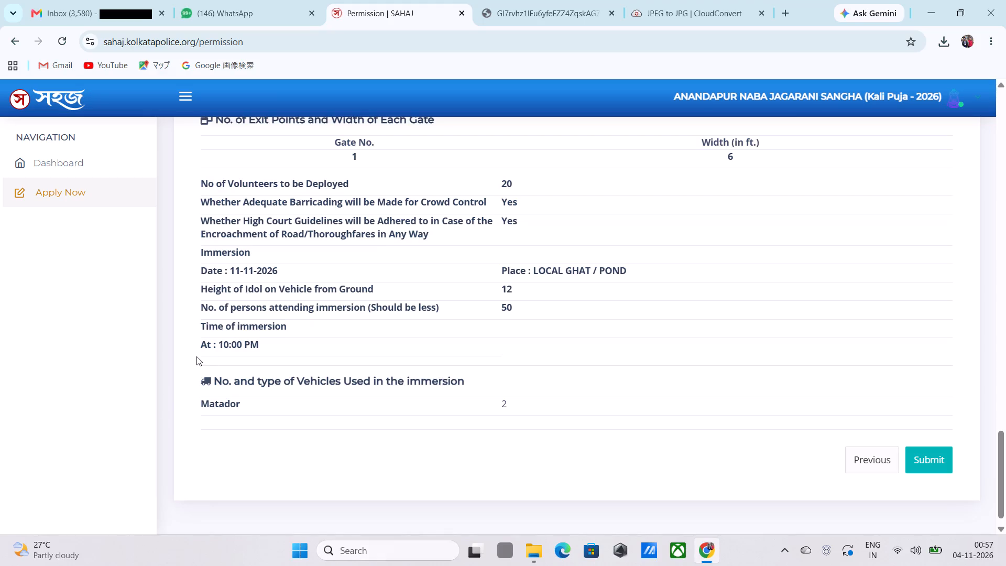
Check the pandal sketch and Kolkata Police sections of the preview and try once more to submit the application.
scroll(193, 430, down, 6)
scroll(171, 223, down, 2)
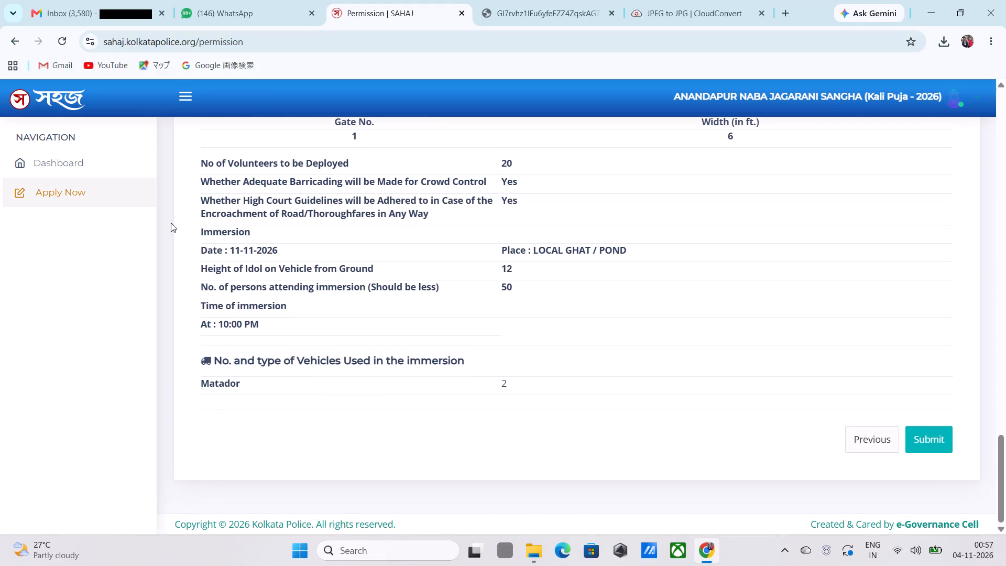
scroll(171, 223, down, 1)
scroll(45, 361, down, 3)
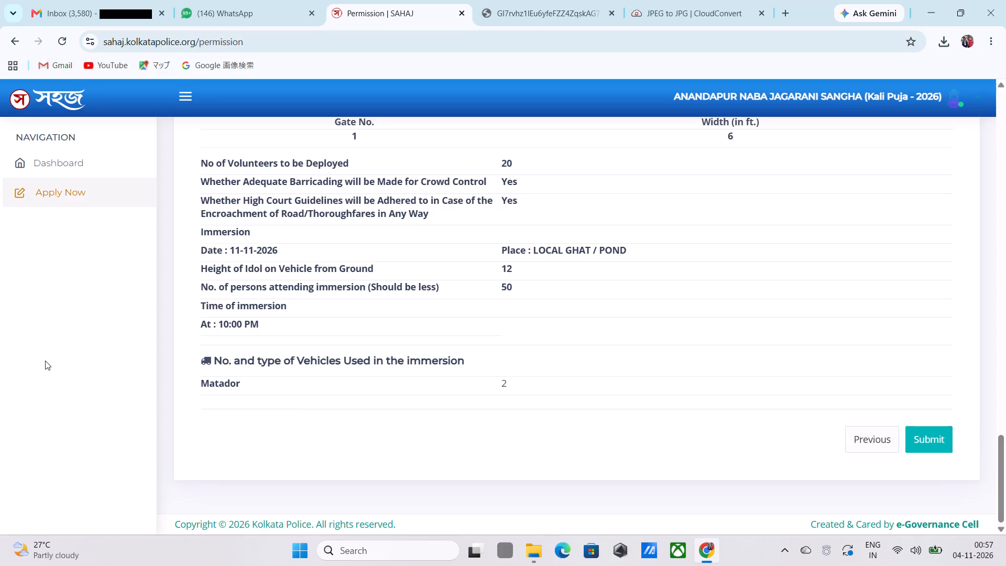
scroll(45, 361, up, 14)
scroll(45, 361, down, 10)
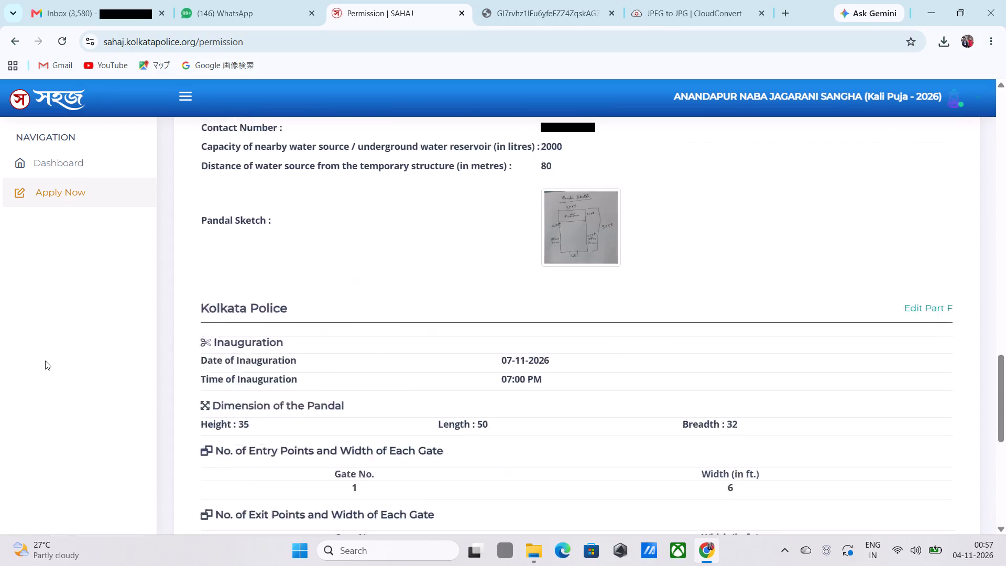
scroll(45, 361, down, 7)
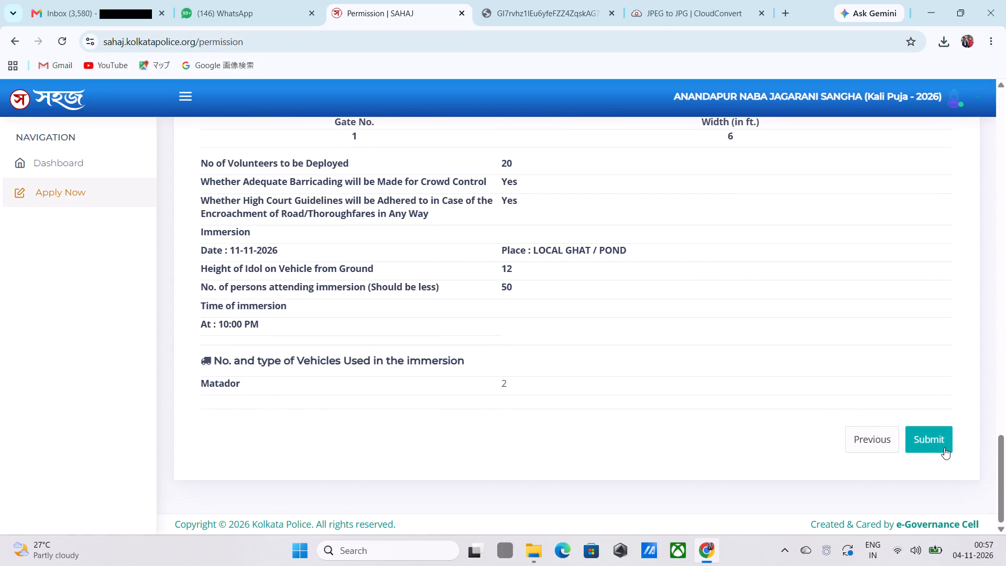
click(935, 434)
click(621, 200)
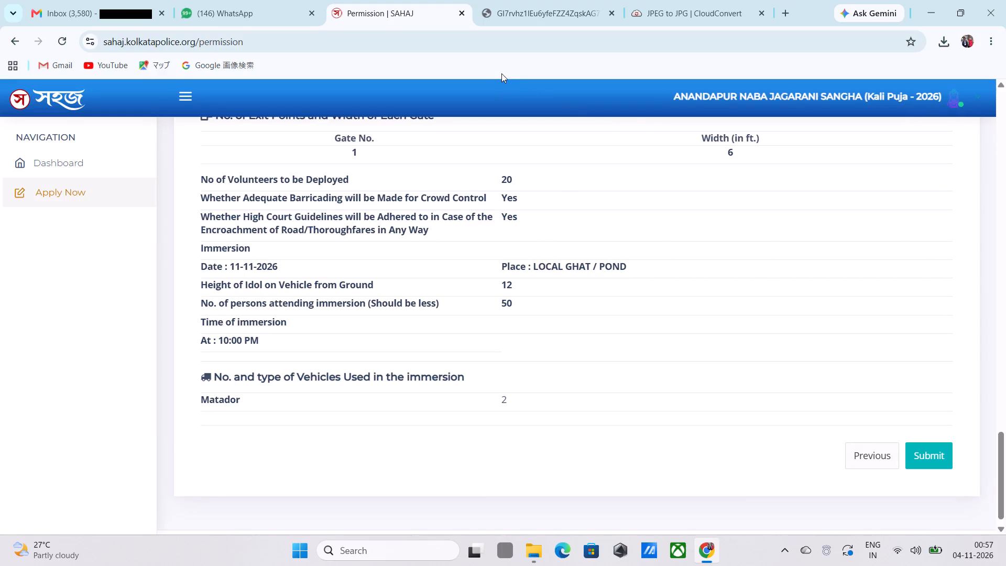
Close the opened pandal sketch image page and the CloudConvert JPEG to JPG page, returning to the SAHAJ application.
click(520, 10)
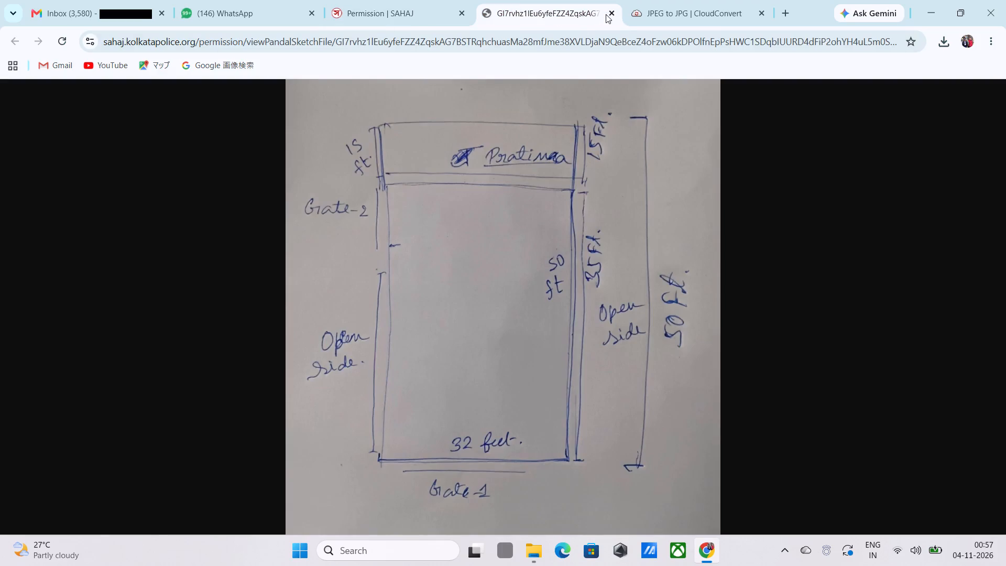
click(611, 11)
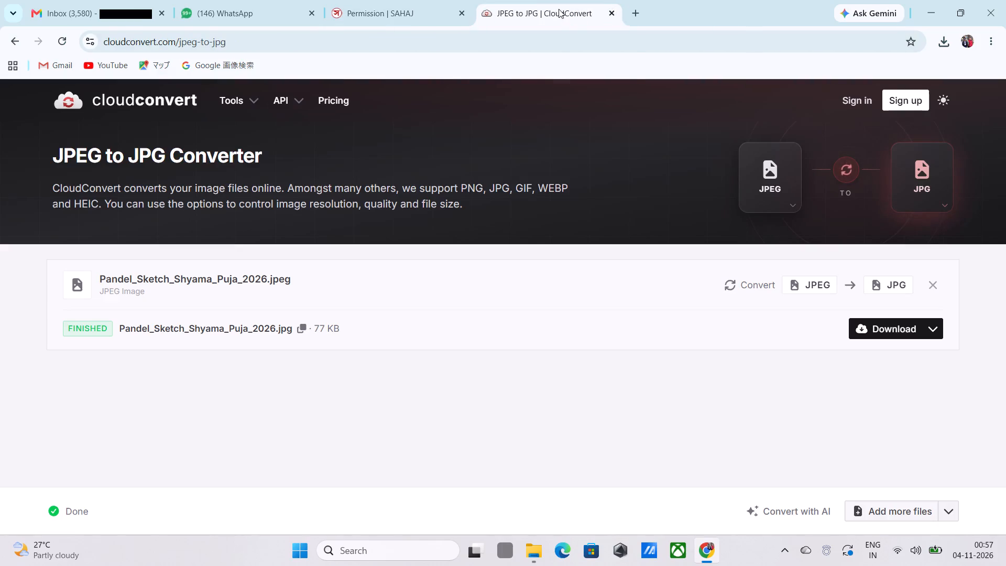
click(559, 9)
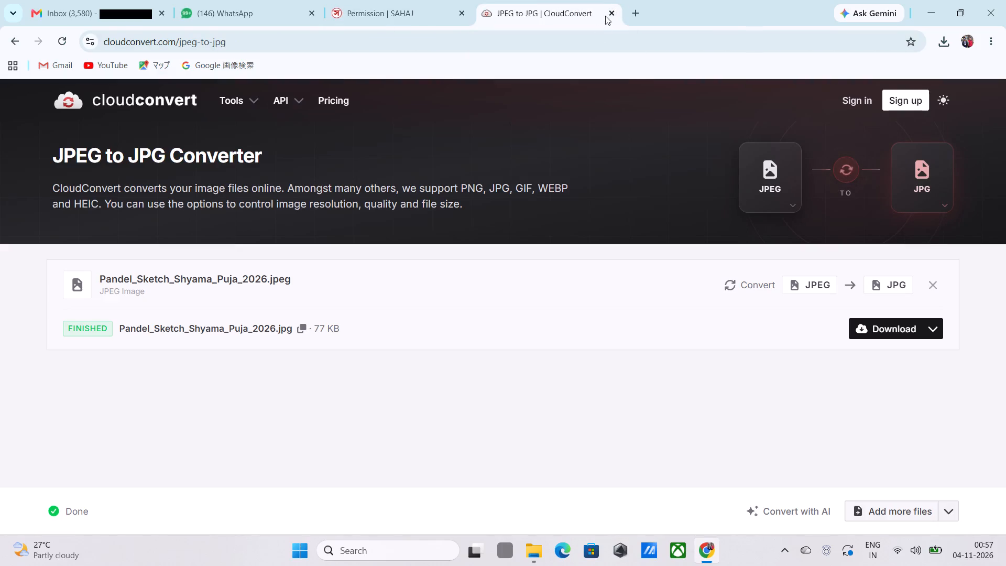
click(609, 12)
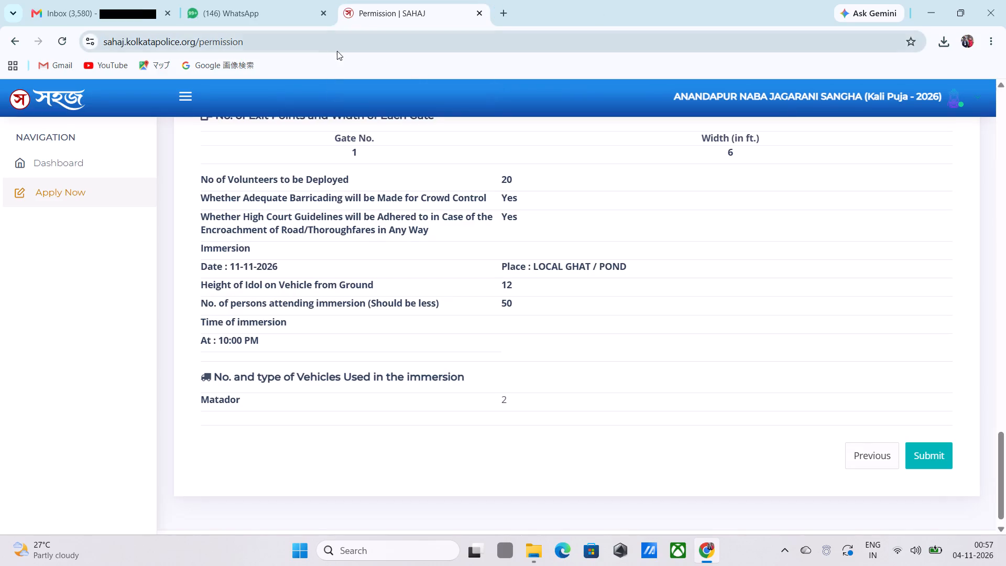
Look back over the Part G preview from its end up to the Puja and Puja Committee details.
scroll(622, 307, down, 5)
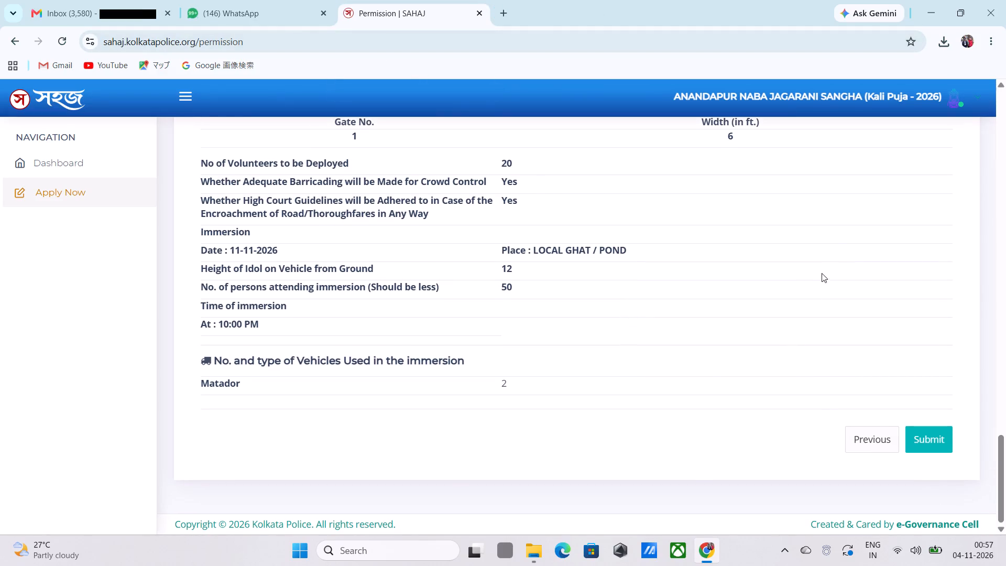
scroll(696, 474, up, 14)
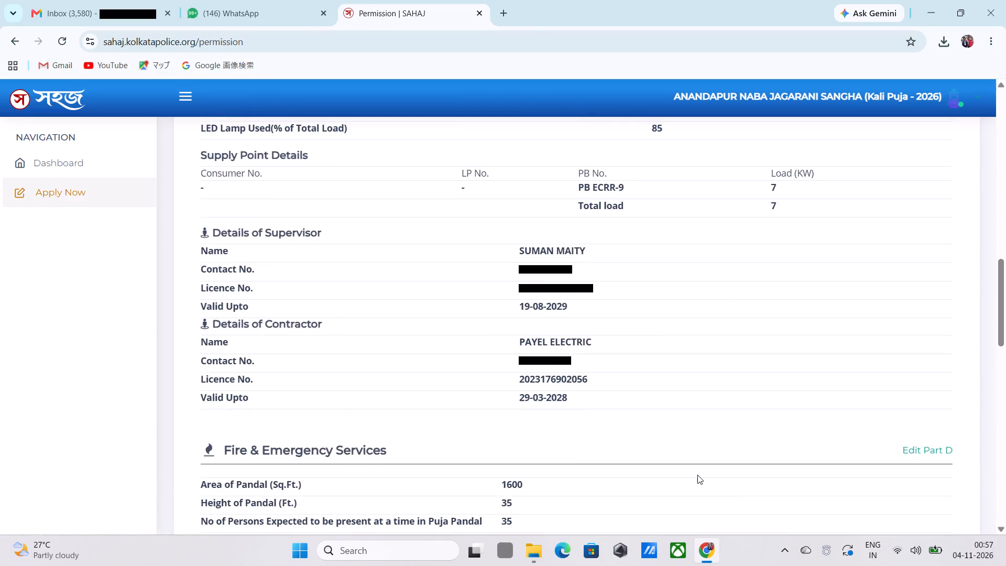
scroll(697, 474, up, 16)
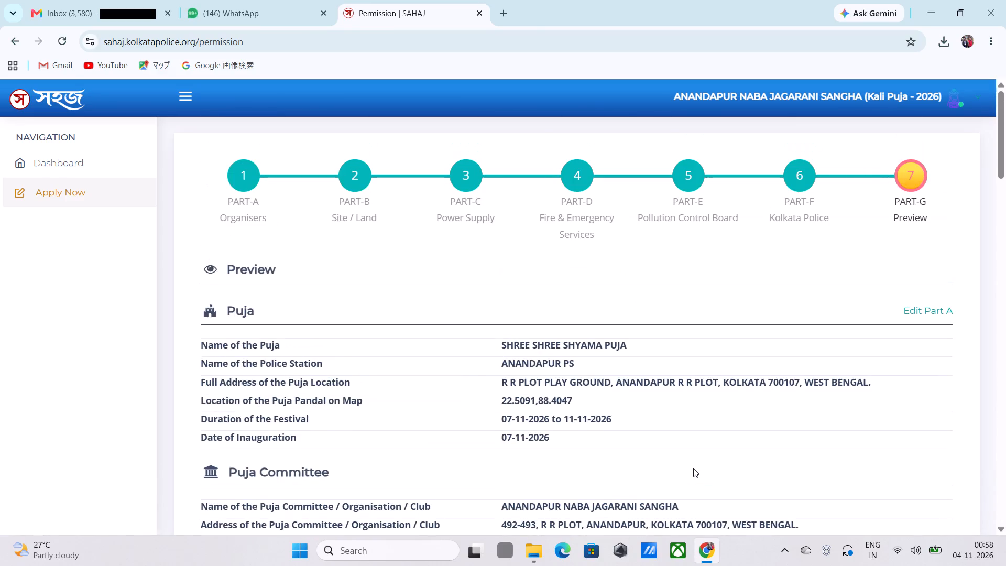
scroll(692, 462, down, 2)
scroll(692, 462, up, 1)
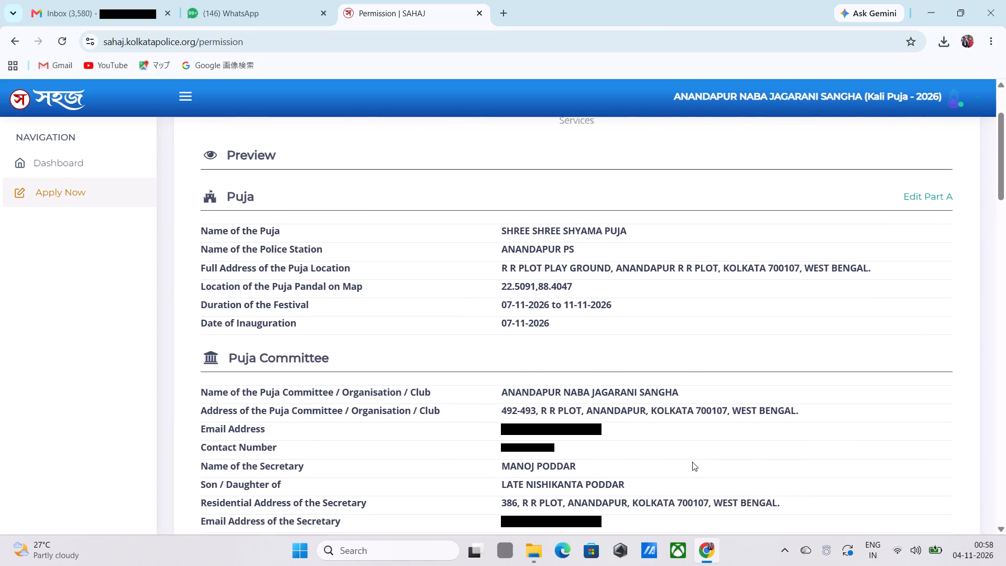
scroll(692, 462, up, 2)
Check the pages of the application's print preview and print all of them in colour with Microsoft Print to PDF.
right_click(646, 294)
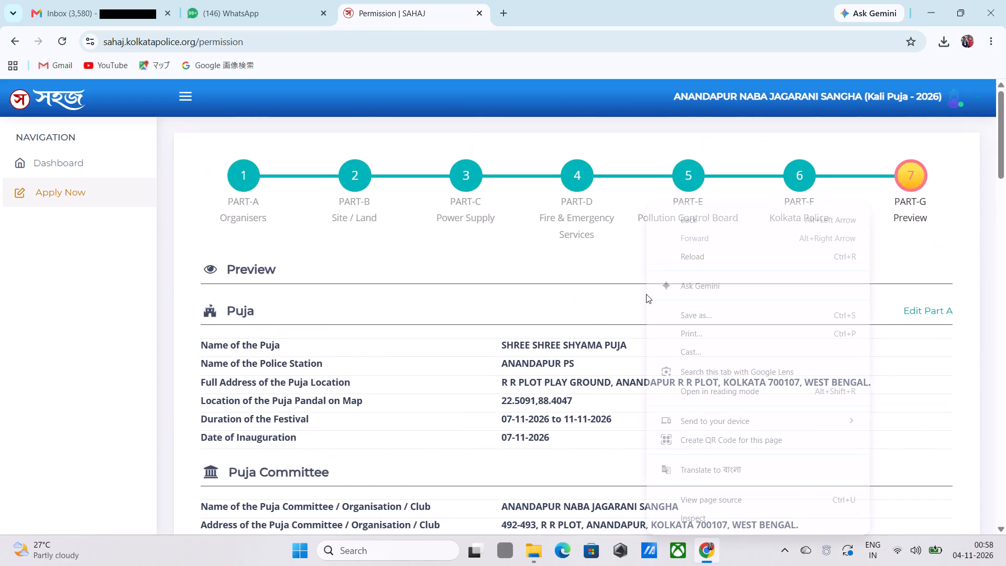
click(691, 335)
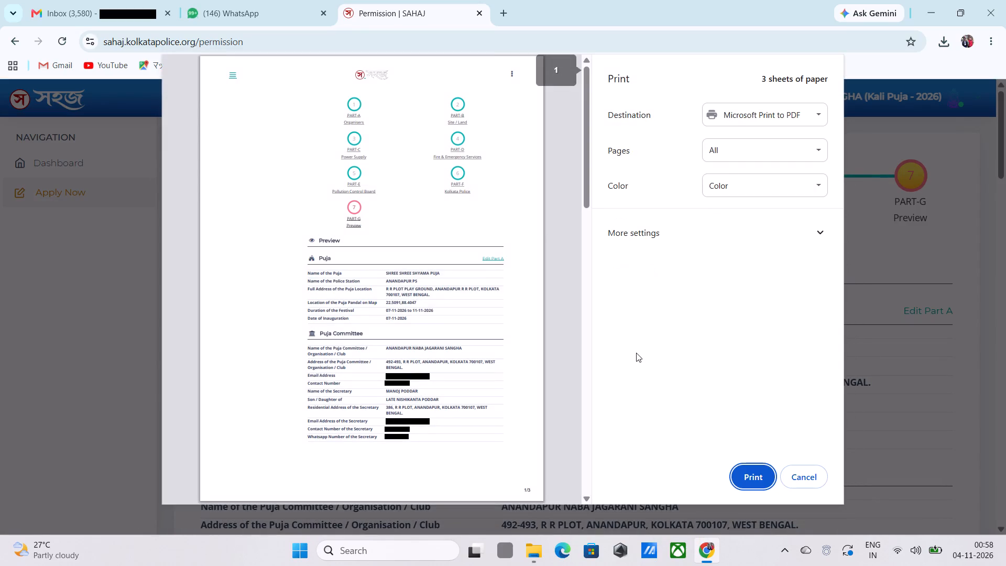
scroll(565, 361, down, 8)
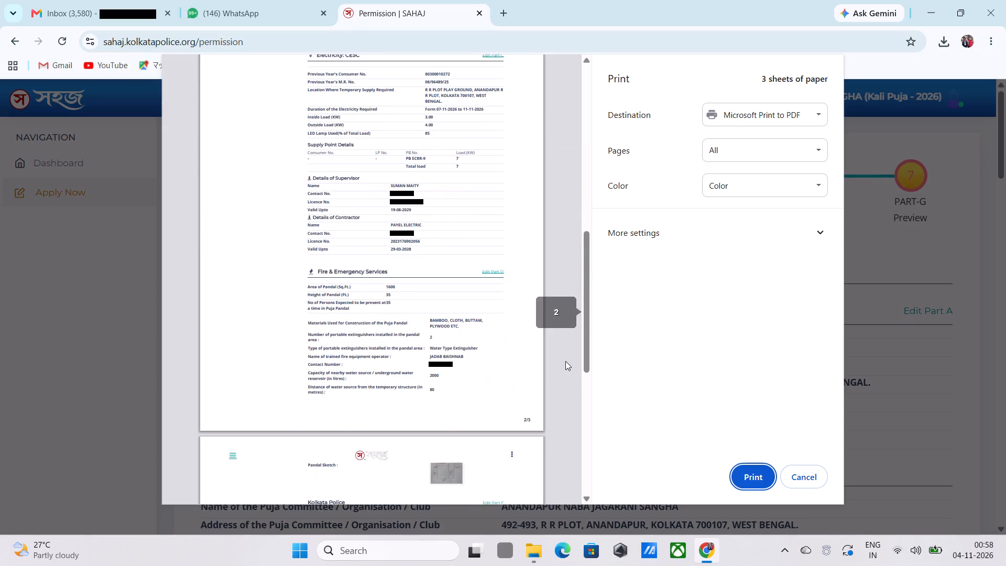
scroll(565, 361, down, 10)
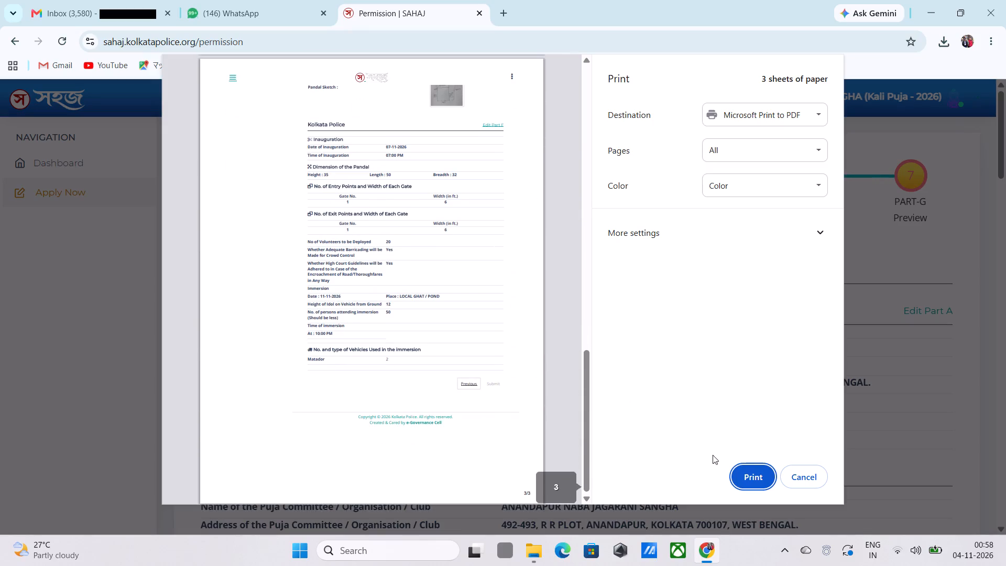
scroll(662, 278, up, 8)
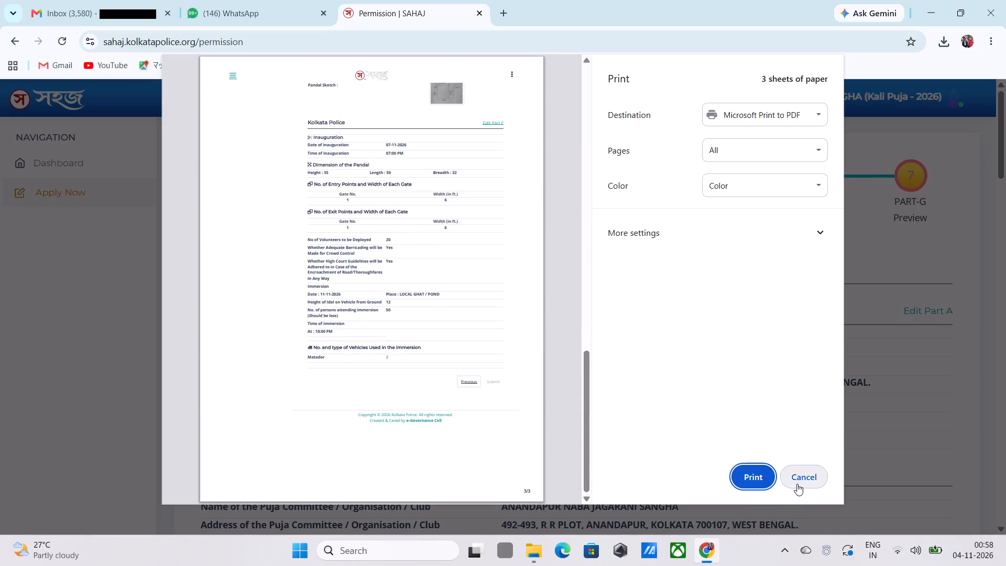
click(753, 486)
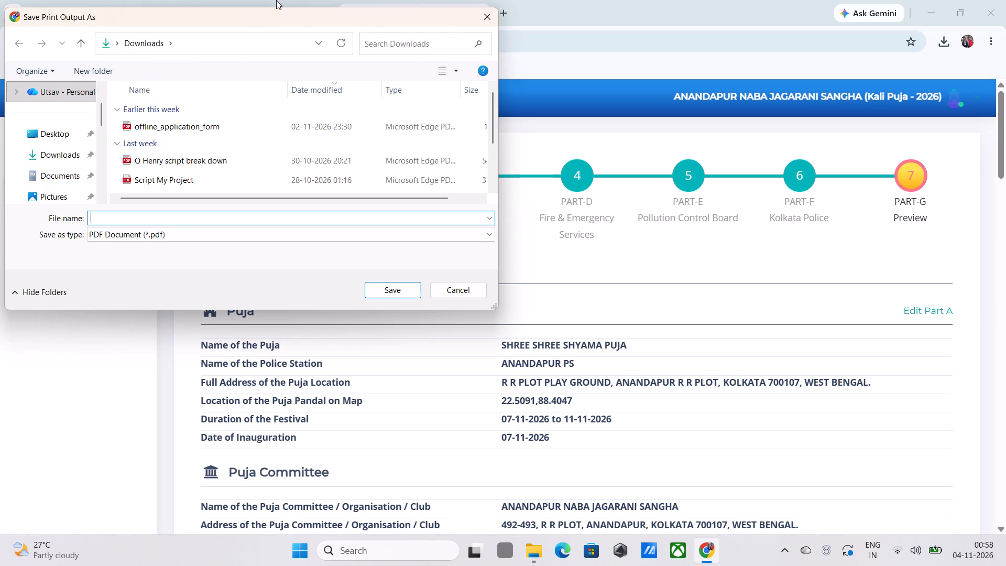
Save the print output in Downloads as a PDF named SHYAMA PUJA 2026.
text(SHYAMAP)
key(BackSpace)
key(space)
text(PUJA)
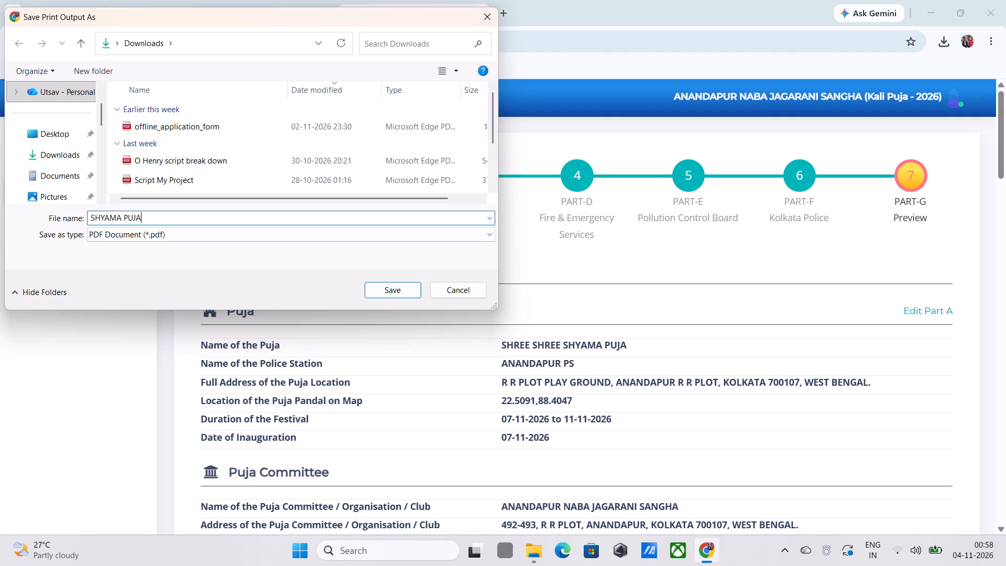
key(space)
text(2026)
key(Return)
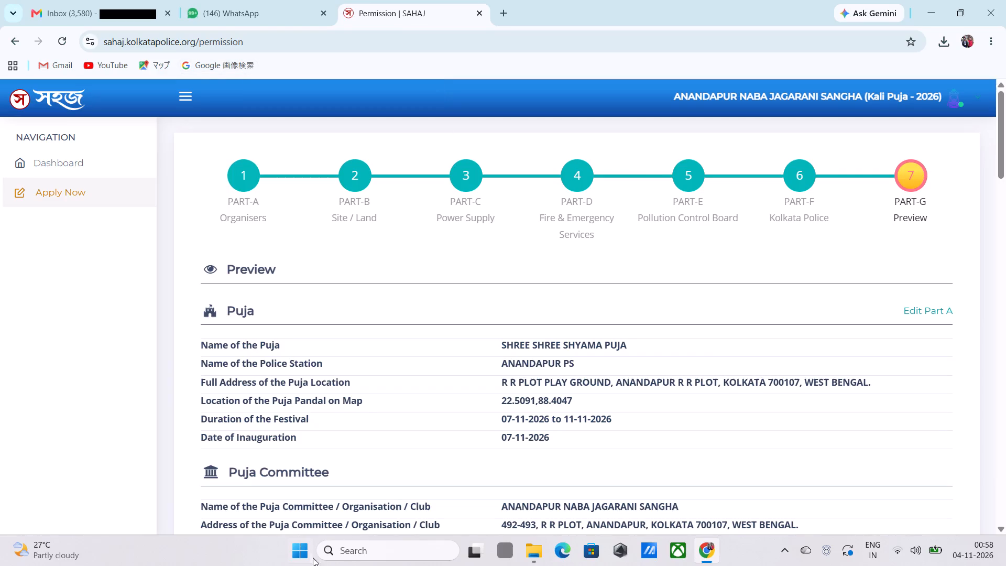
Switch to File Explorer and copy the SHYAMA PUJA 2026 PDF from the Downloads folder.
click(543, 560)
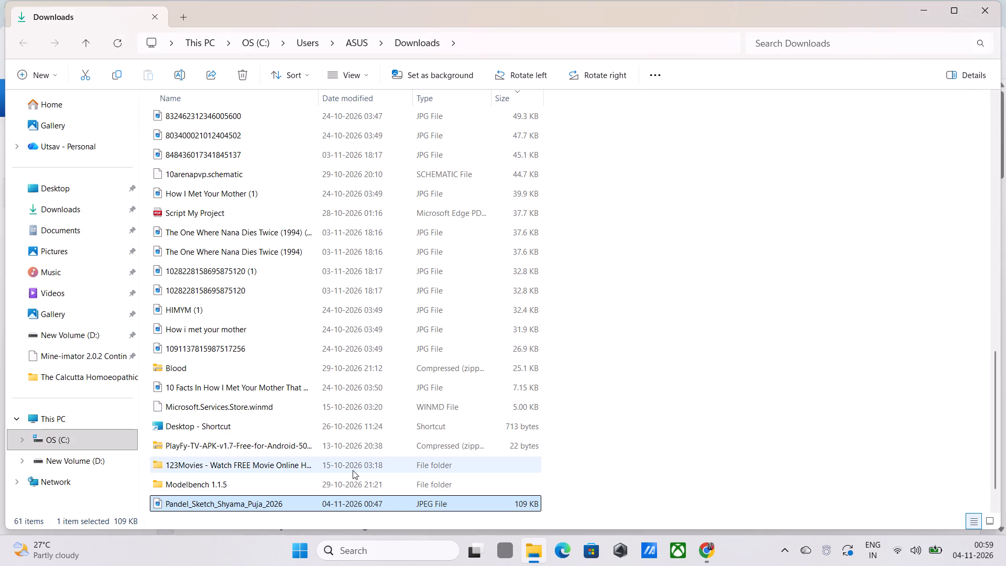
scroll(329, 372, down, 5)
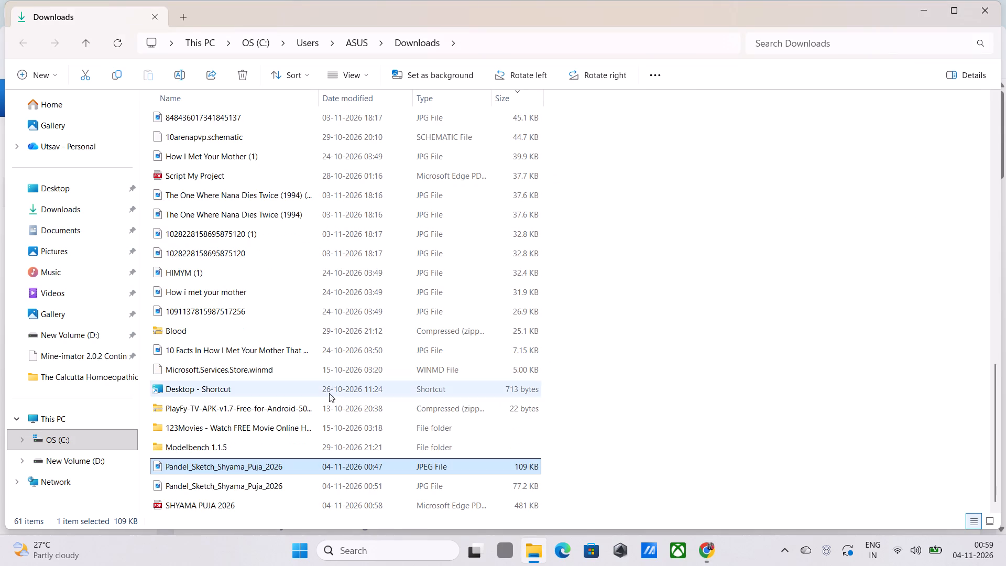
click(233, 502)
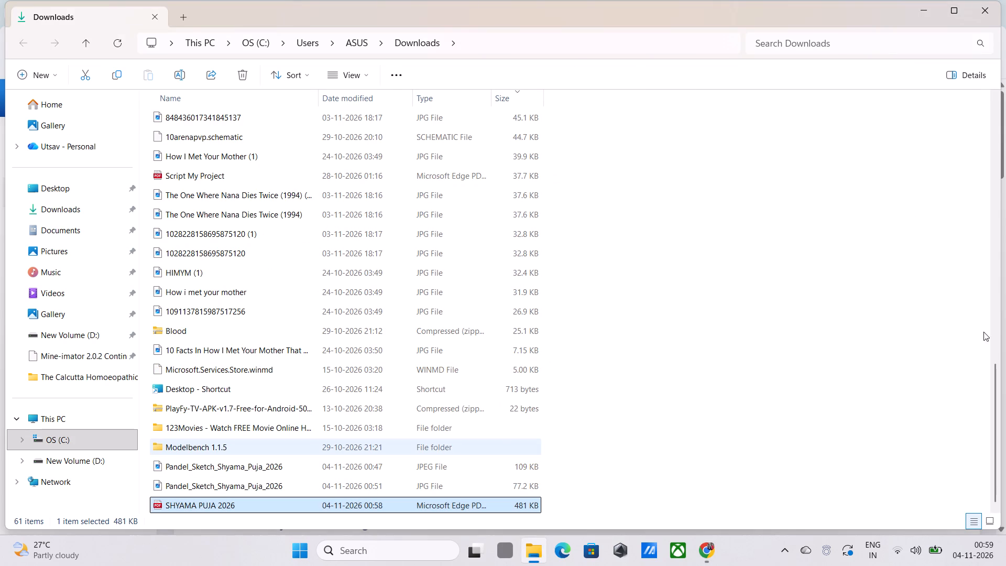
key(ctrl+c)
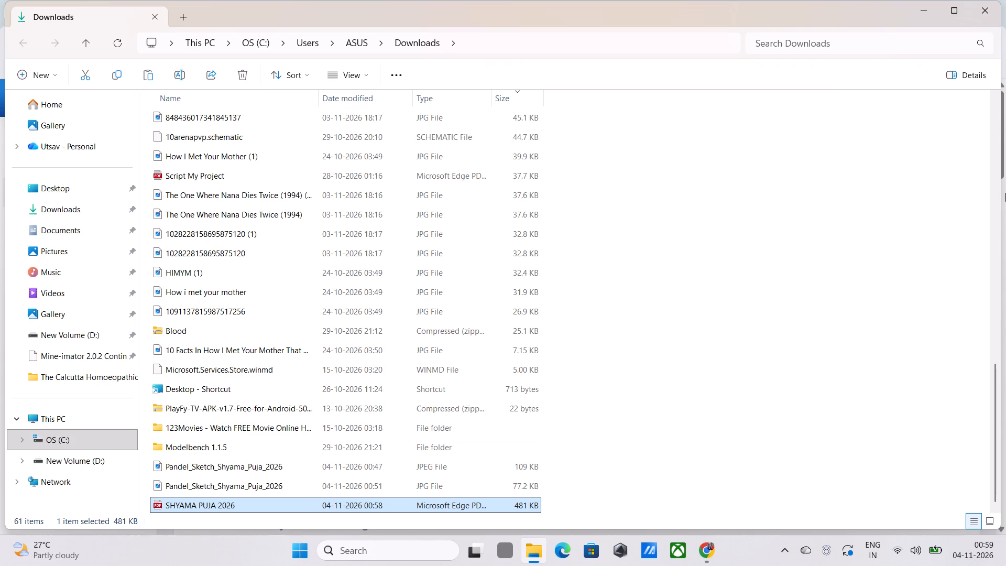
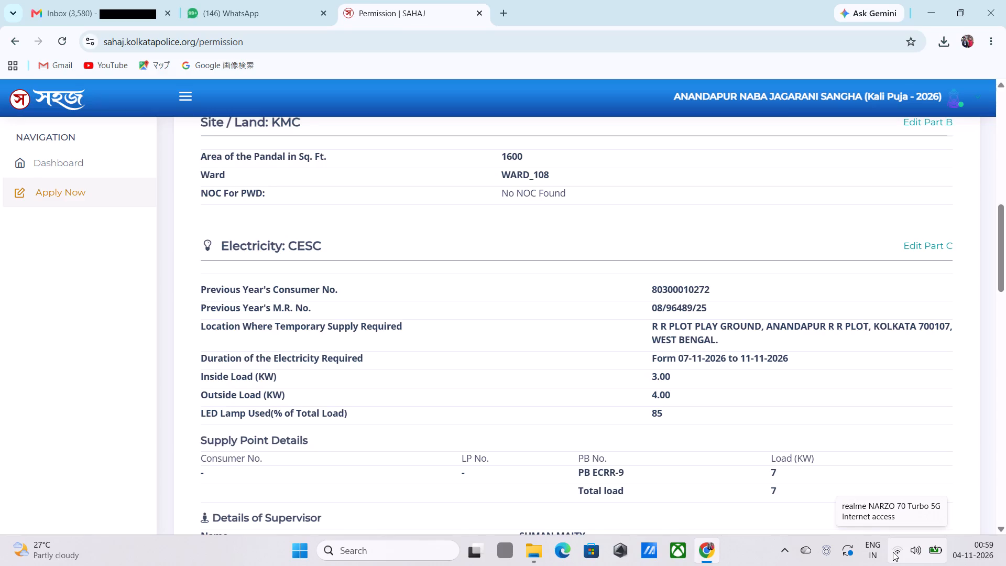
Open the Windows quick settings showing the Wi-Fi and Bluetooth controls.
click(888, 513)
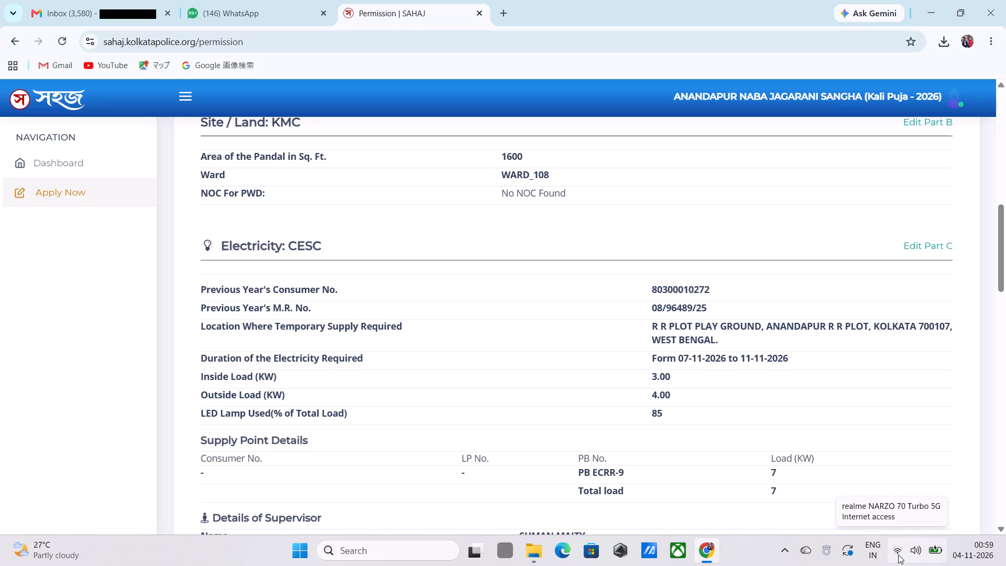
click(898, 554)
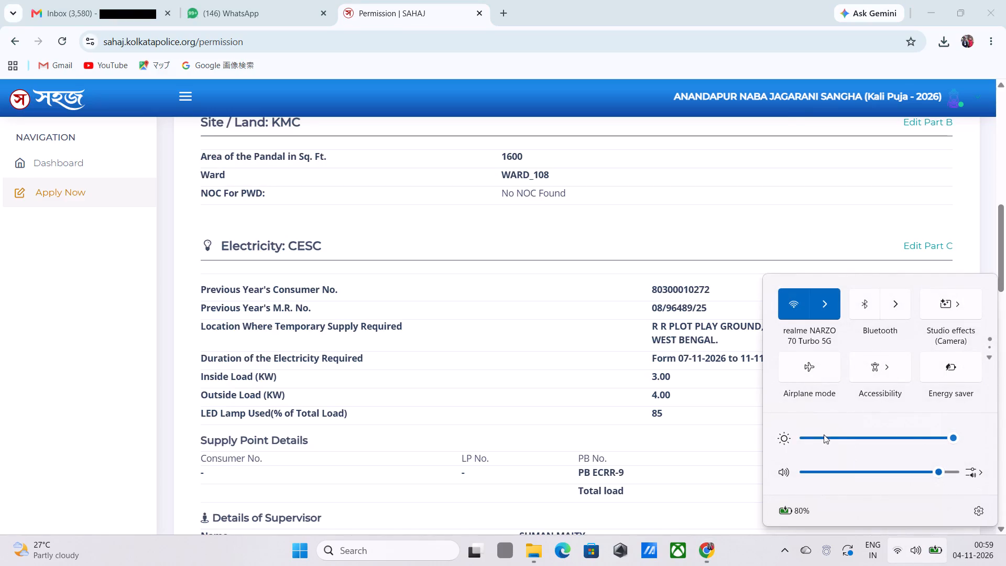
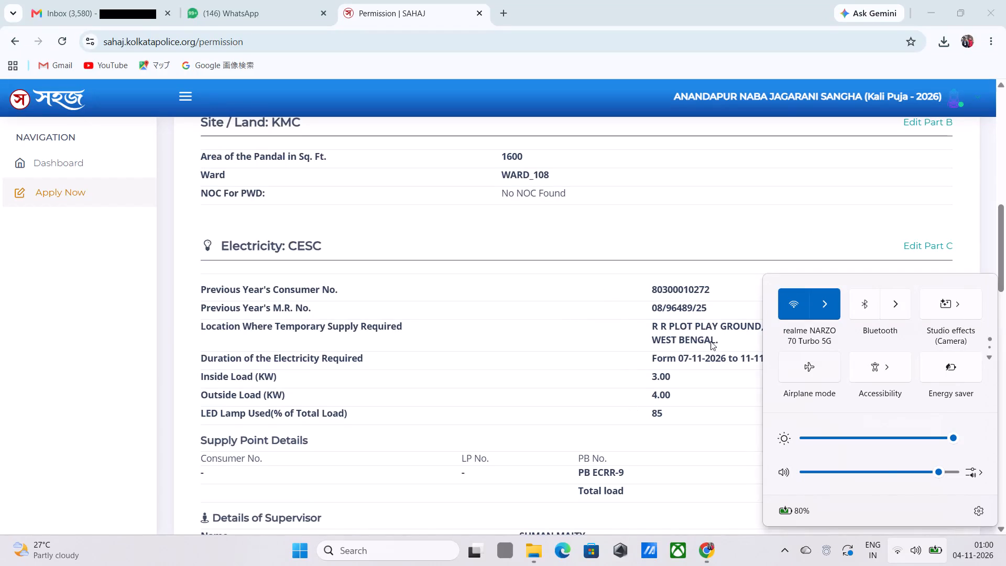
Connect the computer to the WrickRaj Wi-Fi network instead of the realme NARZO 70 Turbo 5G hotspot, keeping automatic connection enabled.
click(823, 310)
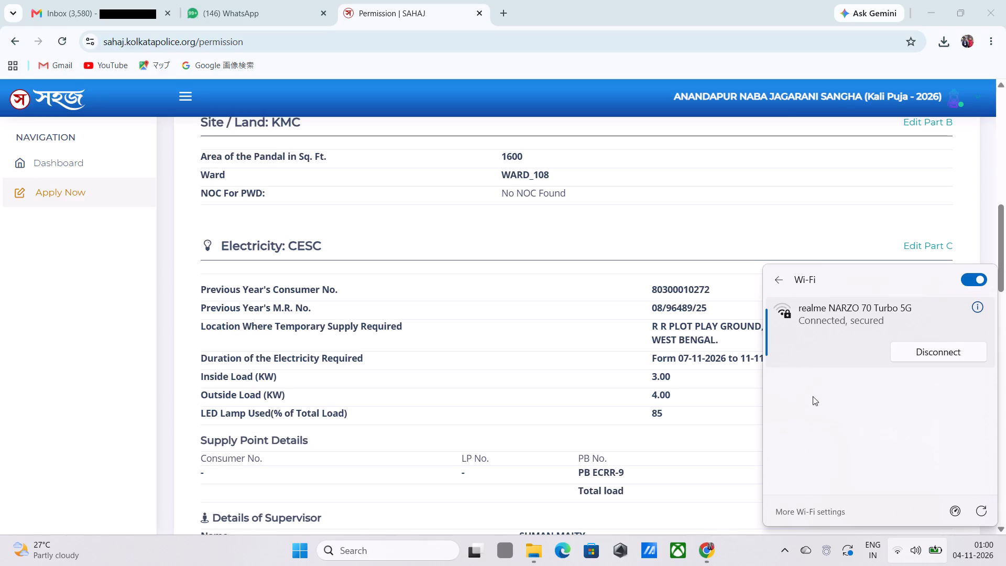
click(815, 389)
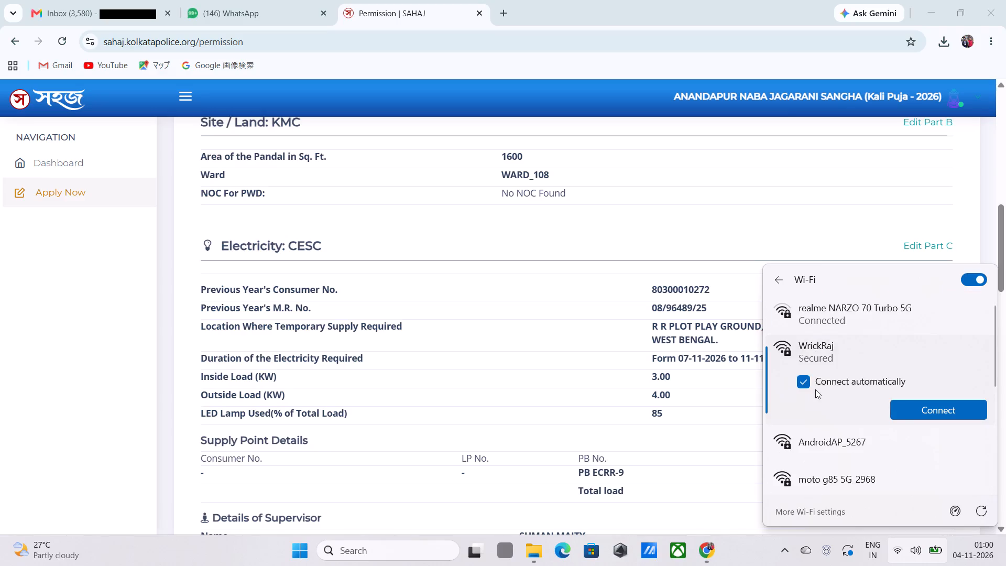
click(931, 410)
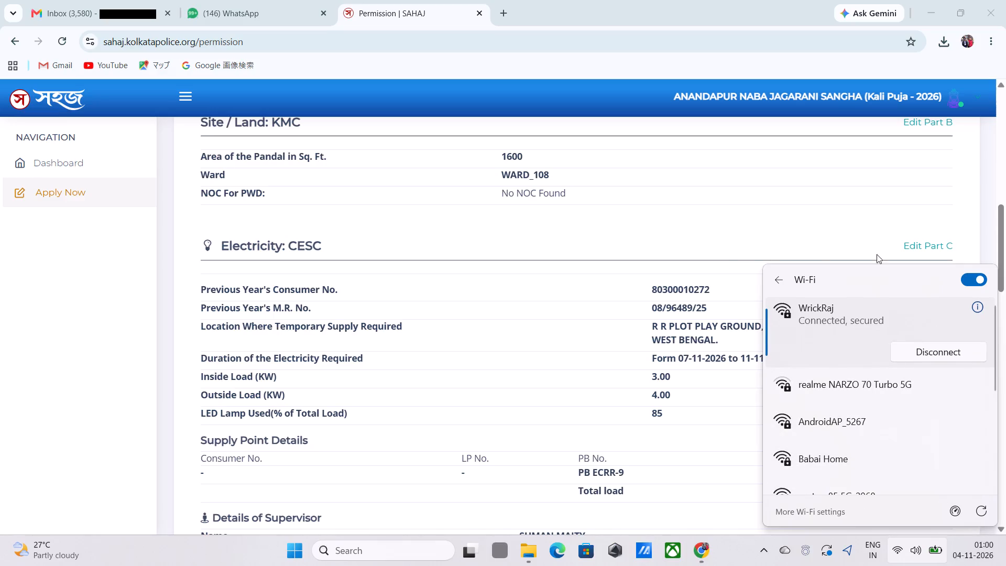
click(809, 222)
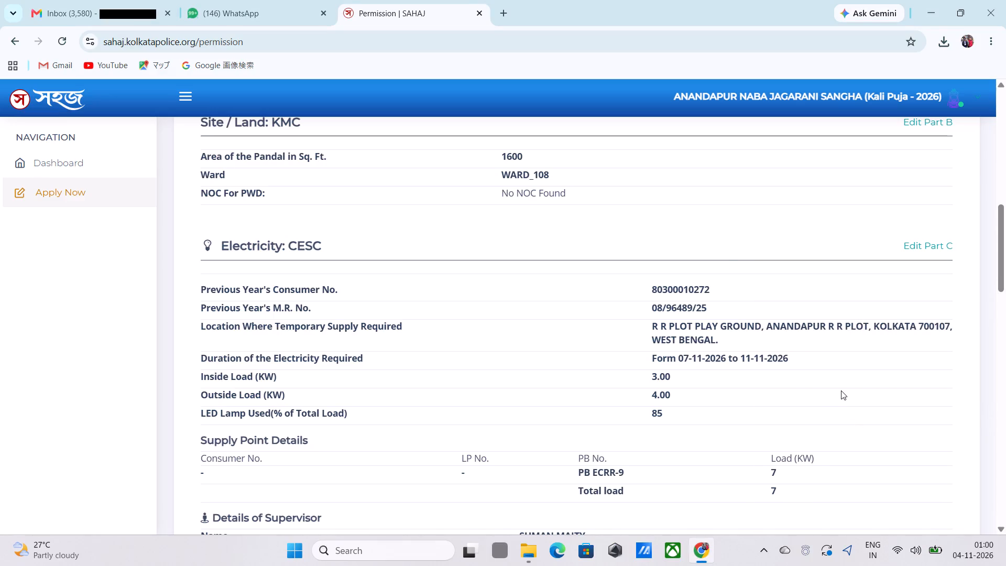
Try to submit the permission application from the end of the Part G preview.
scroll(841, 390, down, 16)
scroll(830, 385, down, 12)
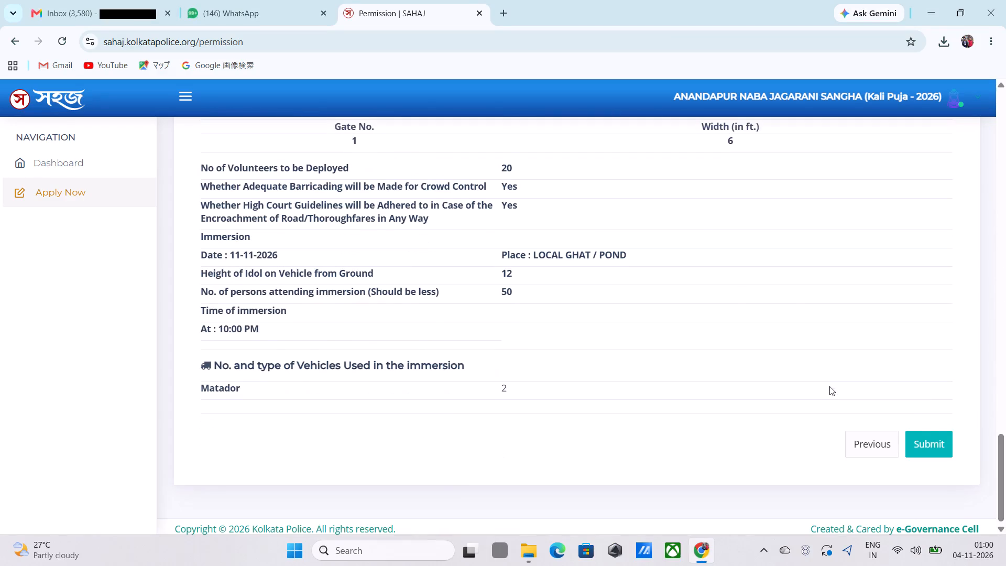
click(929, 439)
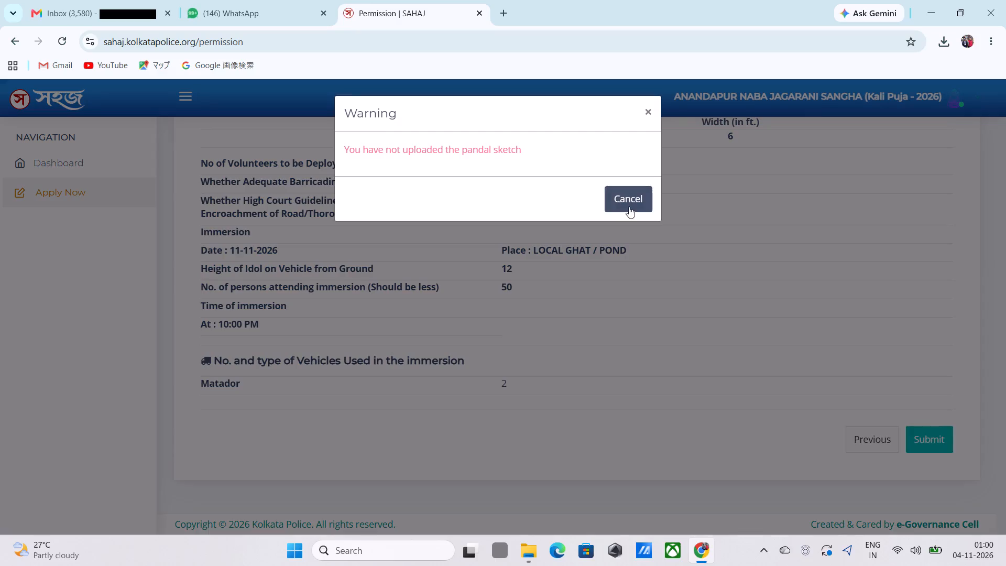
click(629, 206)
Look back through the Part G preview up to the Puja details and down again to the immersion vehicle details.
scroll(613, 326, up, 14)
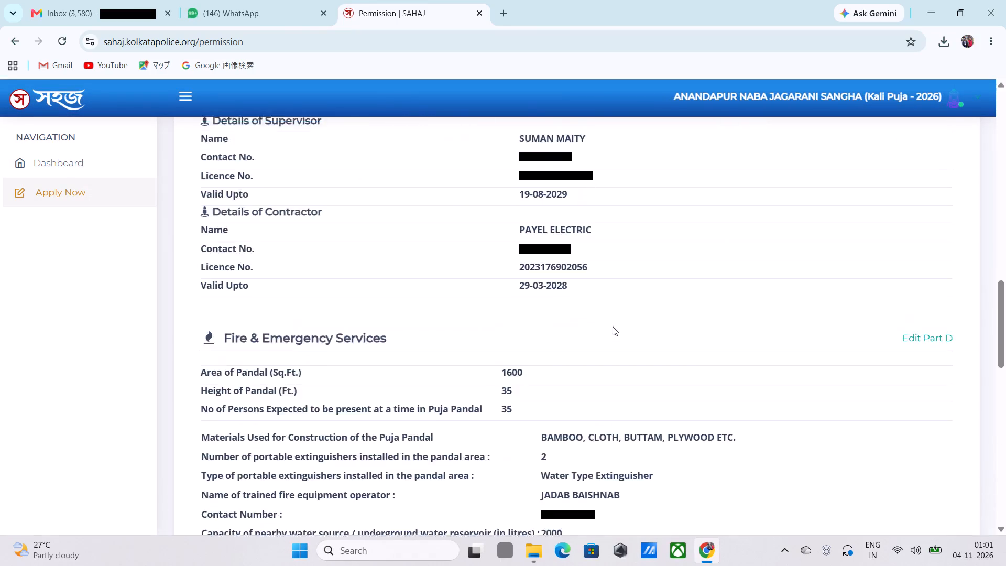
scroll(613, 326, up, 10)
scroll(615, 325, up, 14)
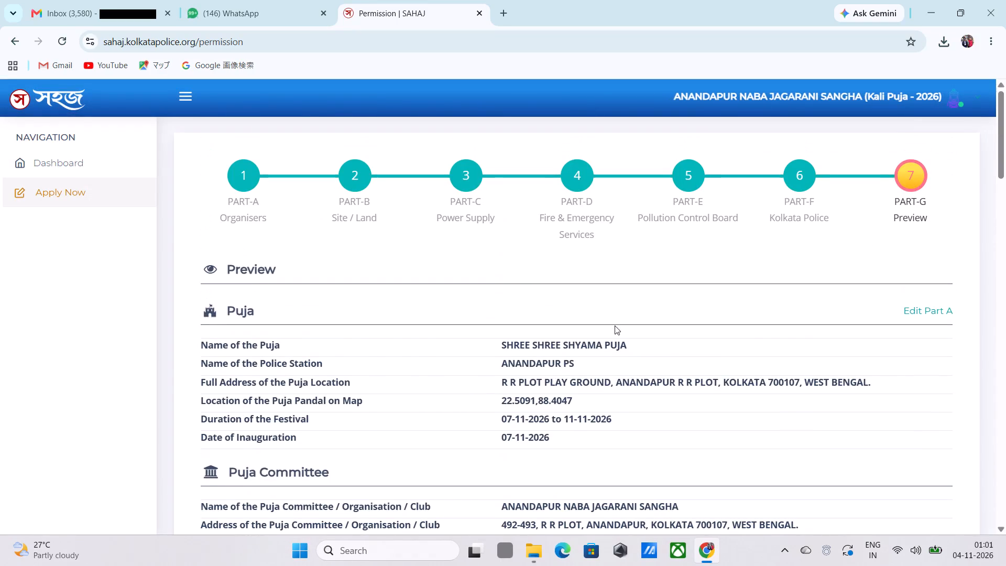
scroll(615, 325, down, 20)
scroll(615, 325, down, 8)
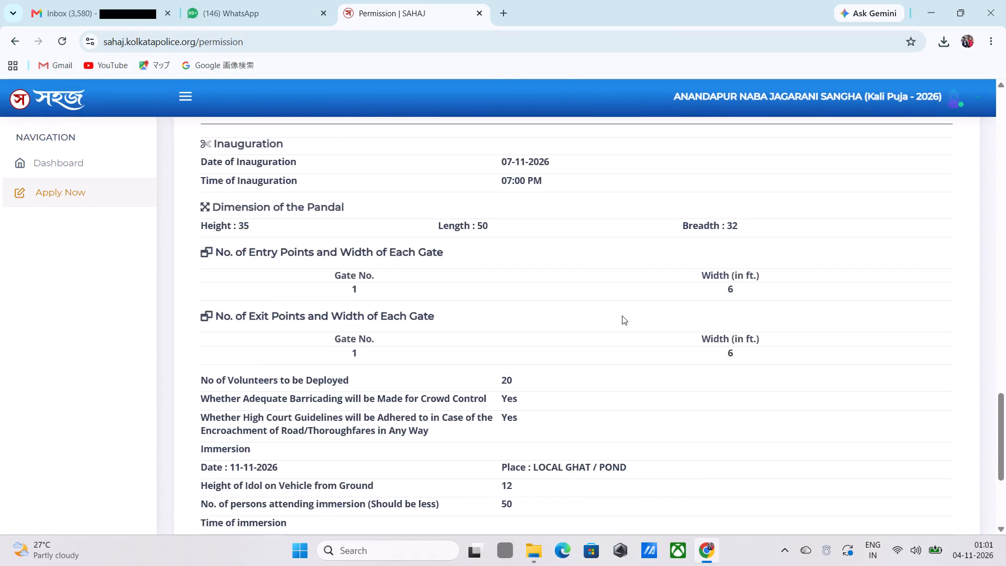
scroll(622, 315, down, 7)
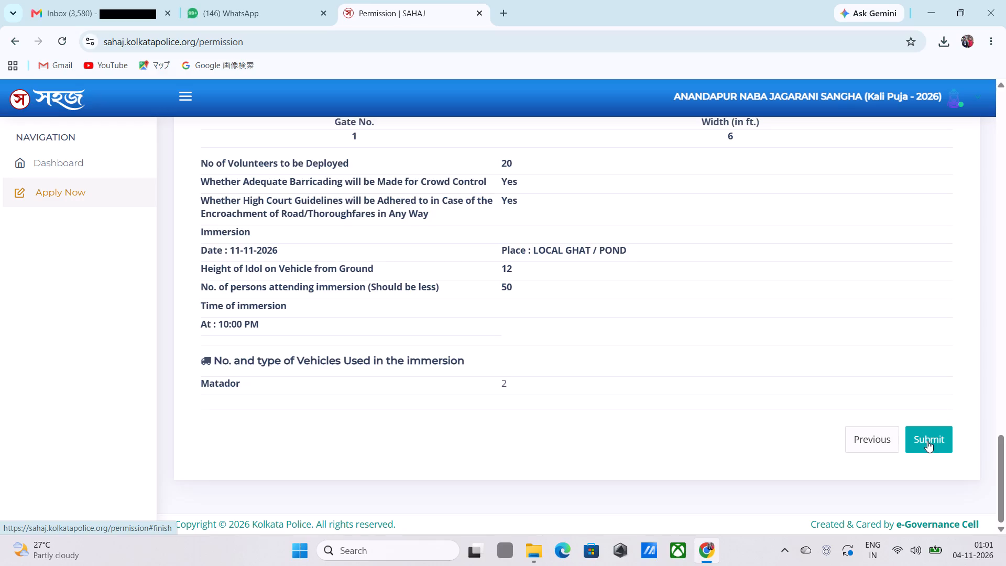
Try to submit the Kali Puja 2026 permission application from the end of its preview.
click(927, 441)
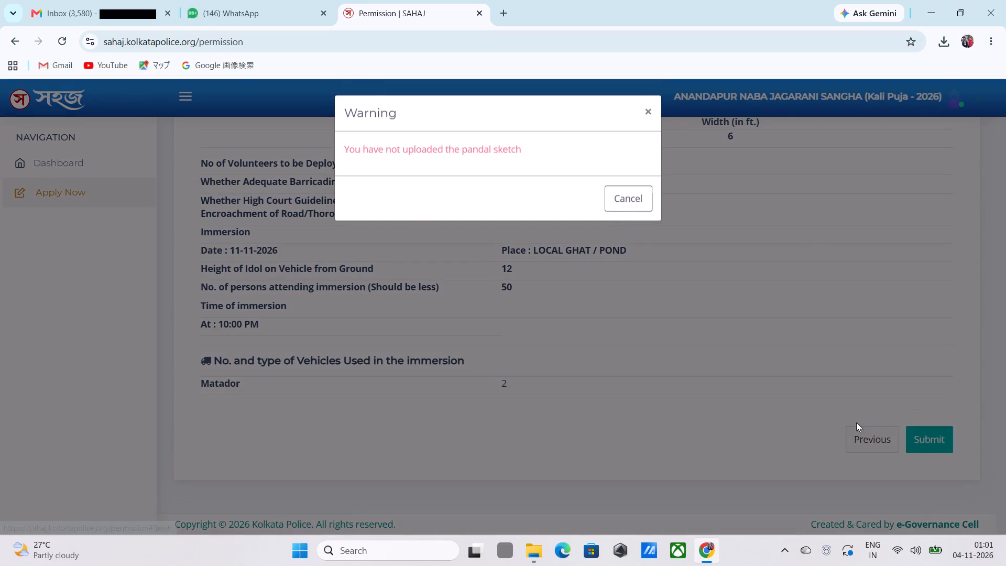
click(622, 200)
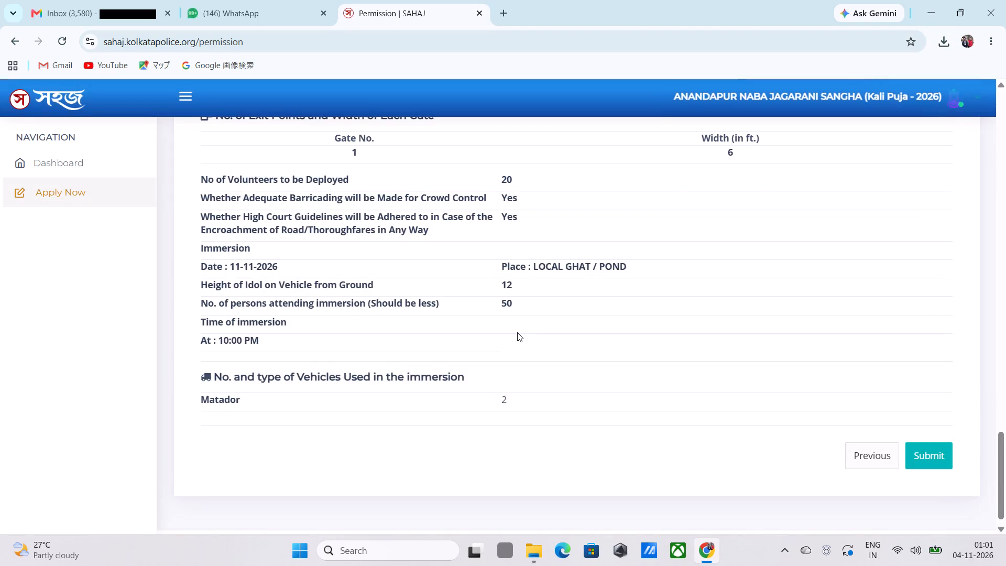
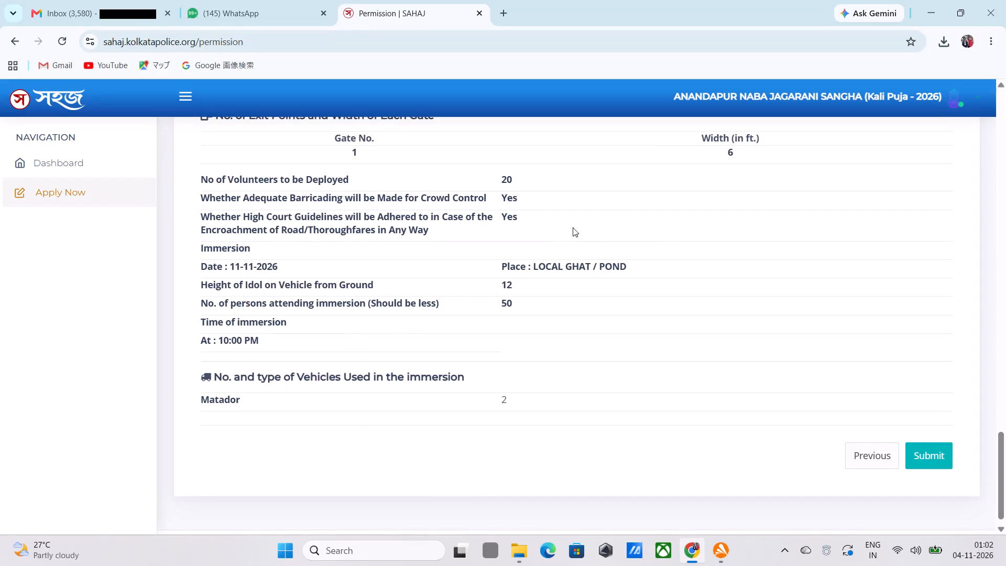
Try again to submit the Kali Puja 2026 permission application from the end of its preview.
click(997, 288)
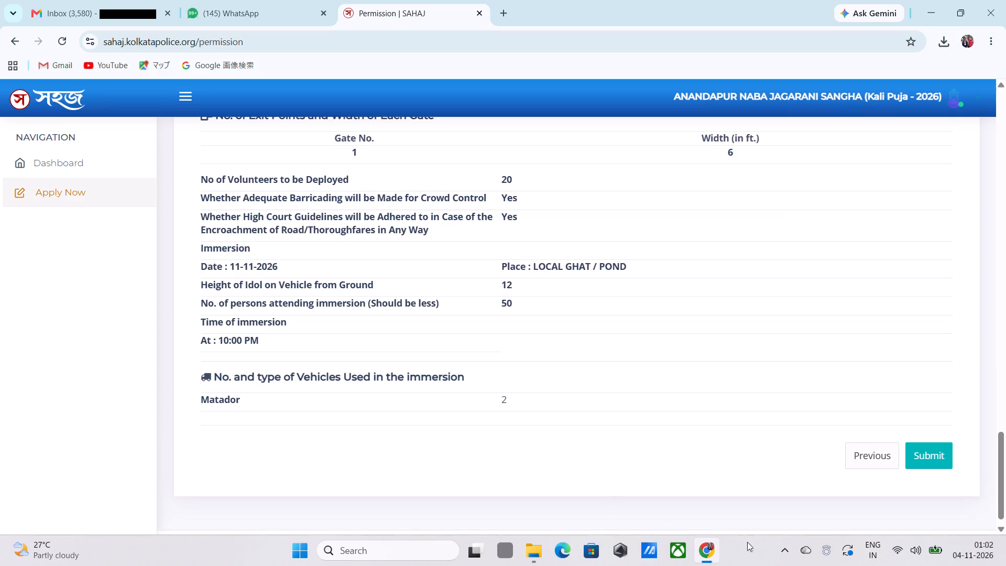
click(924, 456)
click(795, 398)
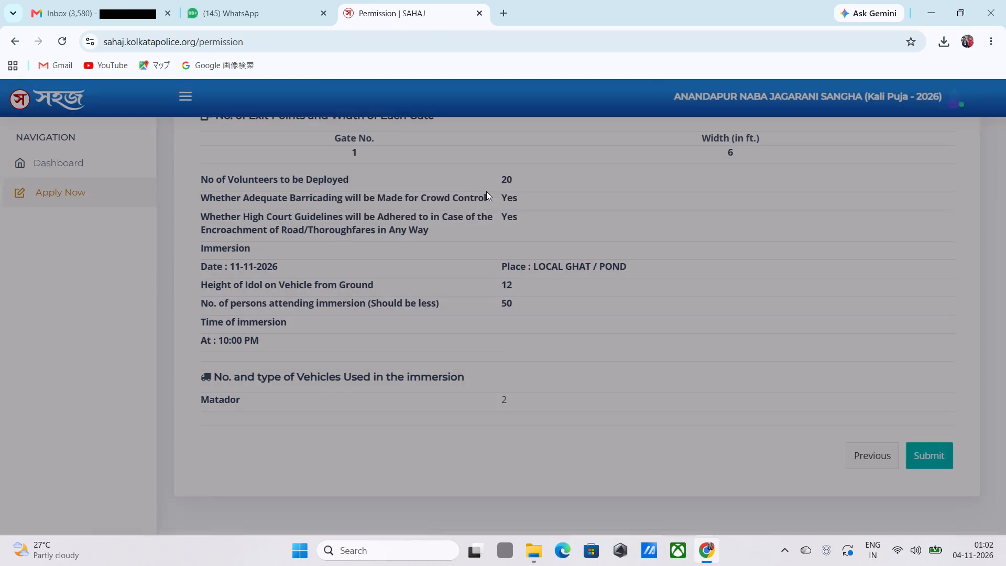
Reopen Part F (Kolkata Police) of the application for editing from the preview.
scroll(502, 302, up, 10)
scroll(522, 292, down, 1)
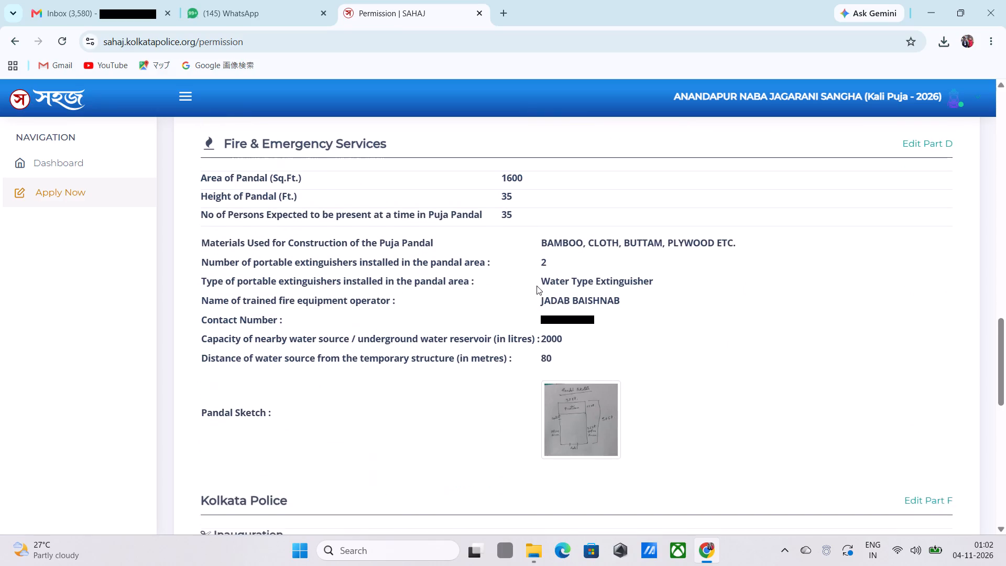
scroll(537, 286, down, 1)
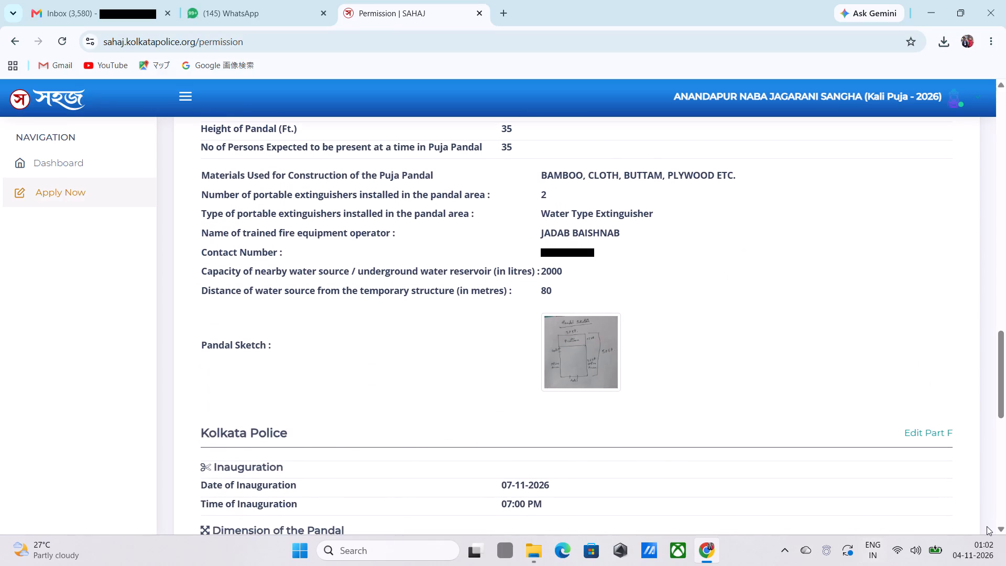
click(948, 430)
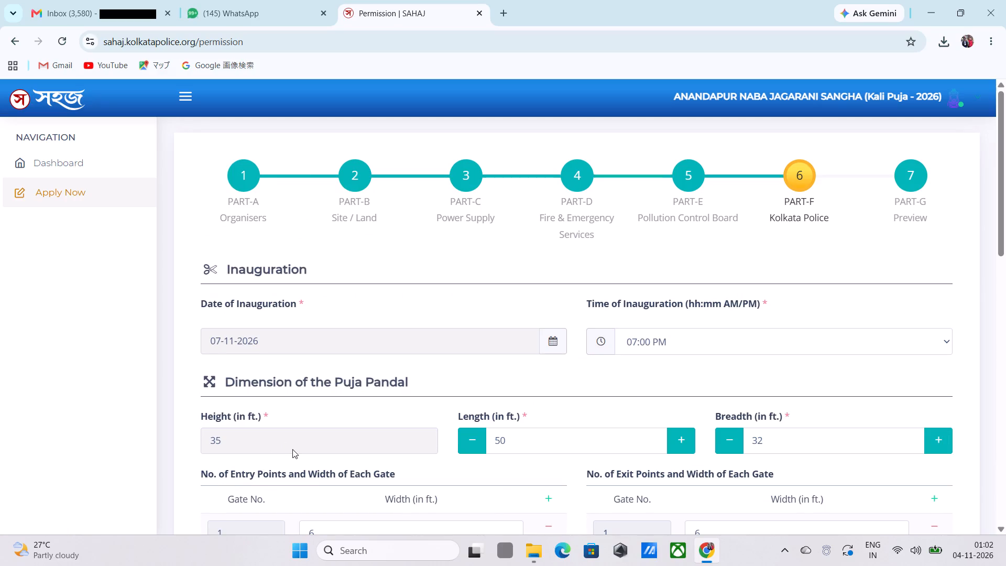
Review Part F's inauguration, pandal dimension, gate, volunteer, barricading and immersion entries, and its declaration, for anything blocking submission.
scroll(269, 459, down, 1)
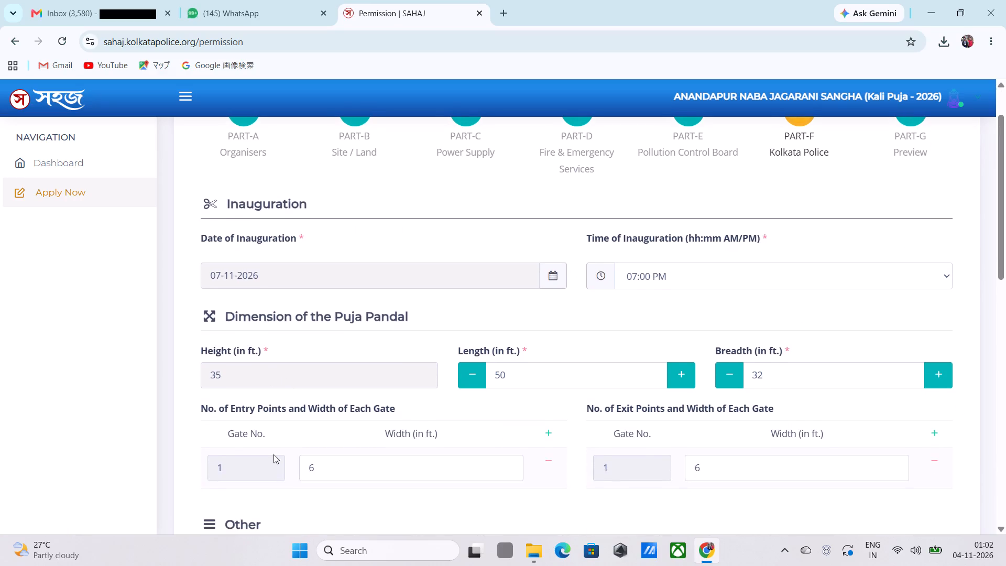
scroll(283, 456, up, 1)
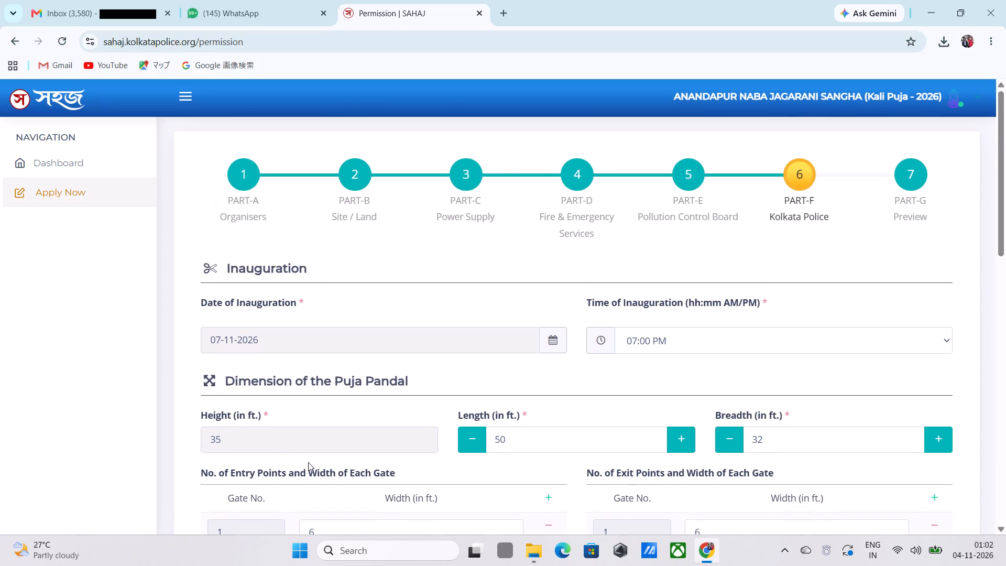
scroll(266, 394, down, 1)
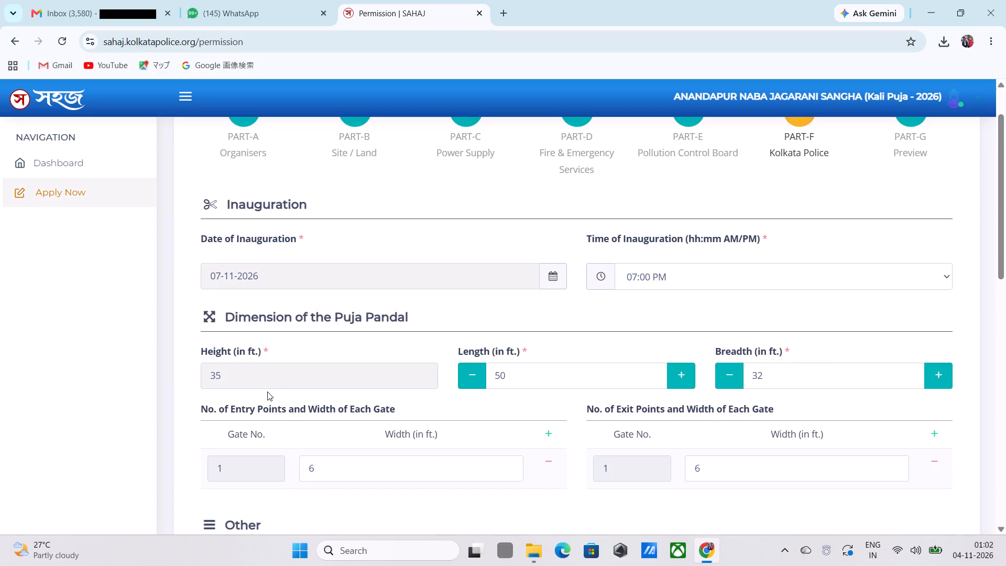
scroll(267, 391, down, 2)
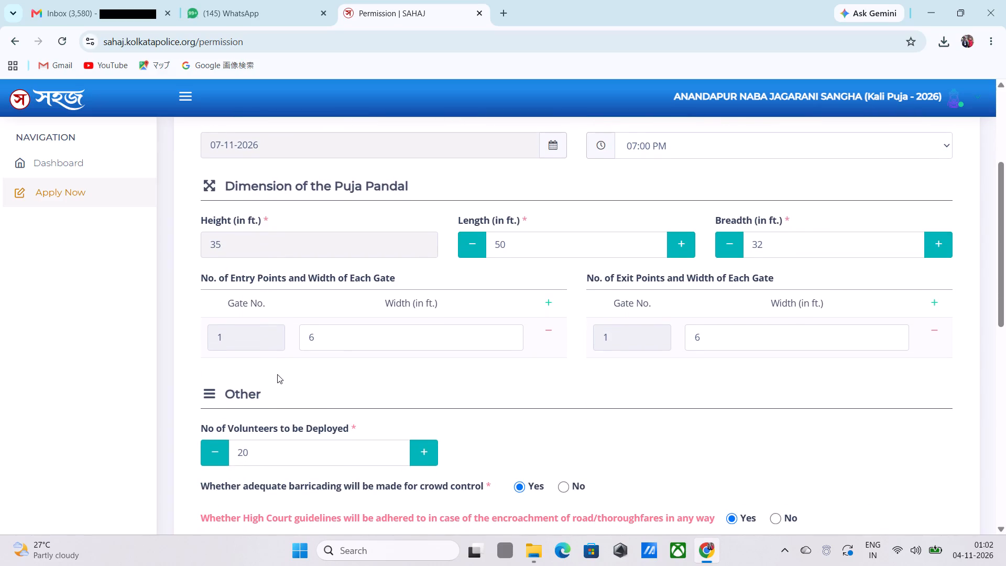
scroll(277, 374, down, 1)
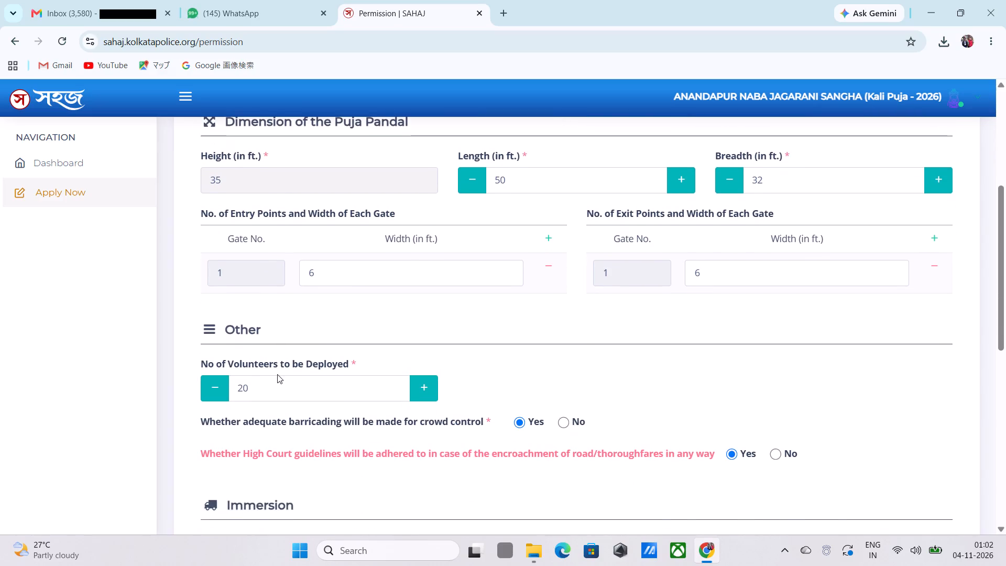
scroll(277, 375, down, 2)
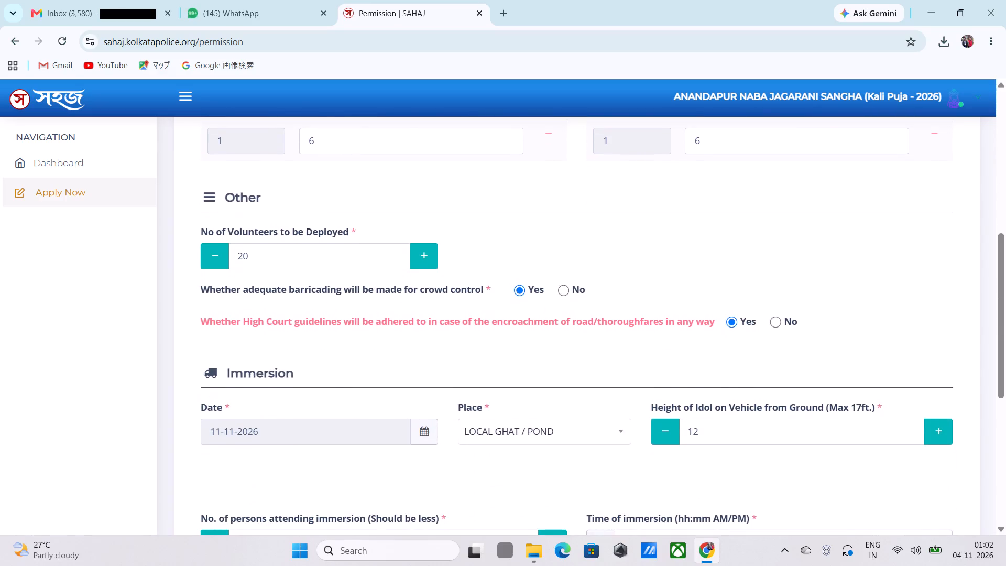
scroll(278, 374, down, 1)
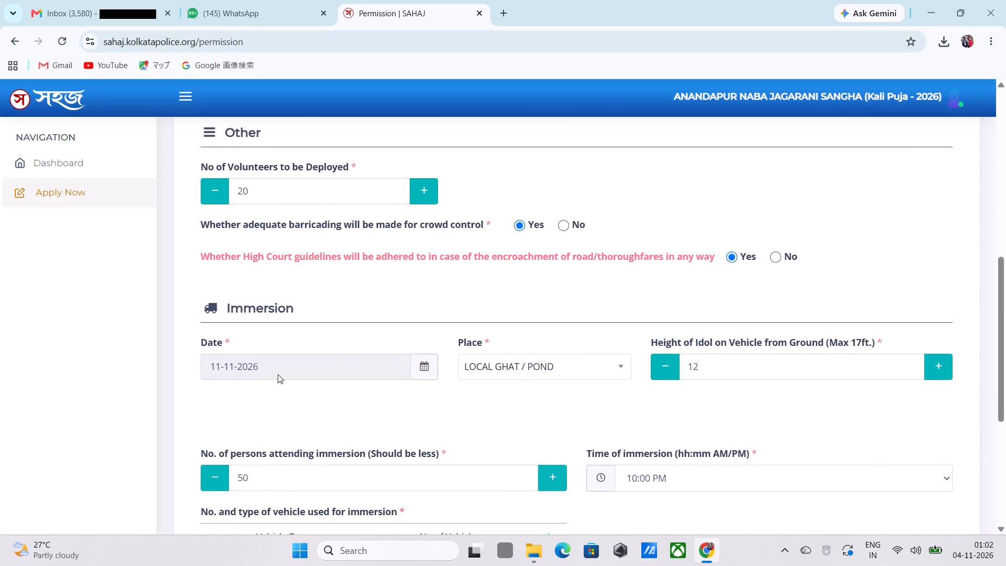
scroll(278, 374, down, 1)
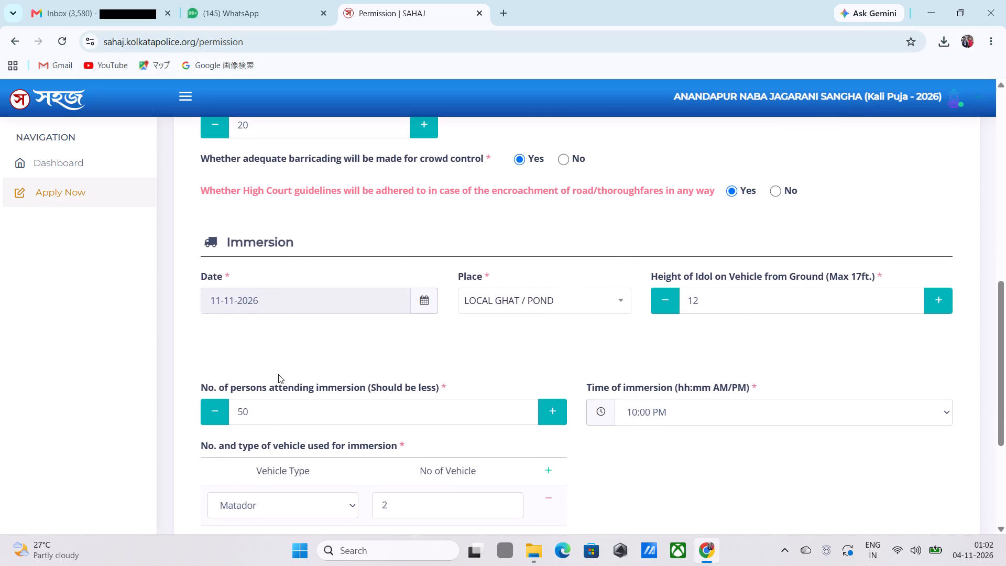
scroll(278, 376, down, 3)
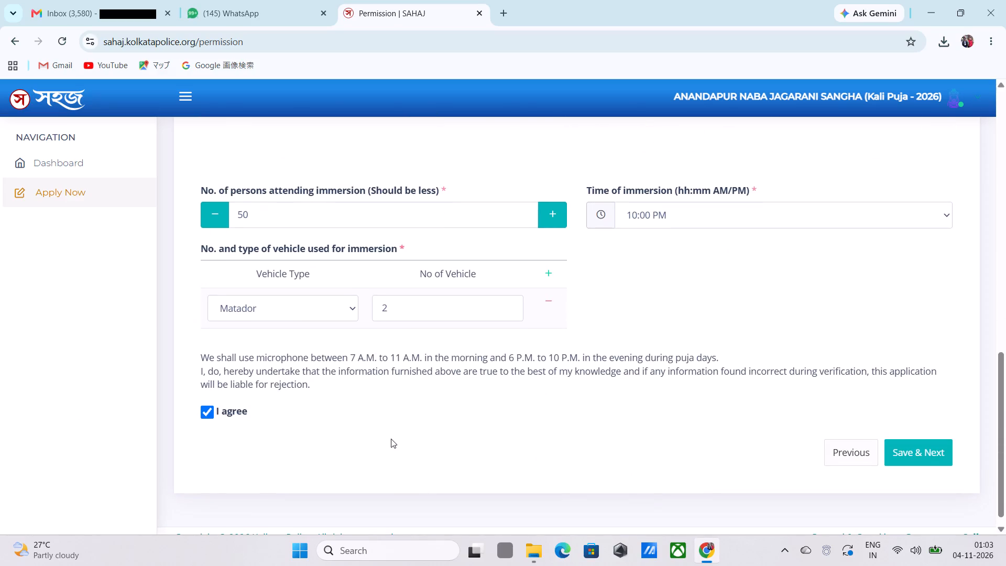
scroll(391, 439, up, 2)
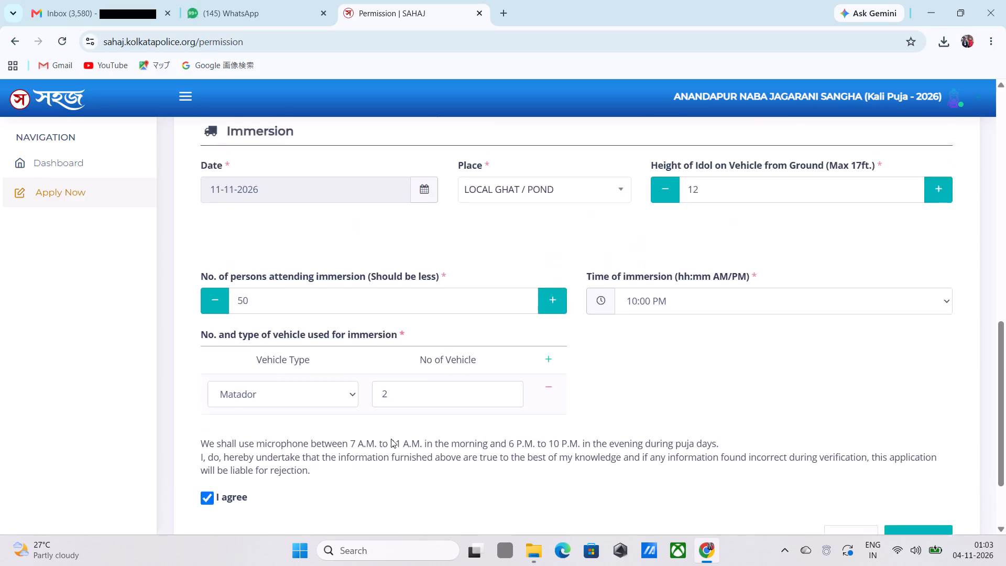
scroll(391, 439, up, 1)
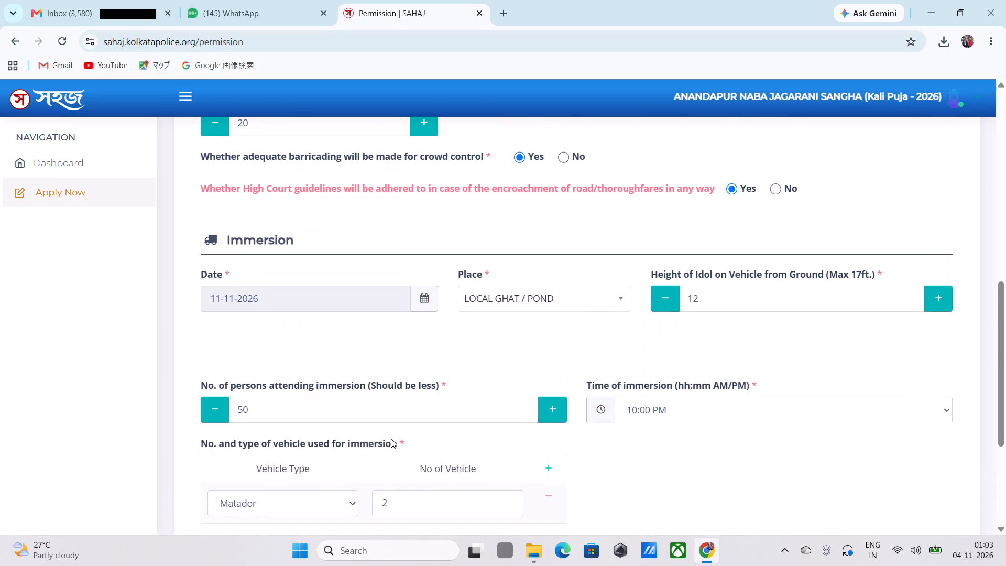
scroll(391, 439, up, 5)
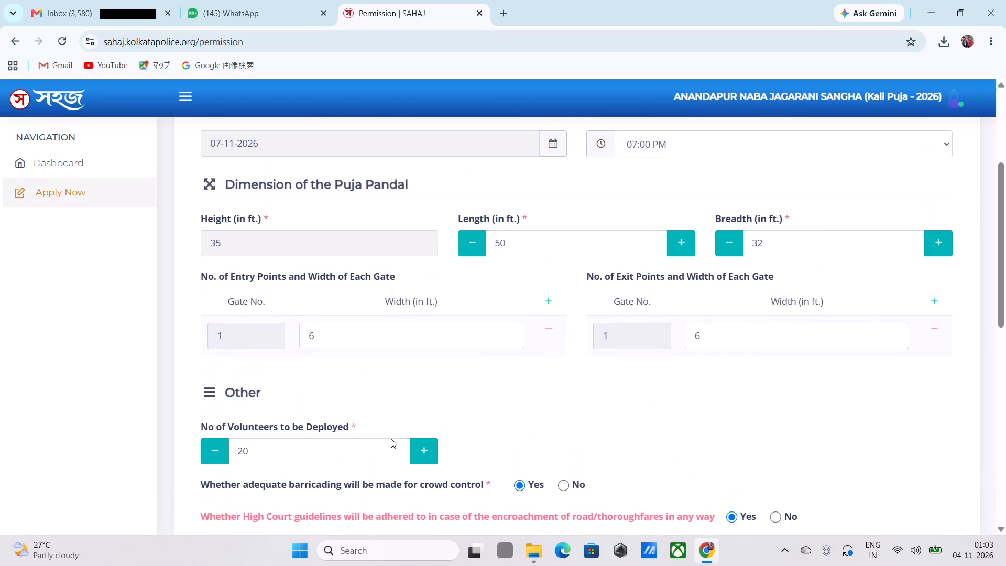
scroll(391, 439, up, 4)
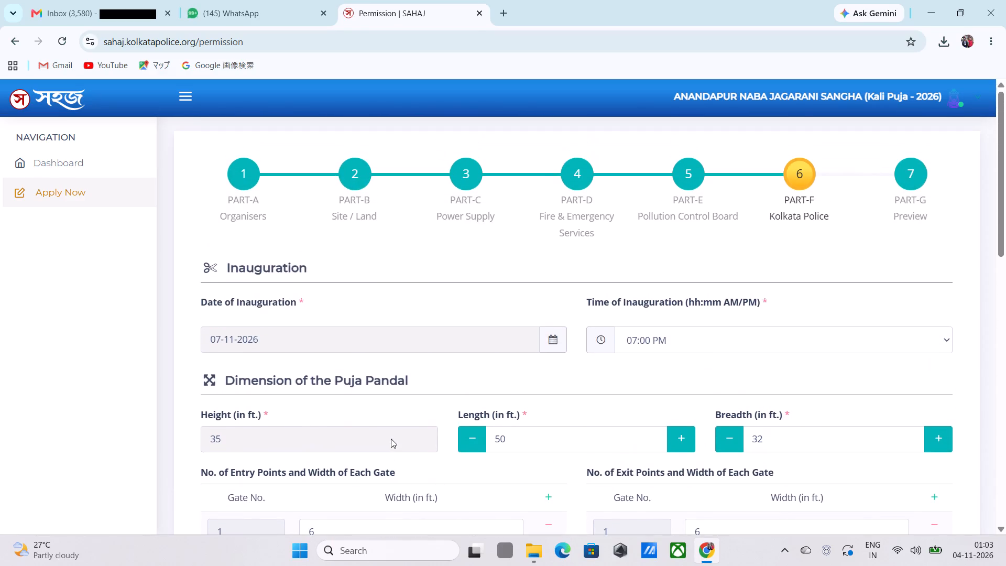
scroll(391, 439, up, 6)
scroll(391, 439, down, 4)
scroll(391, 439, up, 4)
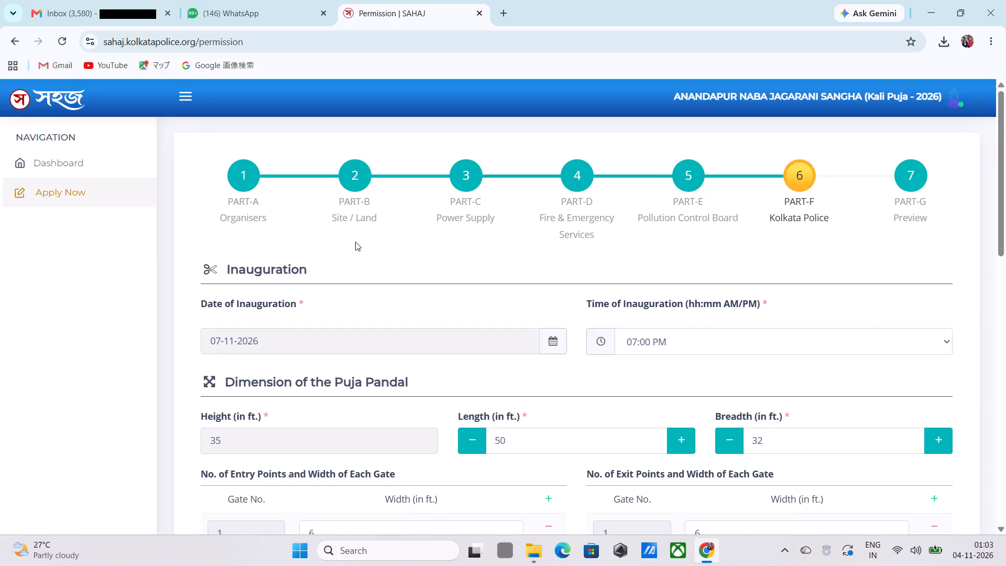
scroll(604, 268, down, 1)
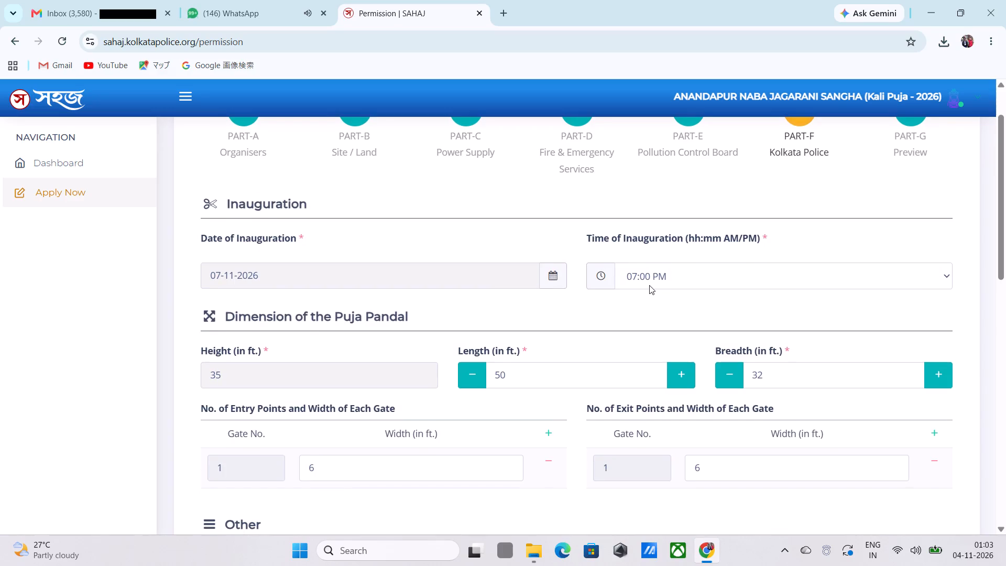
scroll(649, 285, down, 5)
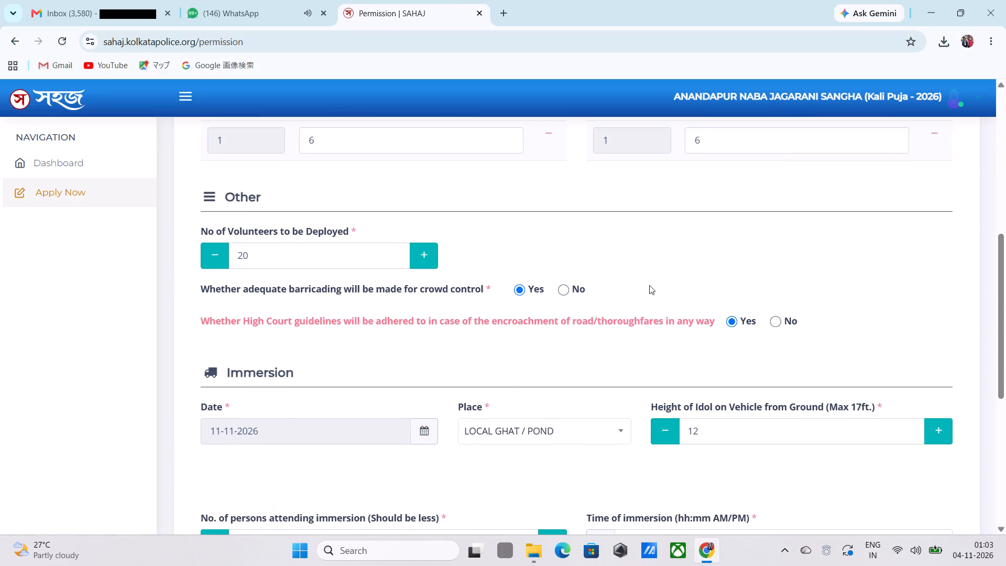
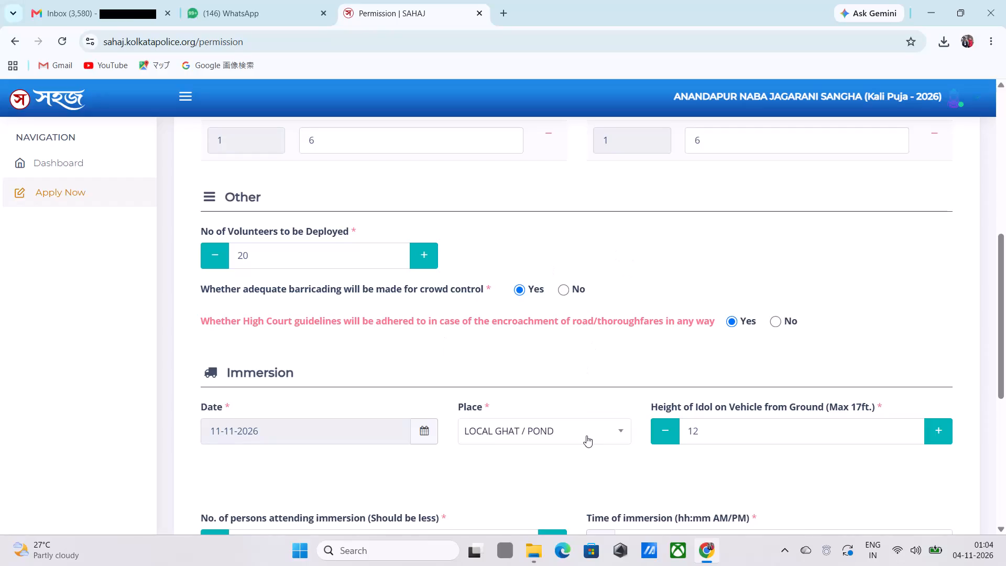
Check the remaining Part F immersion entries and declaration, and save Part F to return to the application preview.
scroll(565, 422, down, 2)
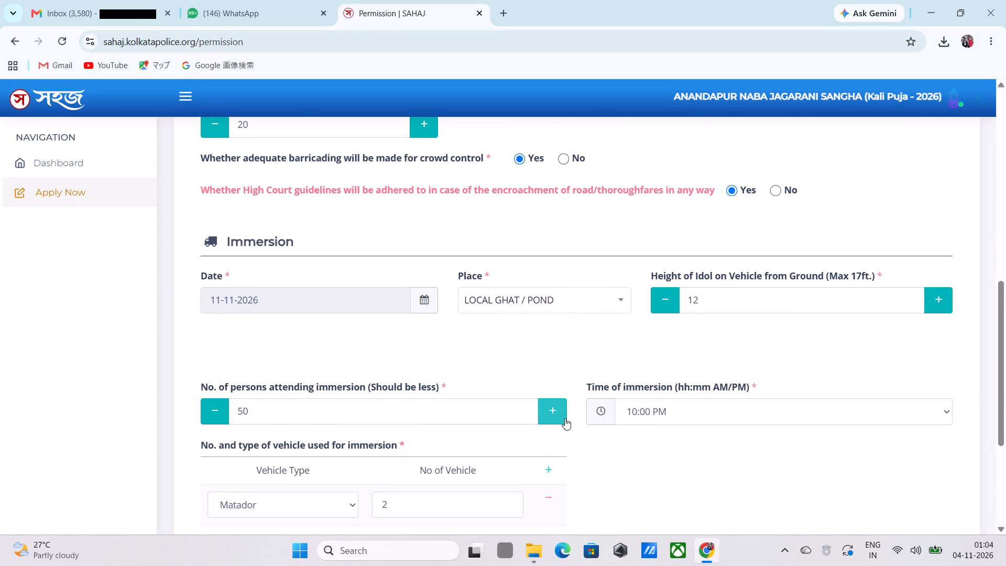
scroll(565, 418, down, 4)
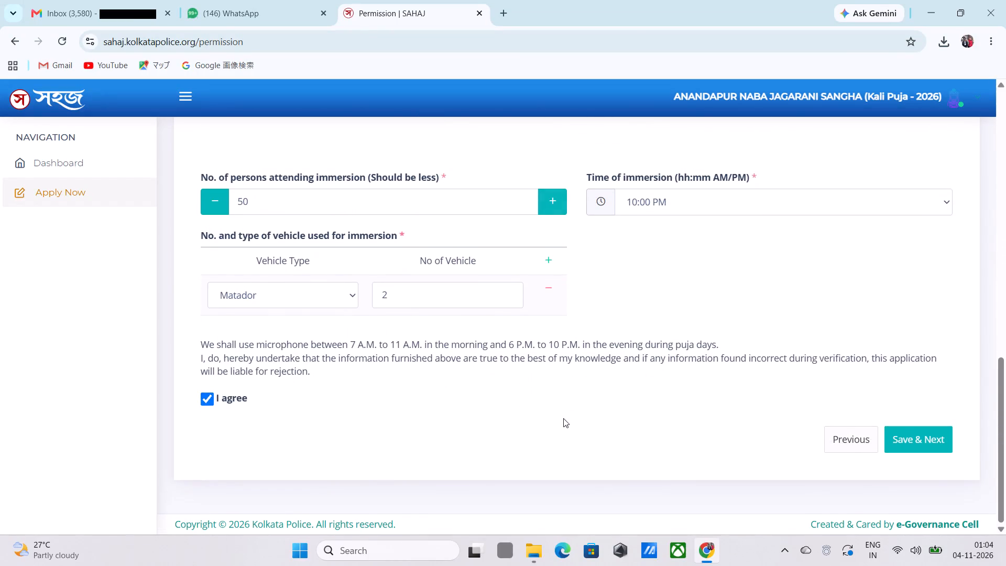
scroll(563, 418, down, 2)
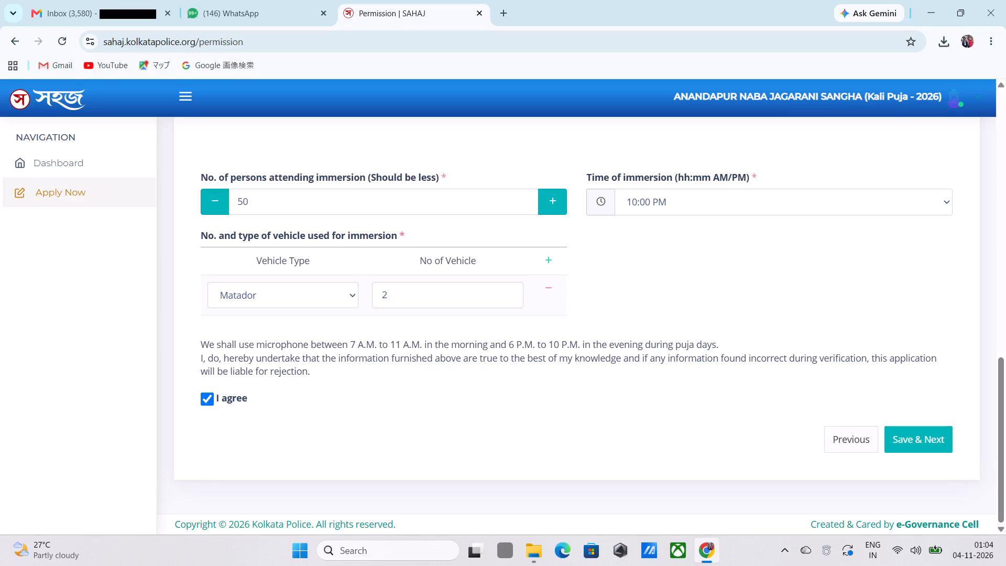
click(916, 441)
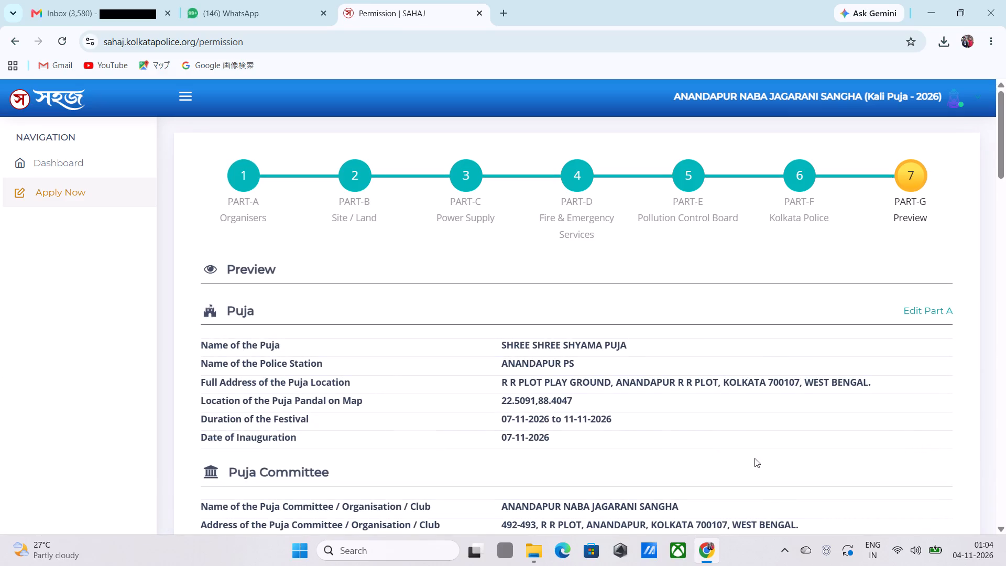
Check the preview through to the Fire & Emergency Services entries and pandal sketch, and reopen Part D for editing.
scroll(769, 450, down, 5)
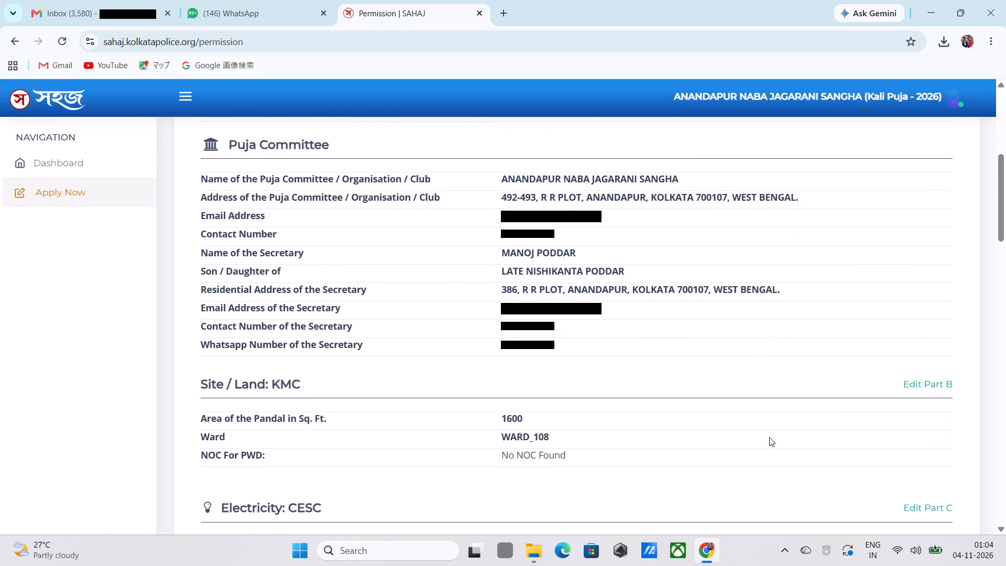
scroll(769, 437, down, 2)
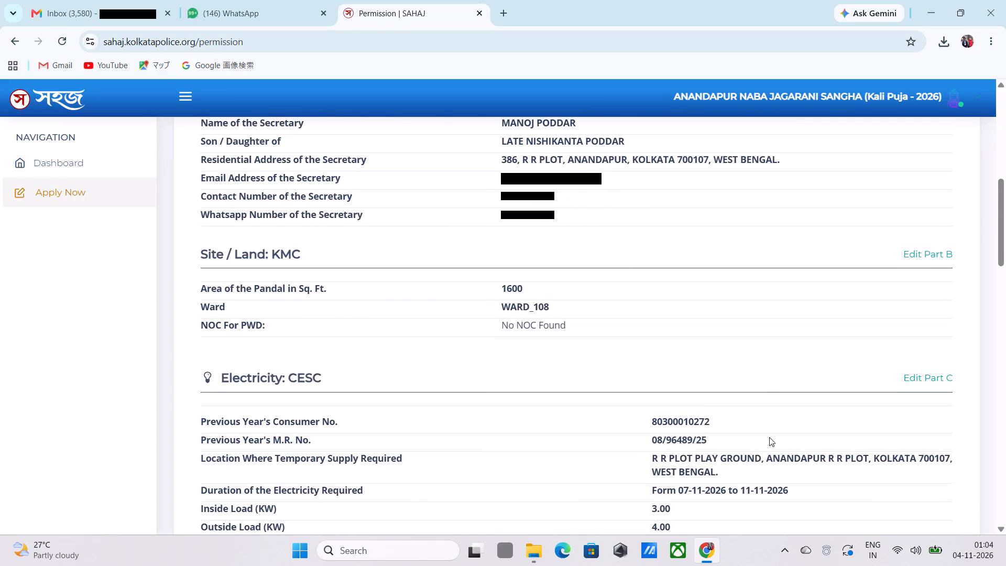
scroll(769, 437, down, 3)
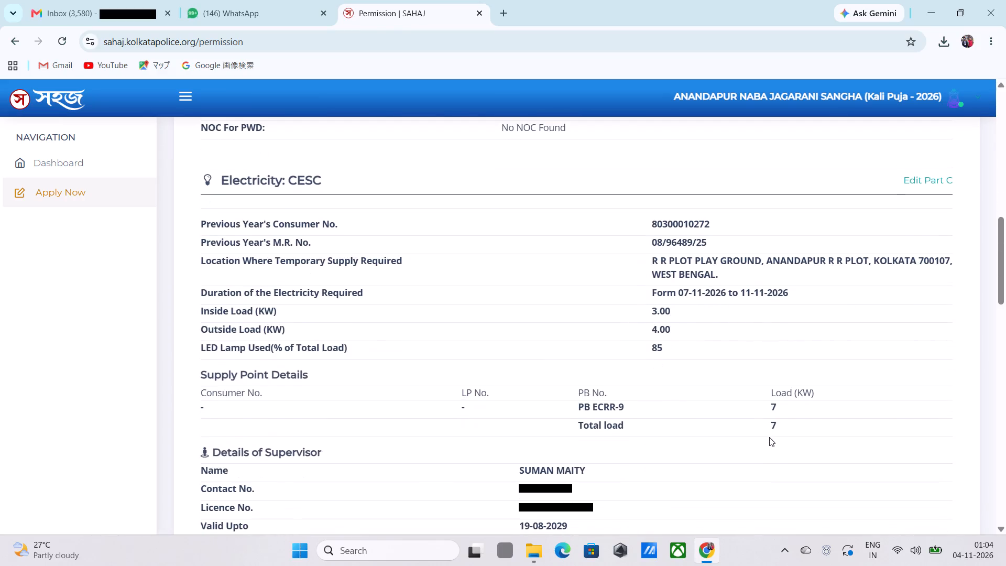
scroll(754, 509, down, 5)
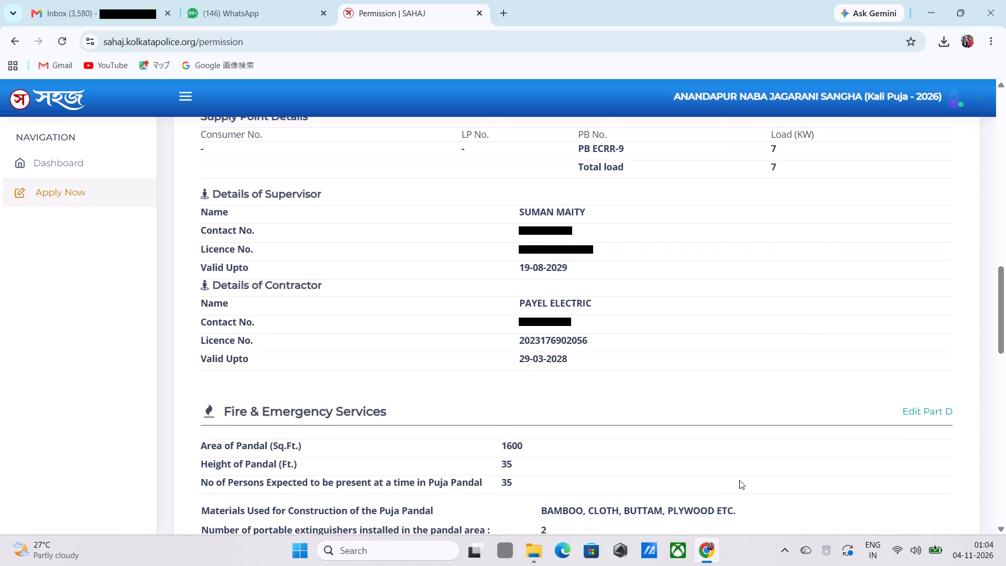
scroll(739, 480, down, 4)
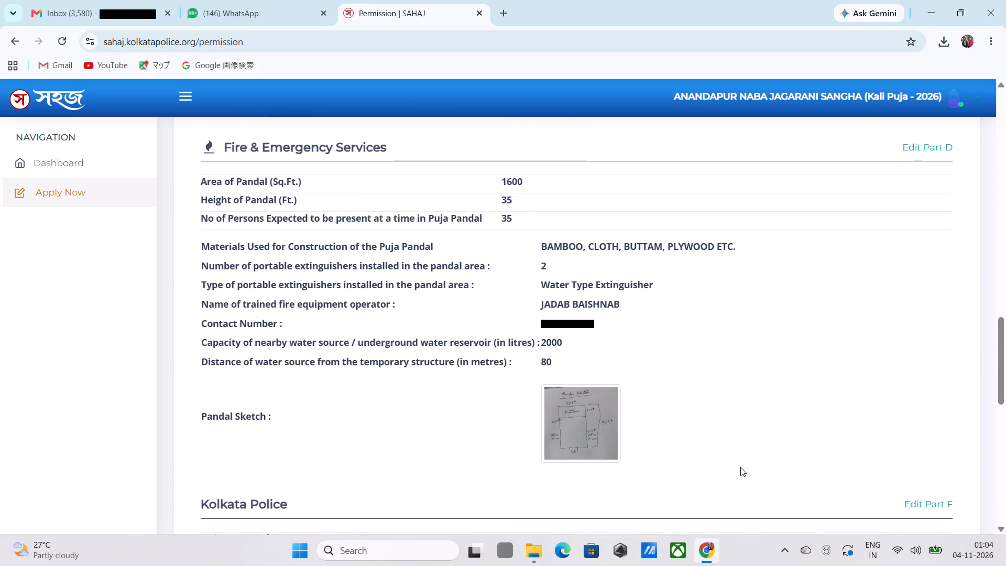
scroll(740, 467, up, 1)
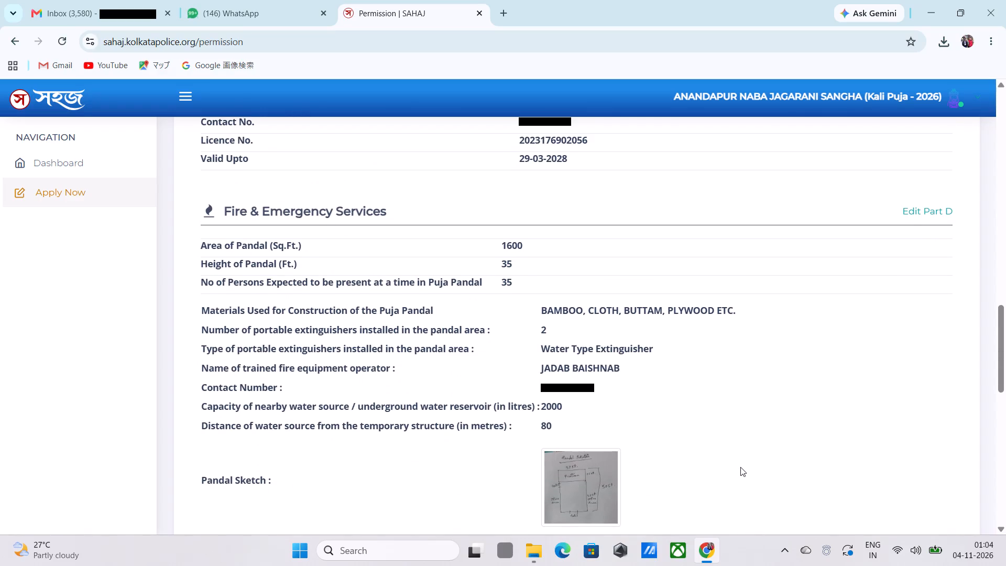
scroll(740, 466, down, 2)
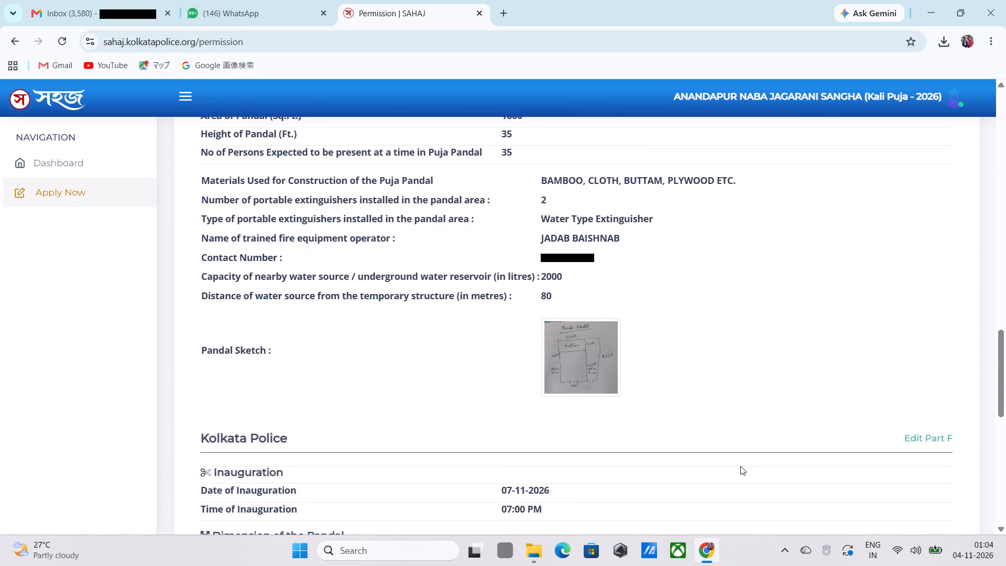
scroll(523, 408, up, 3)
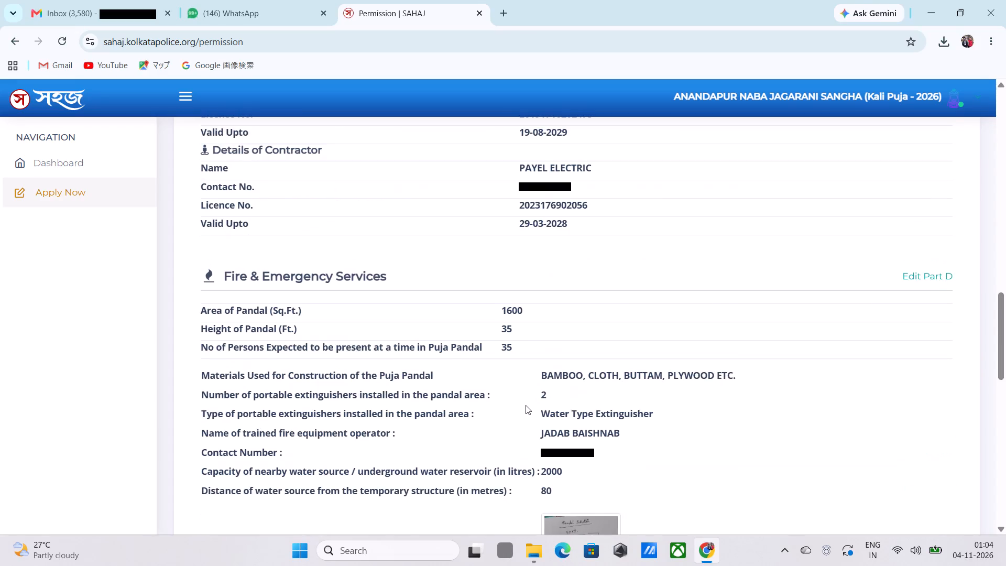
click(937, 279)
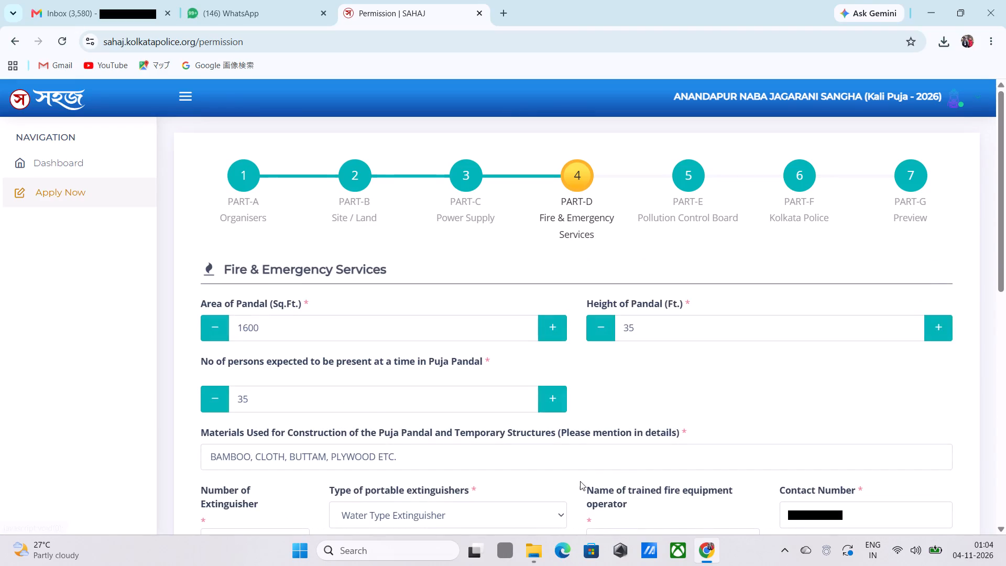
Replace the uploaded pandal sketch with the JPEG file Pandel_Sketch_Shyama_Puja_2026 from Downloads and save Part D.
scroll(489, 466, down, 4)
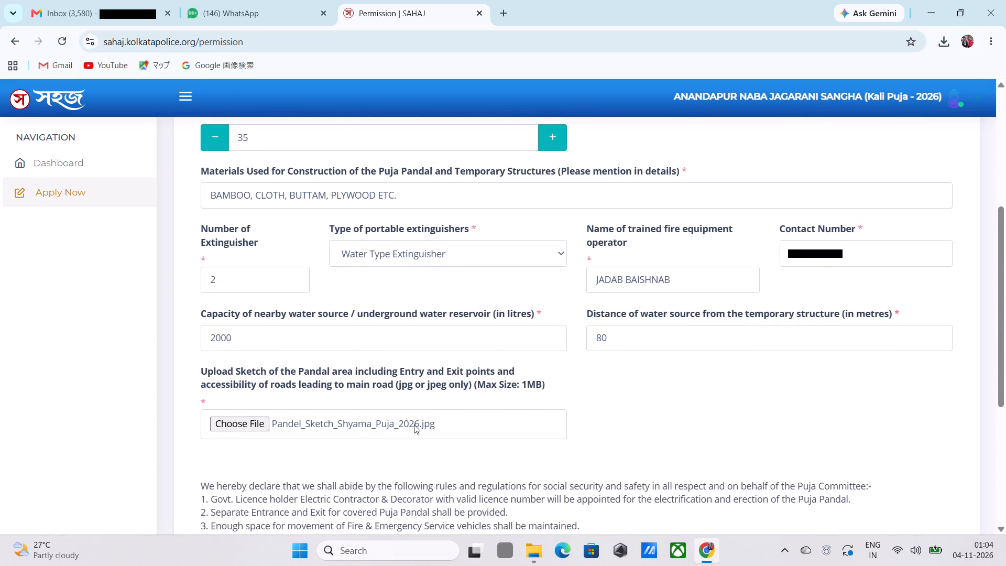
click(458, 421)
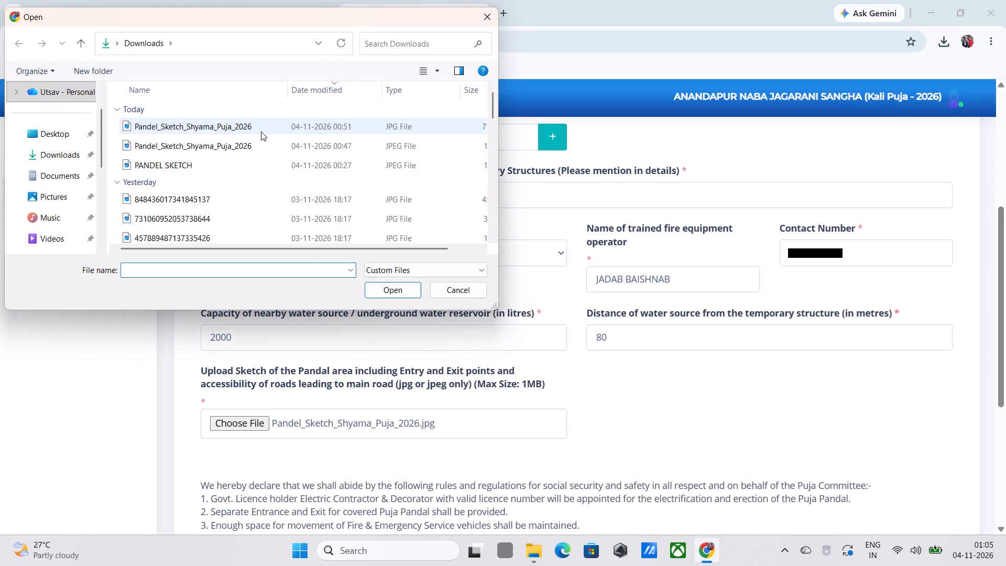
click(256, 145)
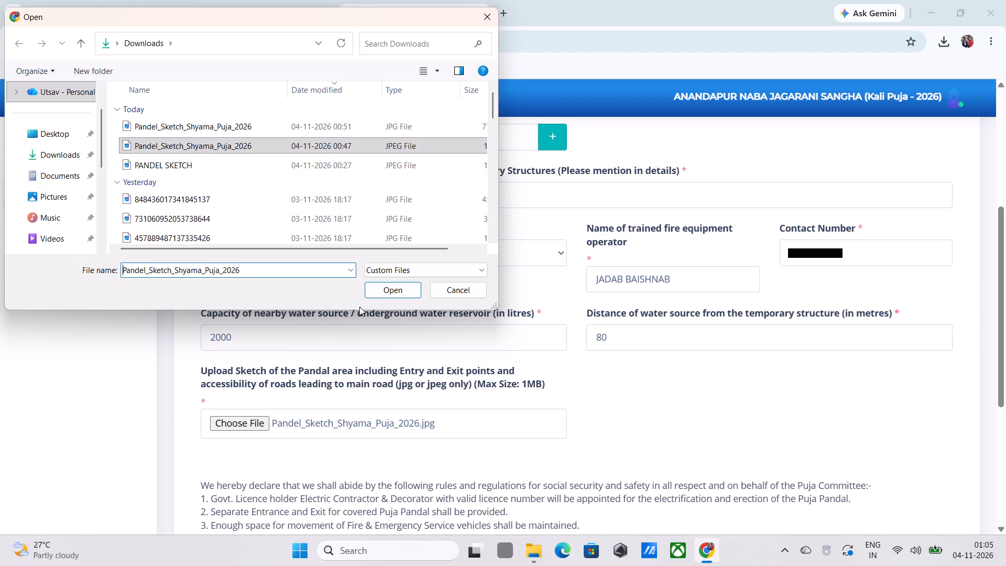
click(404, 286)
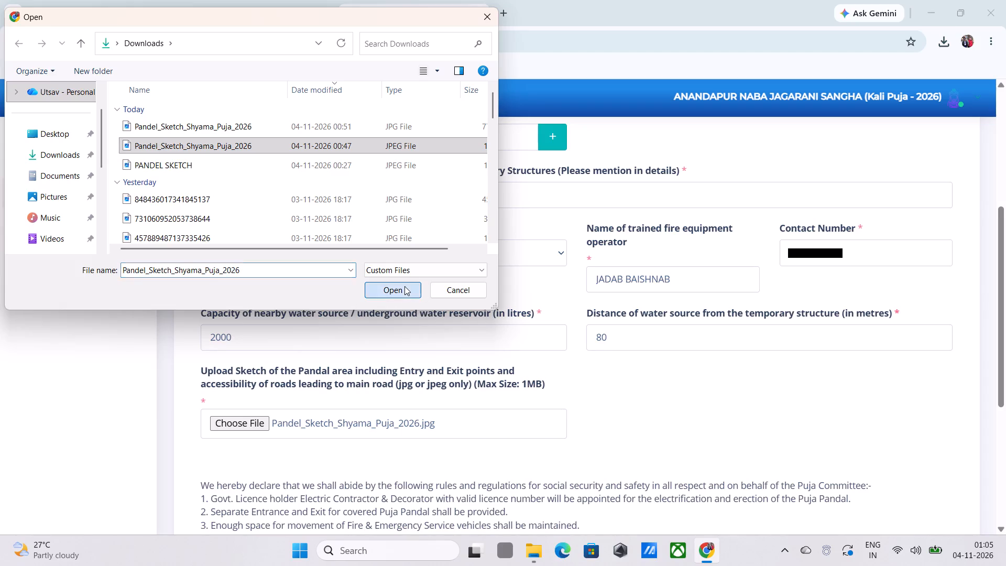
scroll(452, 399, down, 1)
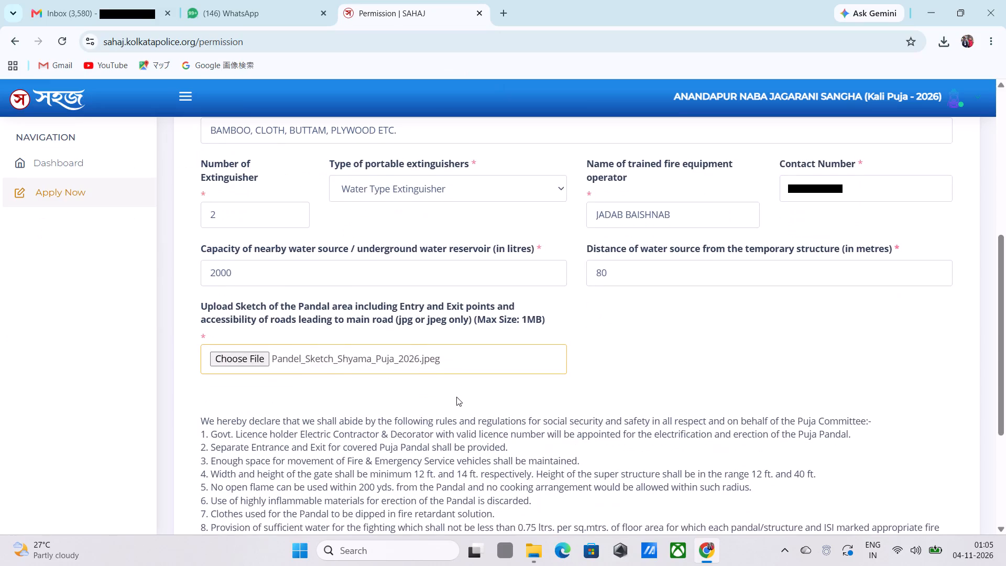
scroll(456, 397, down, 1)
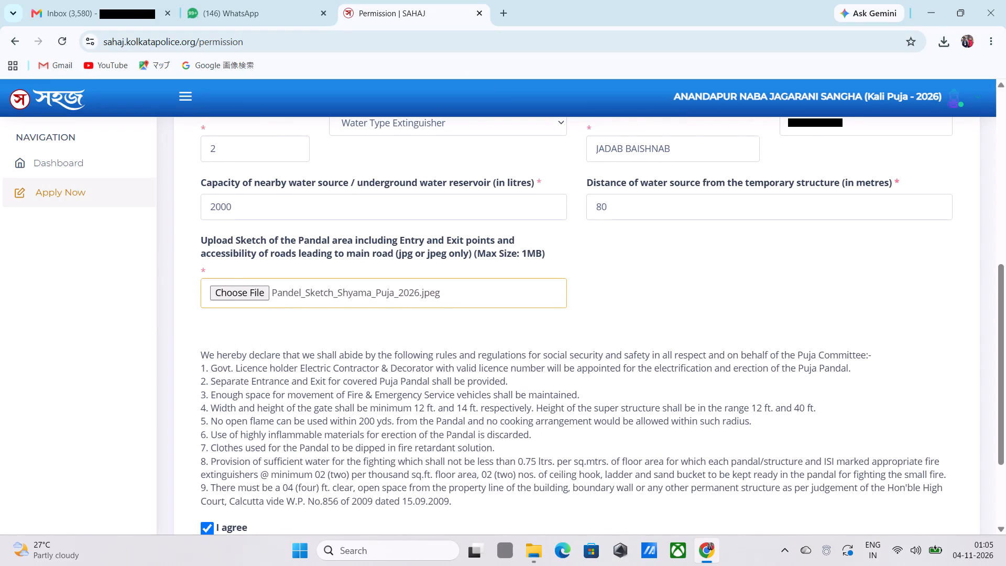
scroll(455, 394, down, 1)
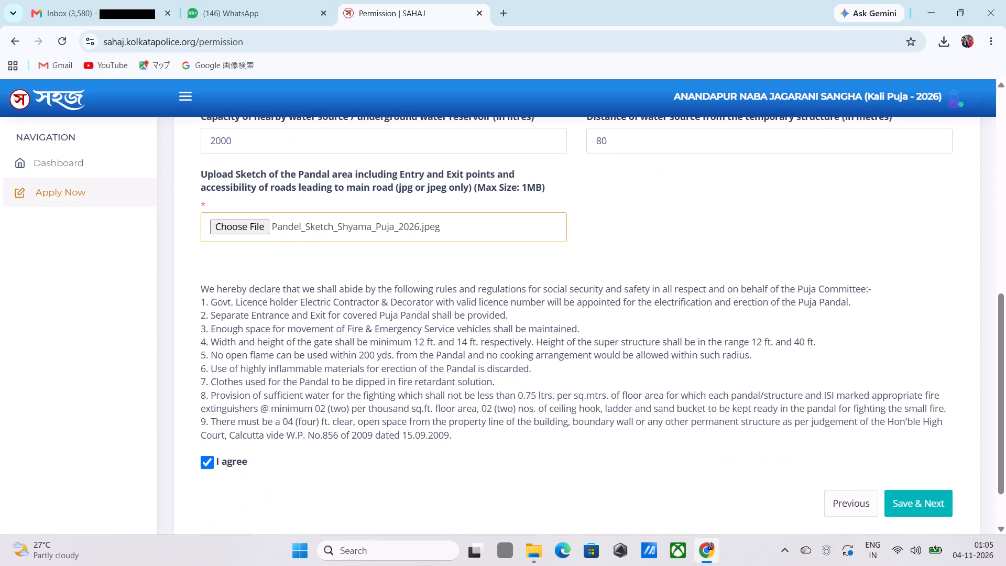
scroll(455, 394, down, 1)
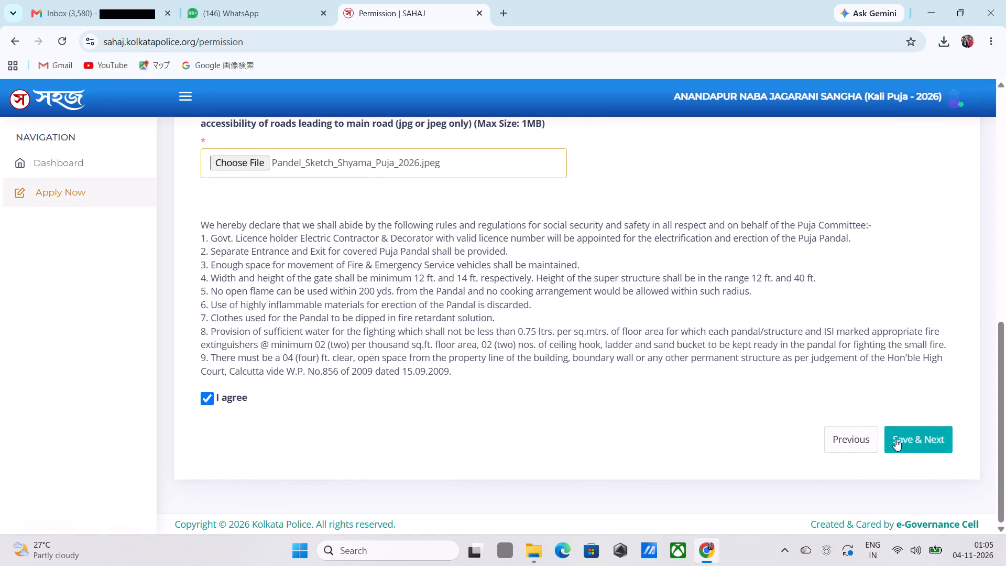
click(895, 439)
Save Part E (Pollution Control Board) and Part F (Kolkata Police) with their existing entries to return to the preview.
scroll(753, 442, down, 9)
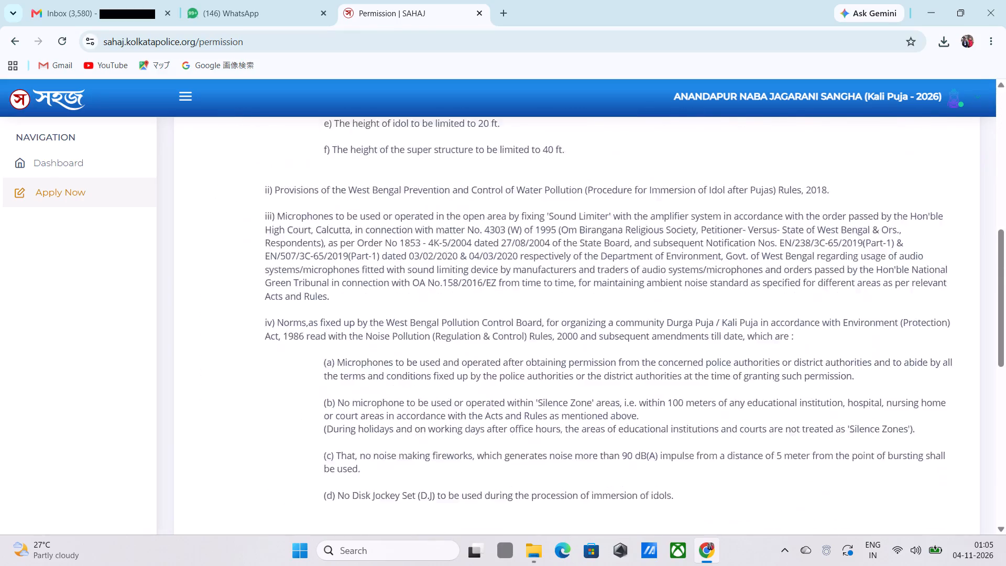
scroll(751, 440, down, 7)
click(896, 433)
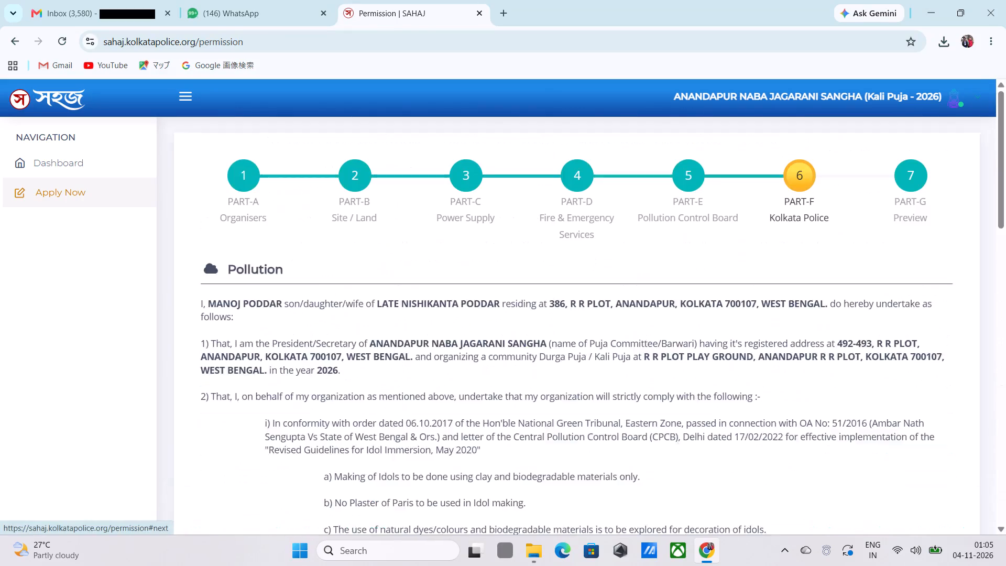
scroll(896, 433, down, 10)
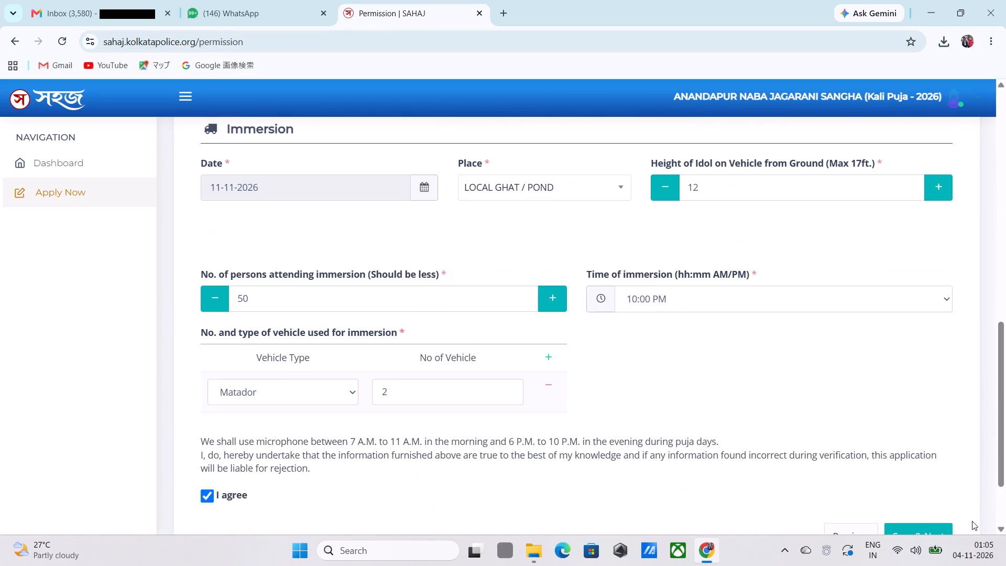
click(923, 511)
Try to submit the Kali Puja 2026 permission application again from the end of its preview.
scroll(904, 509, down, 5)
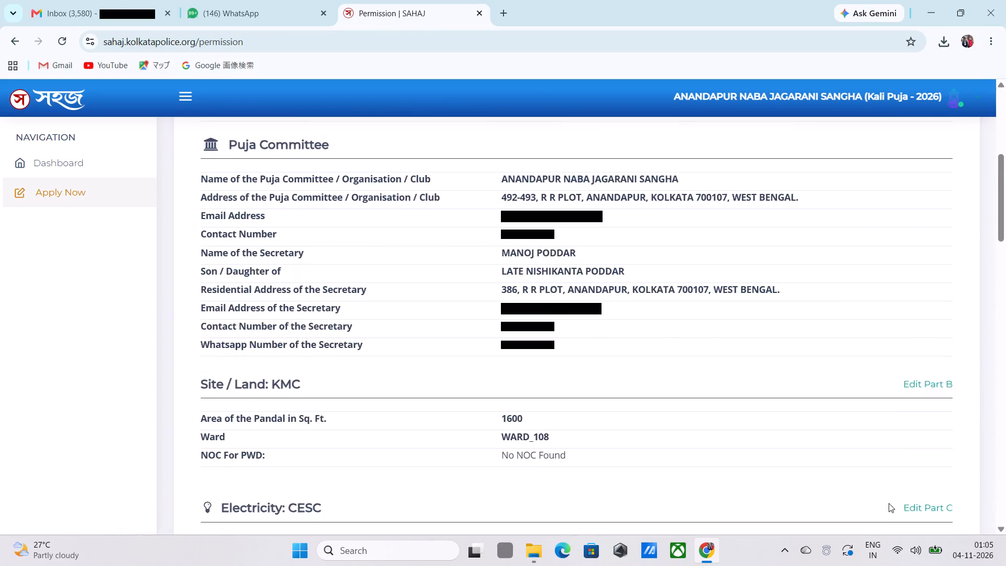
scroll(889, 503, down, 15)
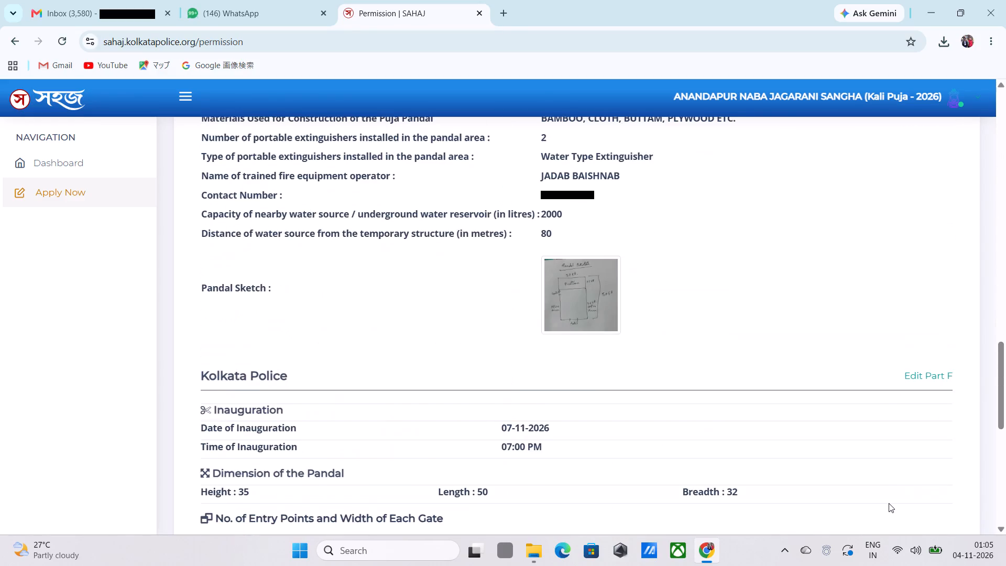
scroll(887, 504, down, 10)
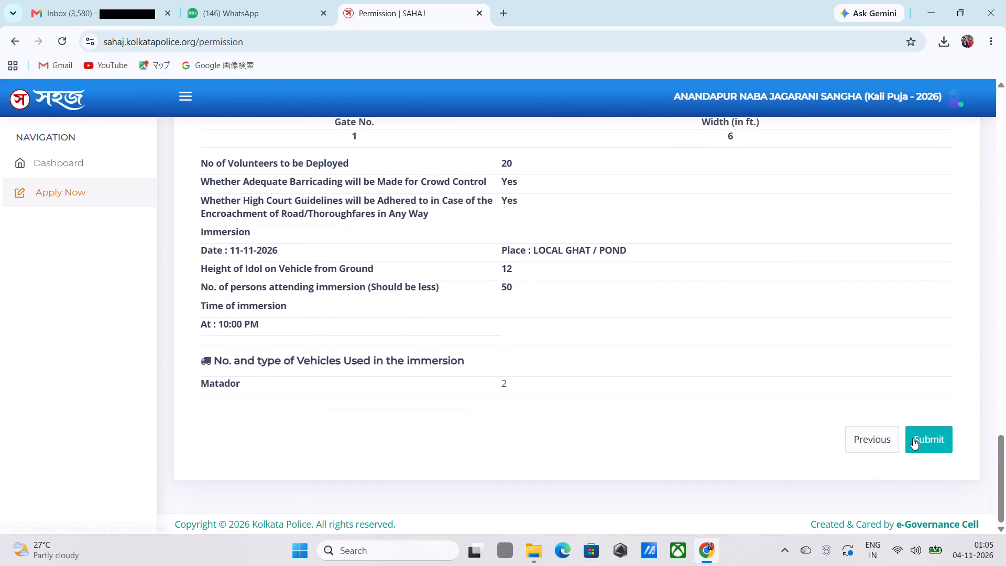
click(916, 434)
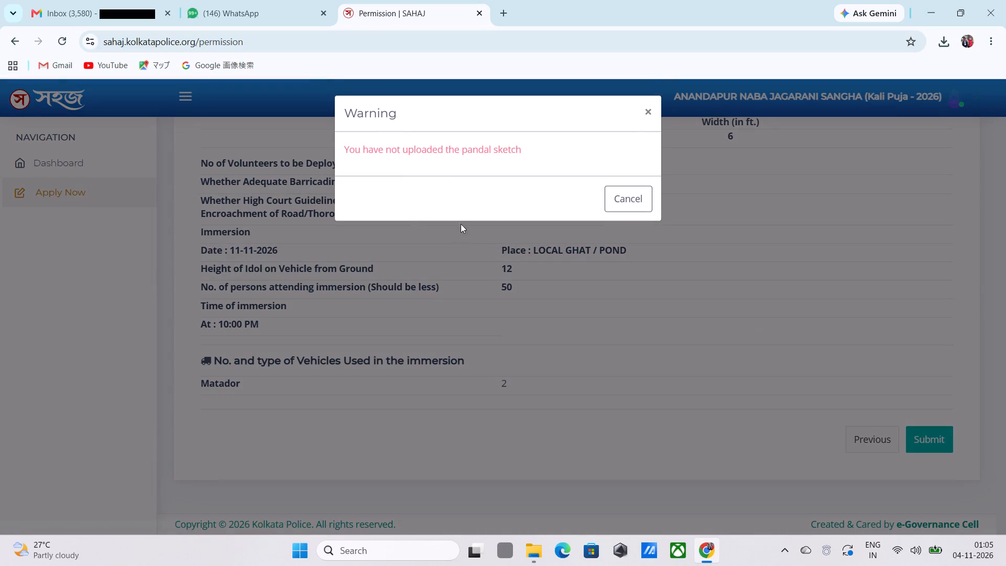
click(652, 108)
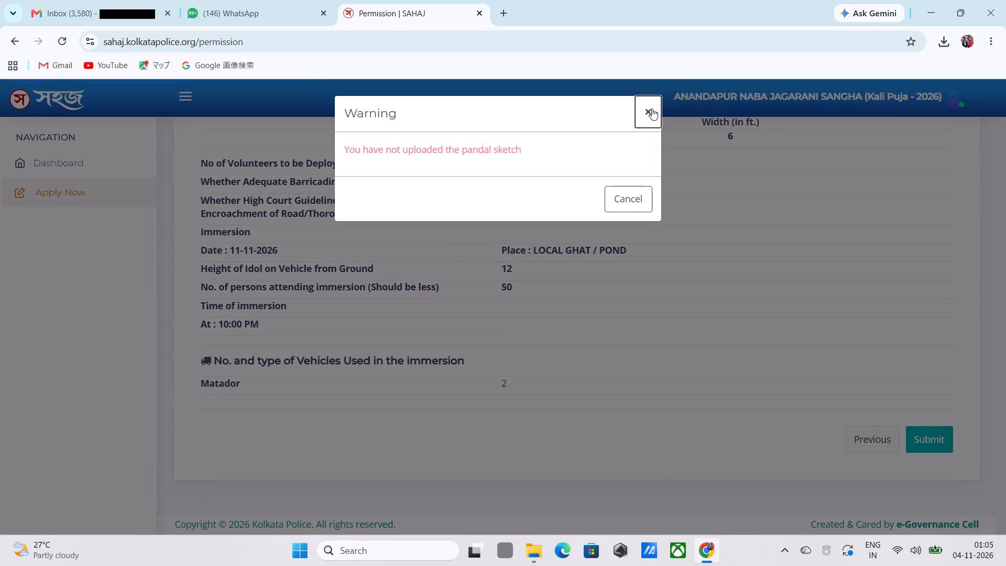
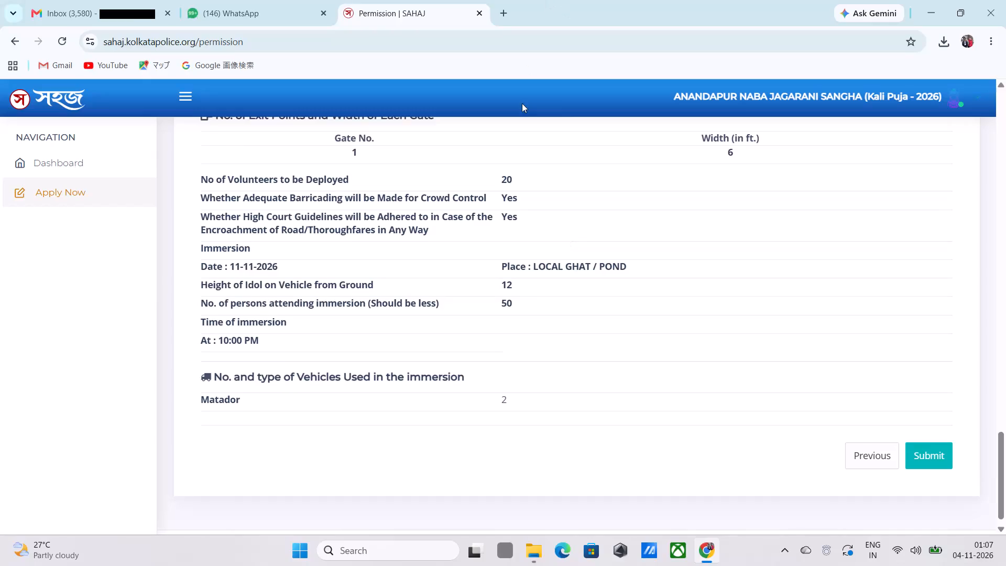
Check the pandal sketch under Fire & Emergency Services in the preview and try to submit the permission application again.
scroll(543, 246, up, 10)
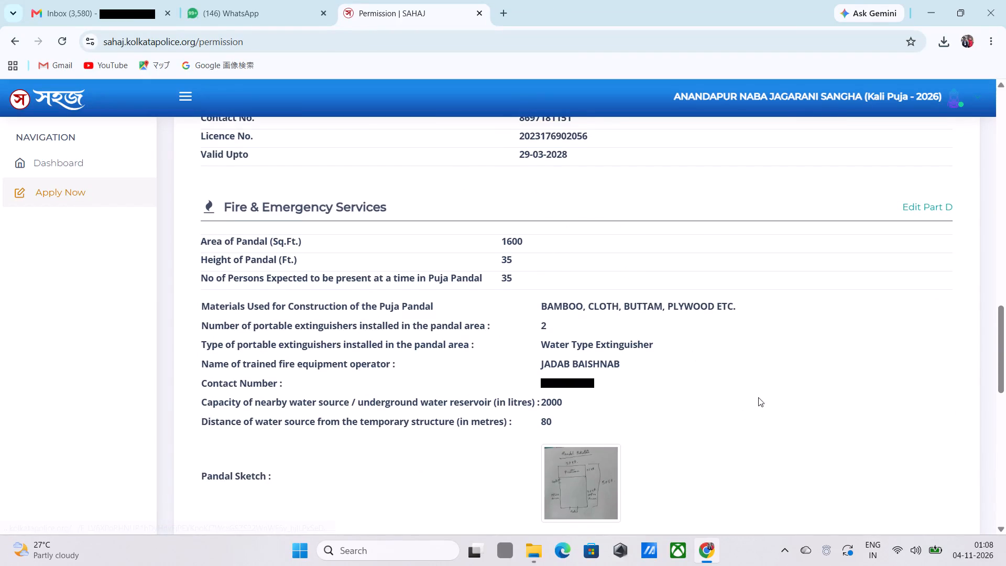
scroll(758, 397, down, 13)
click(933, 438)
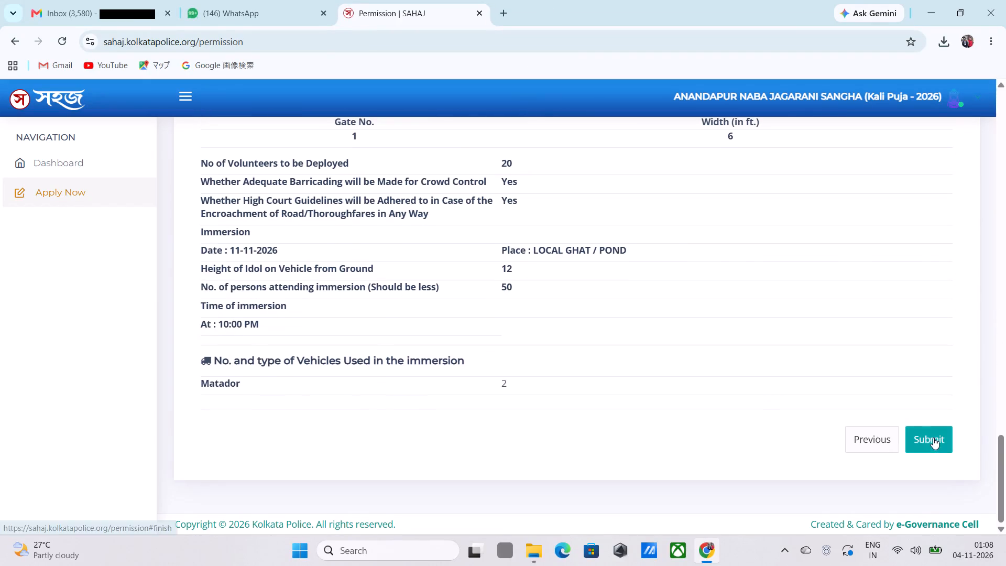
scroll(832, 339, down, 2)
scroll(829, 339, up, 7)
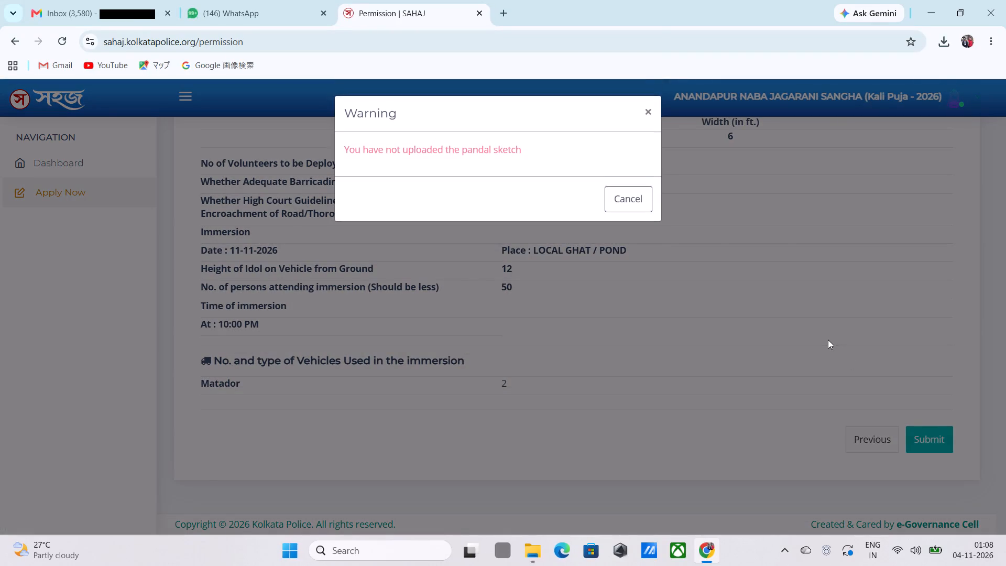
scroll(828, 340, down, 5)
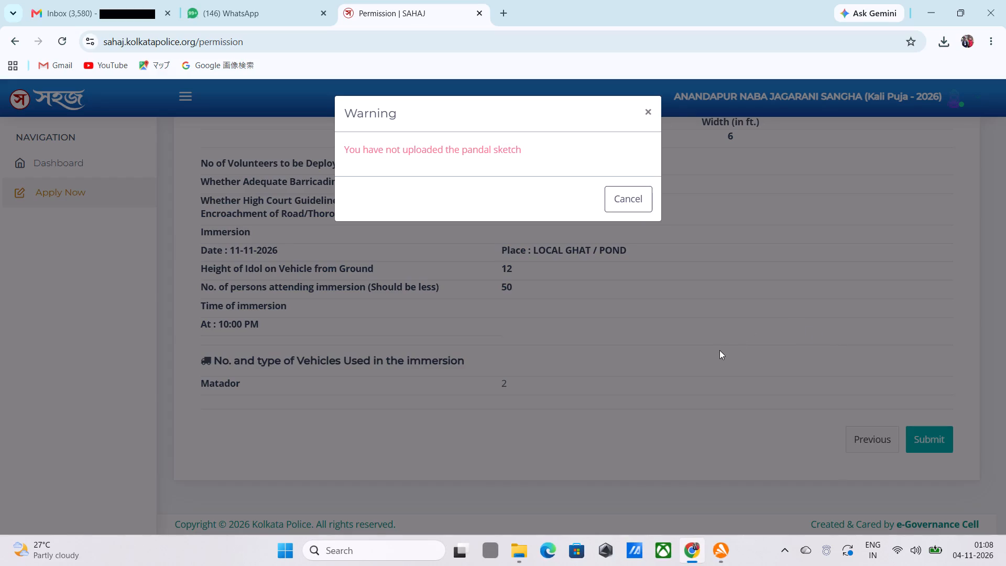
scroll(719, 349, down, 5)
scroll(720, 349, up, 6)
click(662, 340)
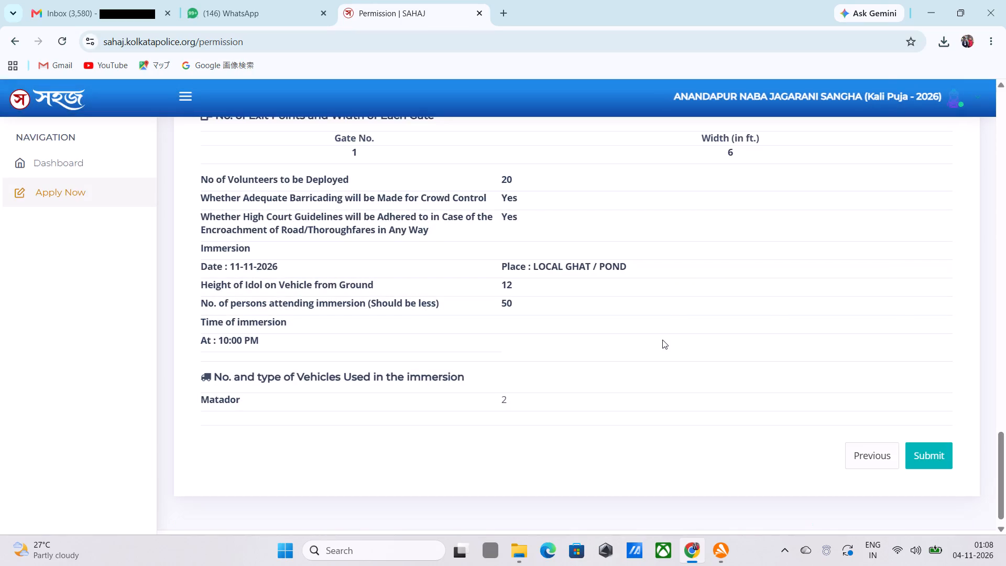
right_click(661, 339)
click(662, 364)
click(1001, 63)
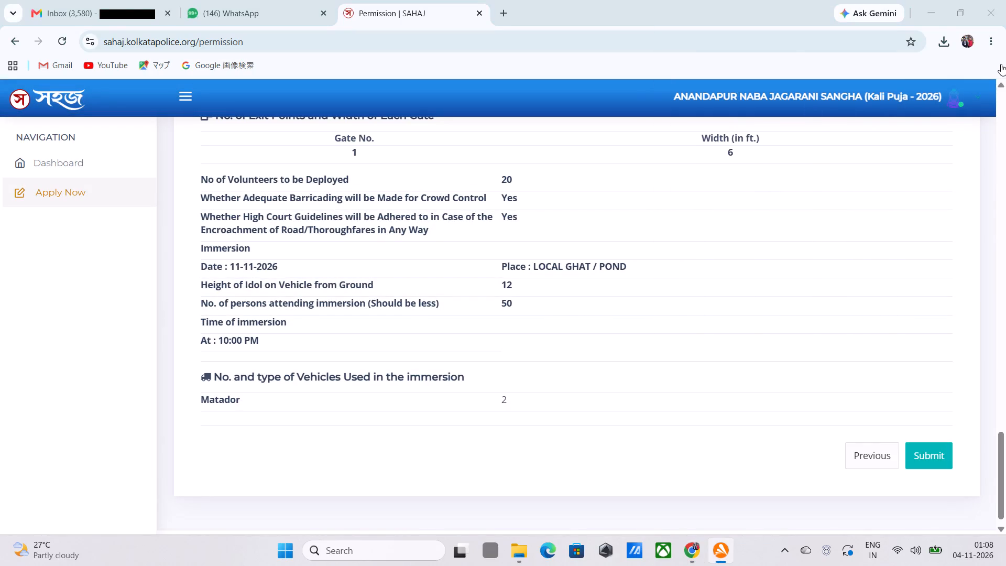
Review the pandal sketch in the Fire & Emergency Services section of the application preview again.
scroll(597, 313, up, 3)
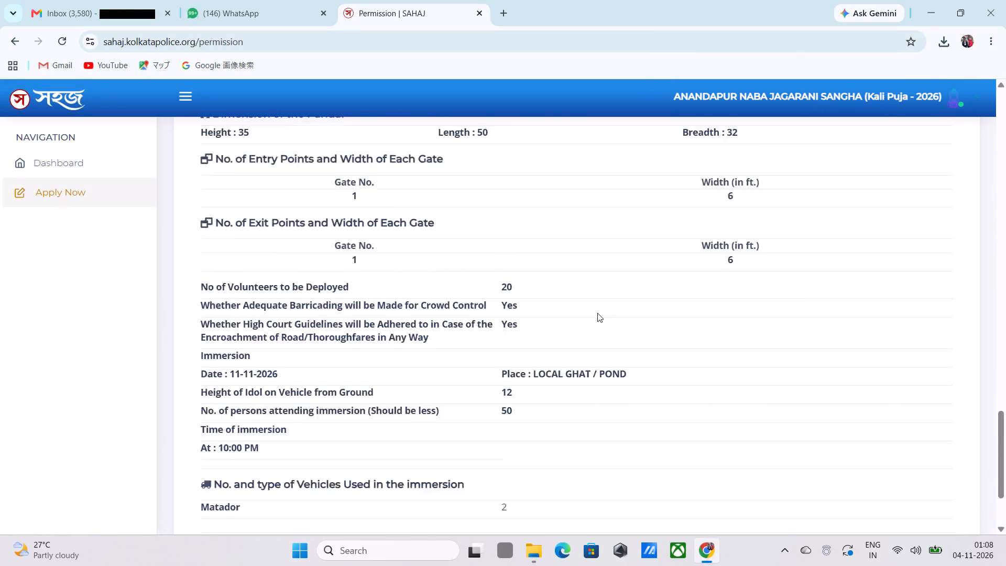
scroll(597, 313, up, 5)
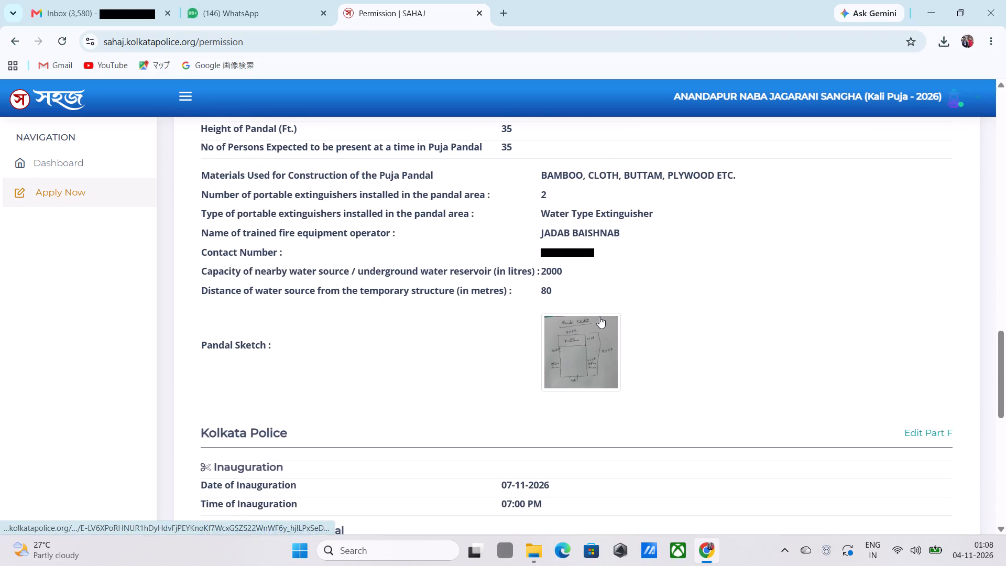